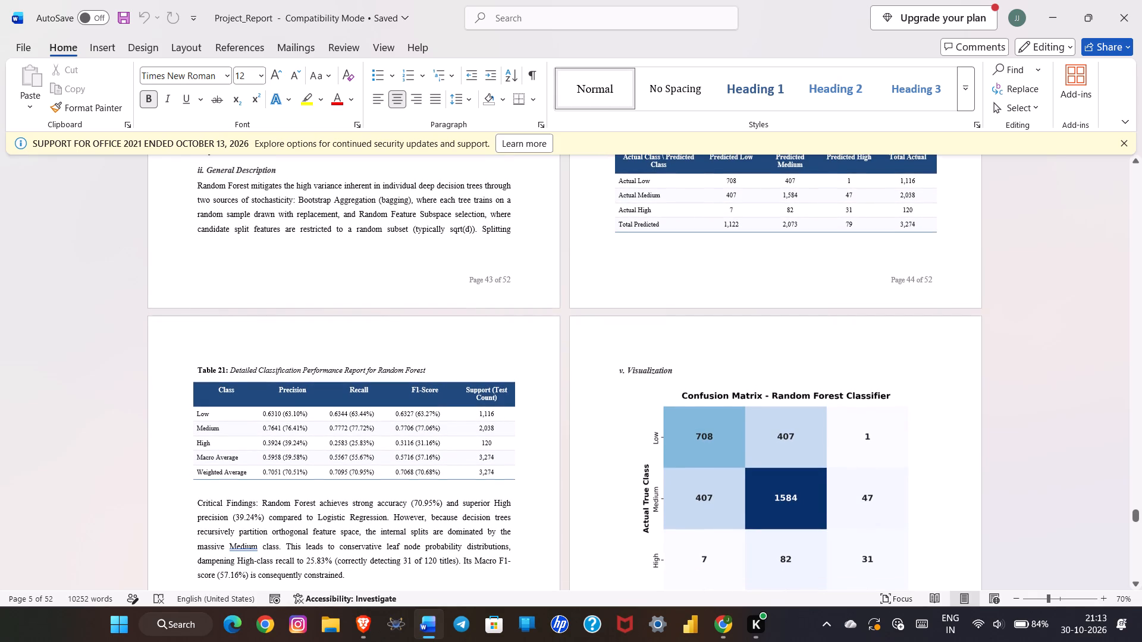
pyautogui.scroll(4, 674, 377)
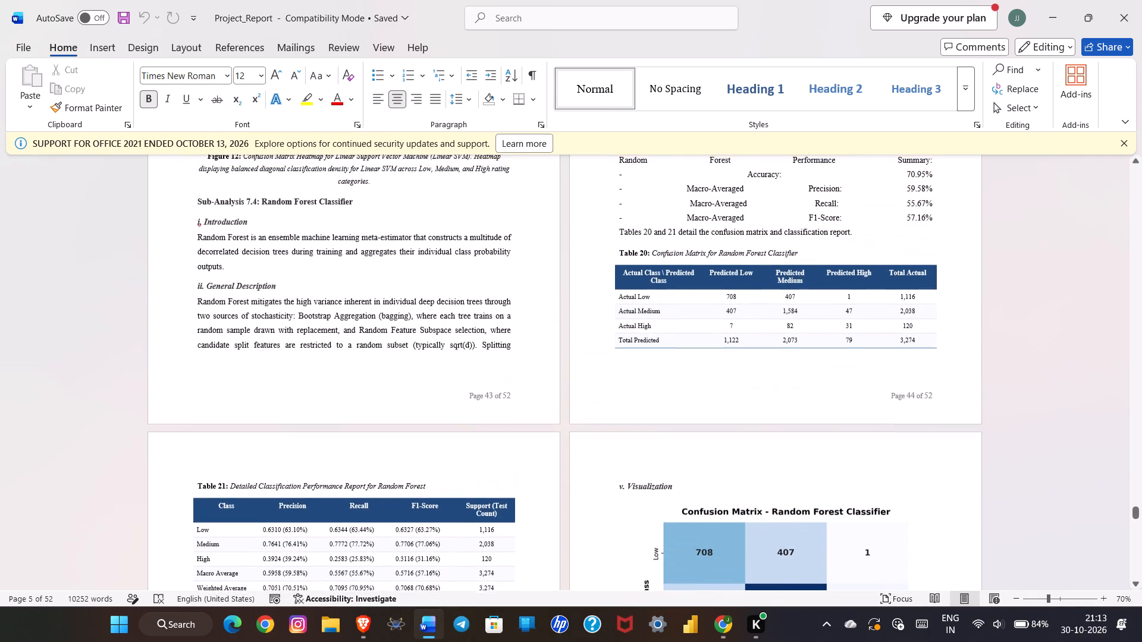
# Re-examine the Linear SVM confusion matrix heatmap and the Random Forest section's formulas, performance summary and Table 20 in the report.
pyautogui.keyDown('ctrl'); pyautogui.scroll(4, 736, 331); pyautogui.keyUp('ctrl')
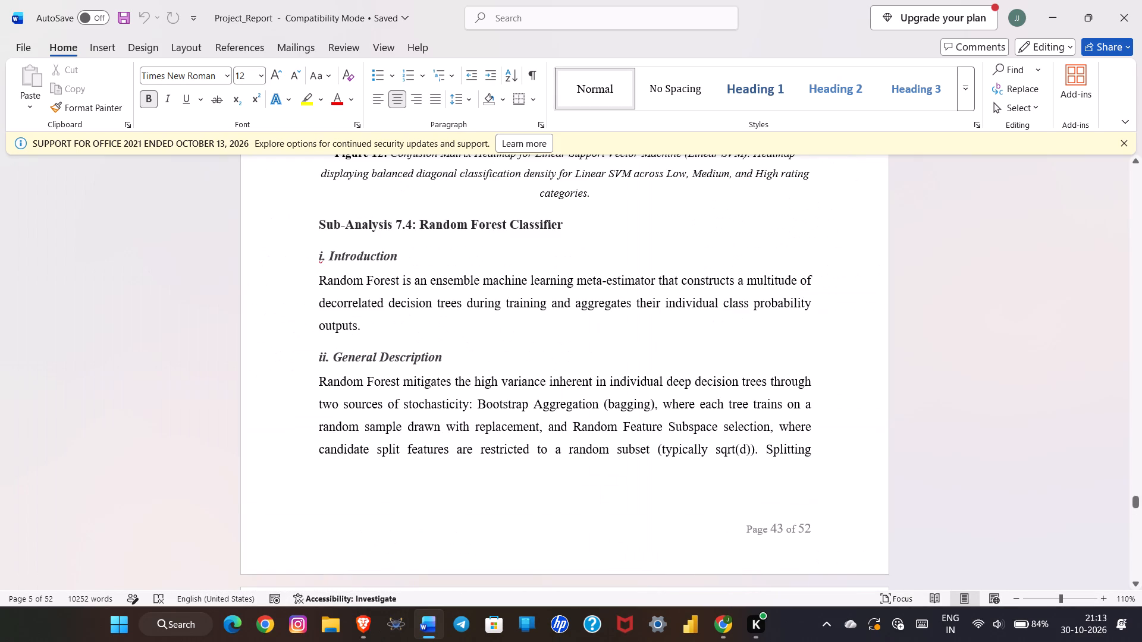
pyautogui.scroll(3, 690, 306)
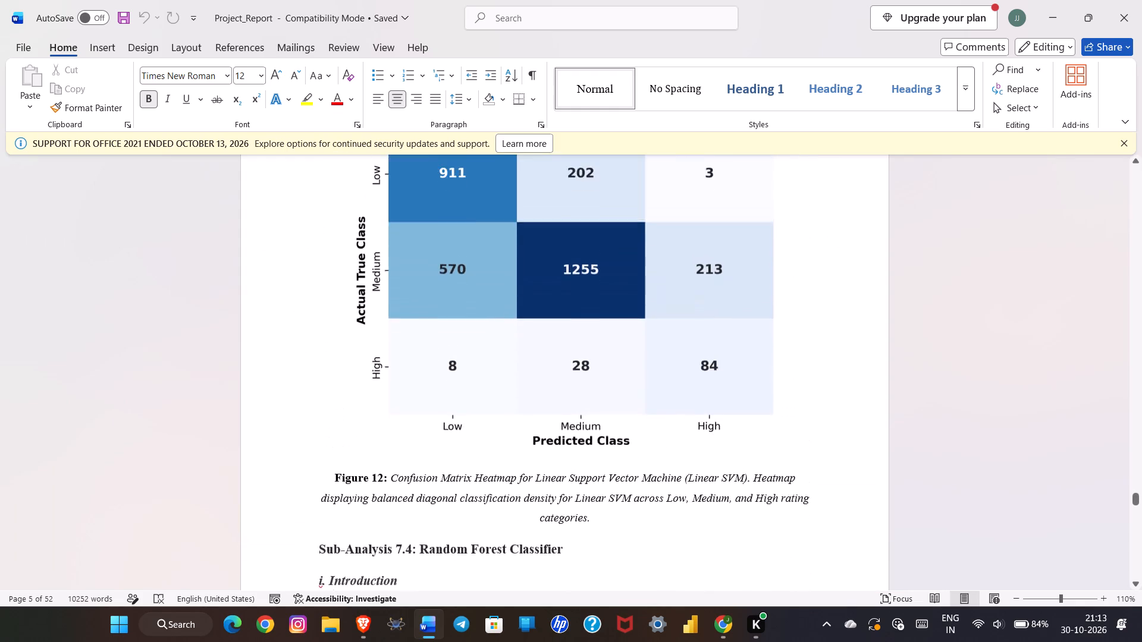
pyautogui.scroll(2, 690, 306)
pyautogui.scroll(-3, 690, 306)
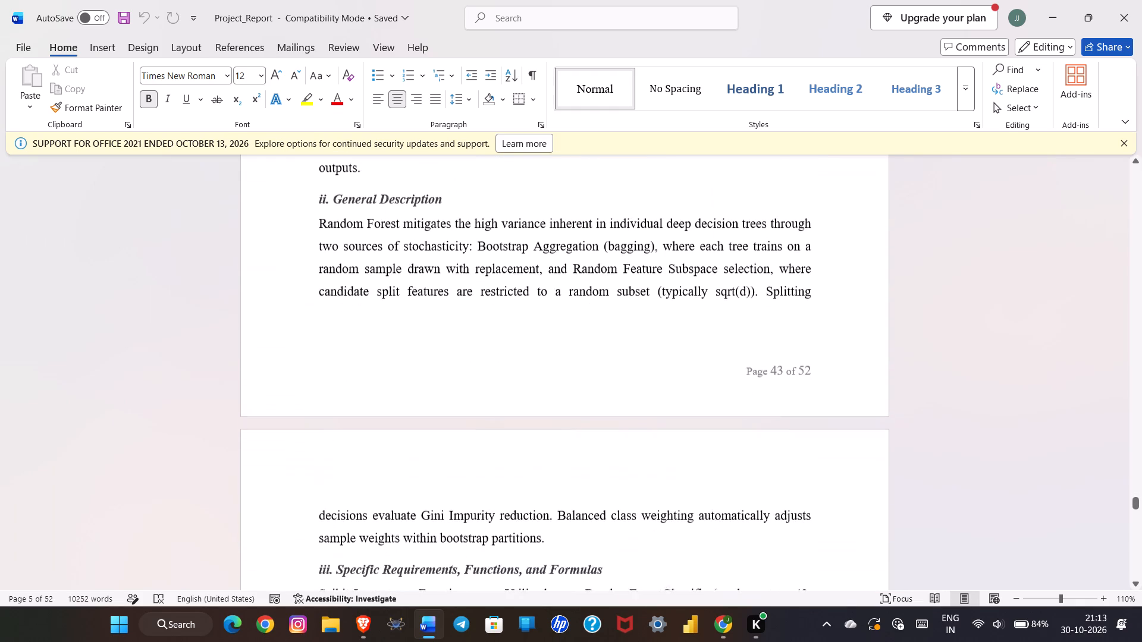
pyautogui.scroll(-5, 690, 306)
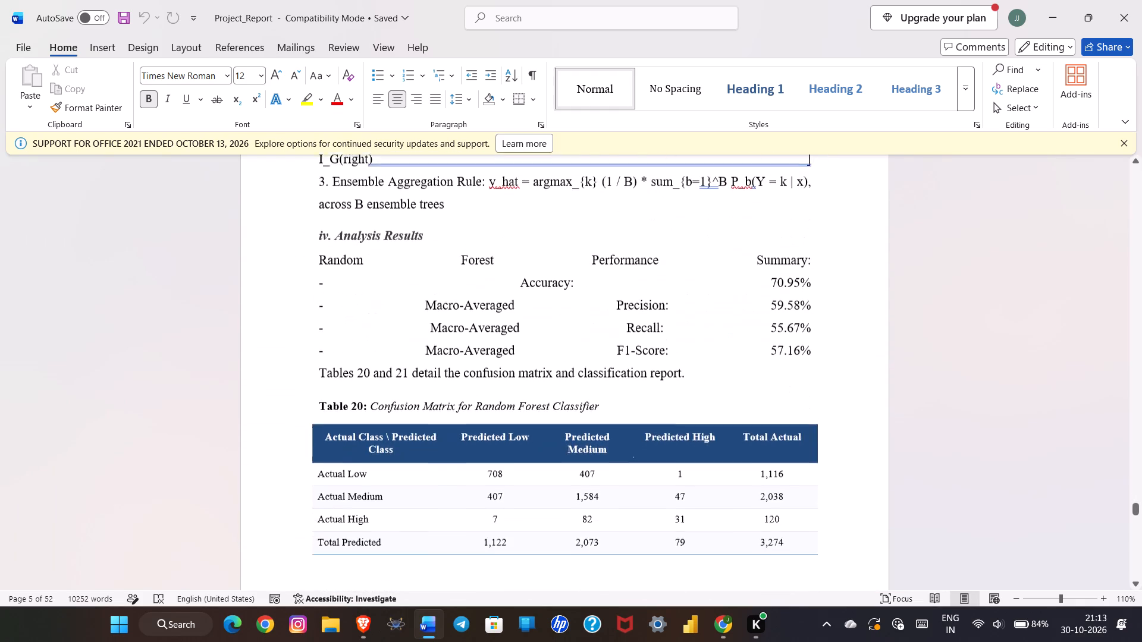
pyautogui.scroll(-1, 690, 306)
pyautogui.scroll(1, 690, 306)
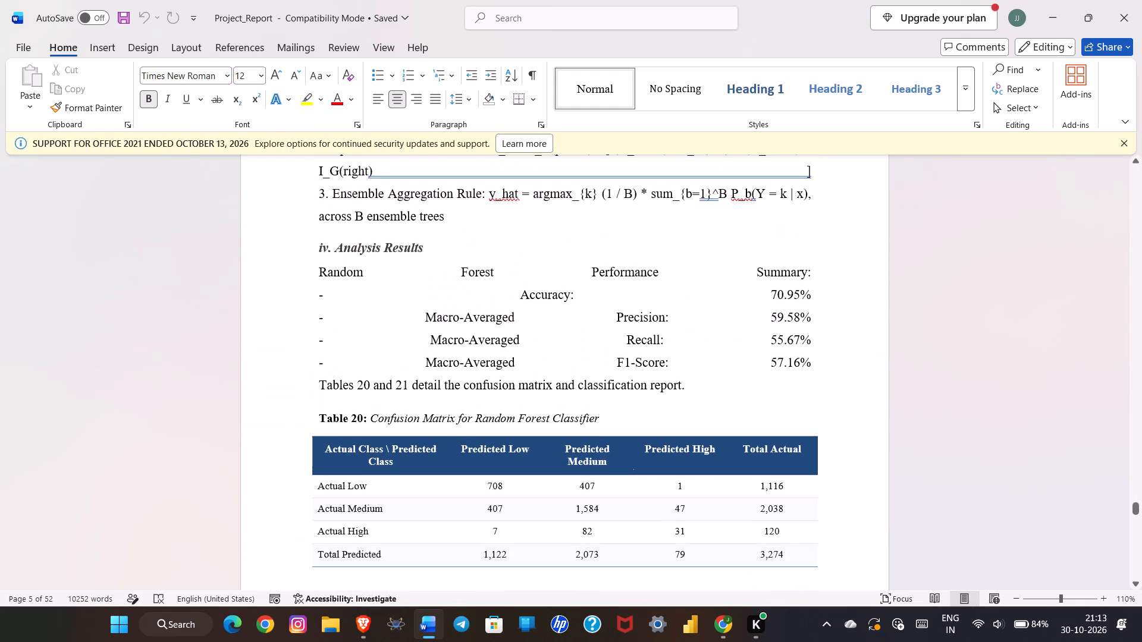
pyautogui.scroll(-1, 690, 306)
pyautogui.scroll(2, 690, 306)
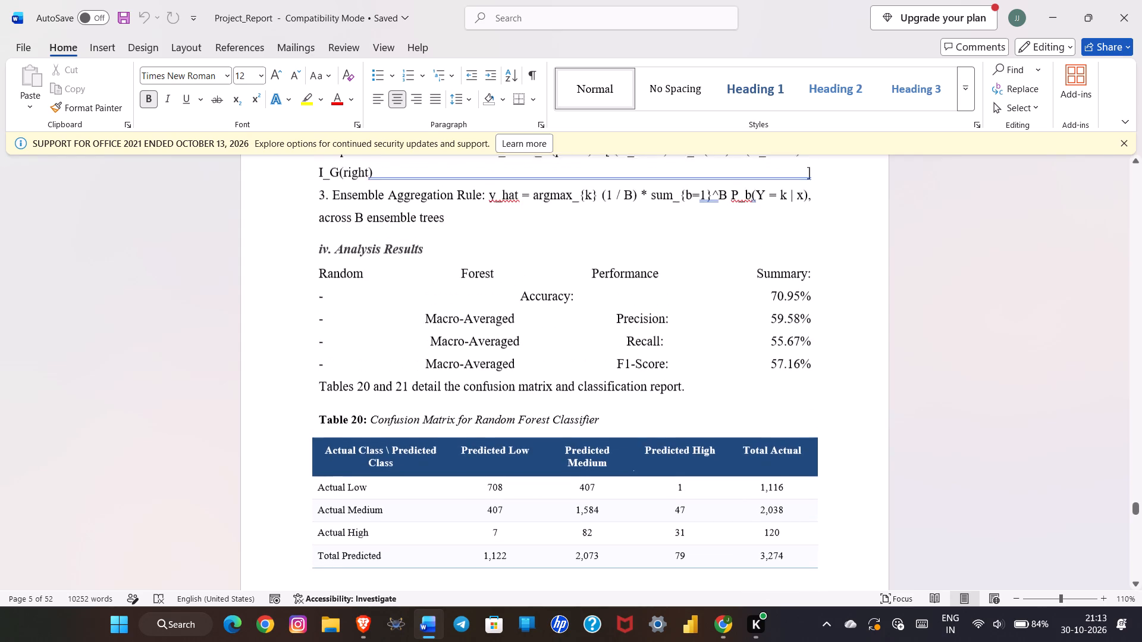
pyautogui.scroll(1, 690, 306)
pyautogui.hscroll(1, 690, 306)
pyautogui.scroll(-1, 690, 306)
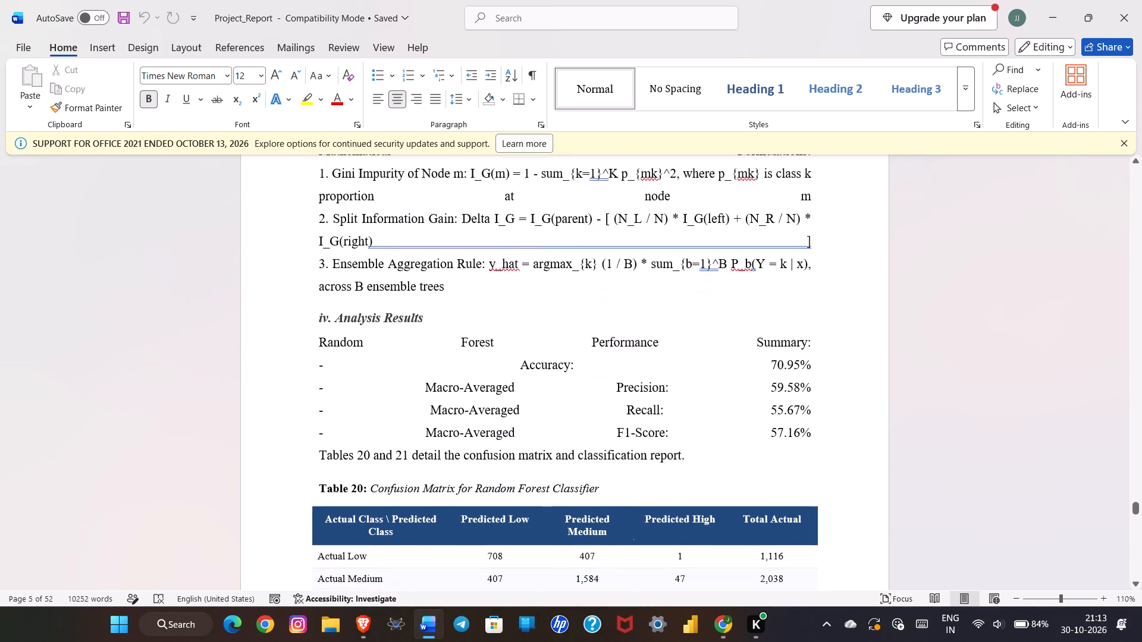
pyautogui.scroll(-2, 690, 306)
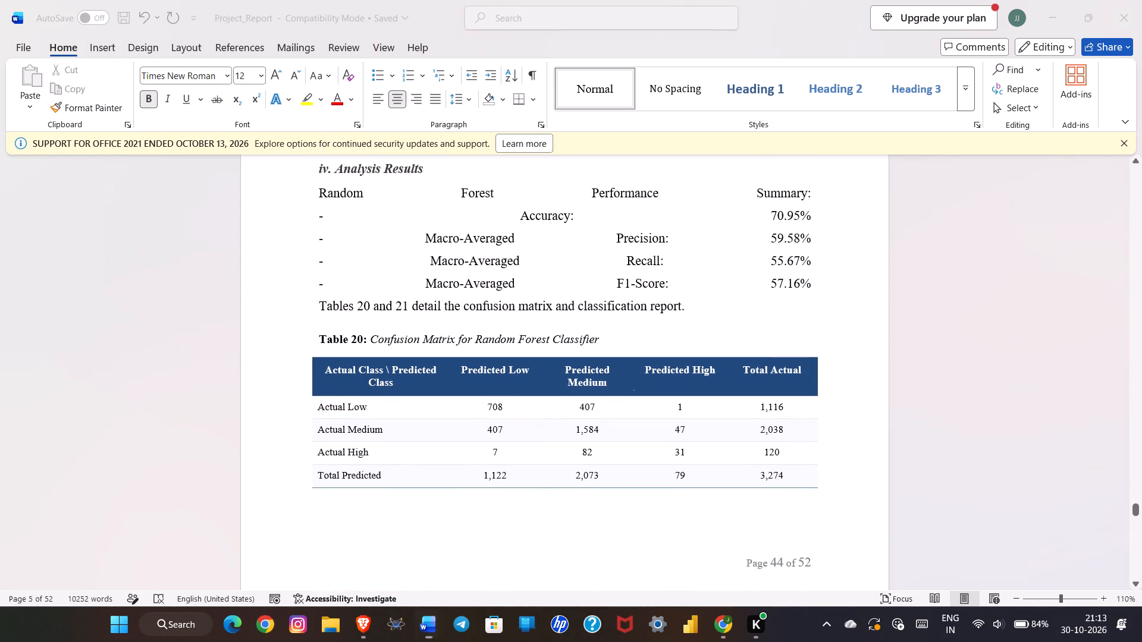
# Open Spyder and run the INT-234PROJECT.py script to regenerate the model results.
pyautogui.write('spyd')
pyautogui.press('Return')
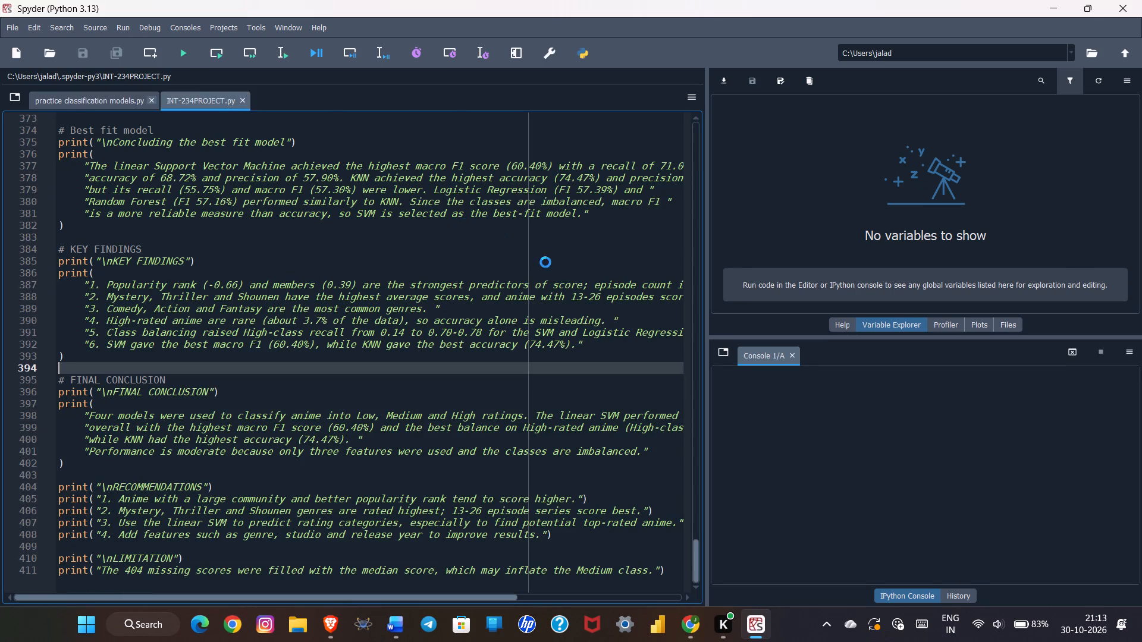
pyautogui.click(459, 295)
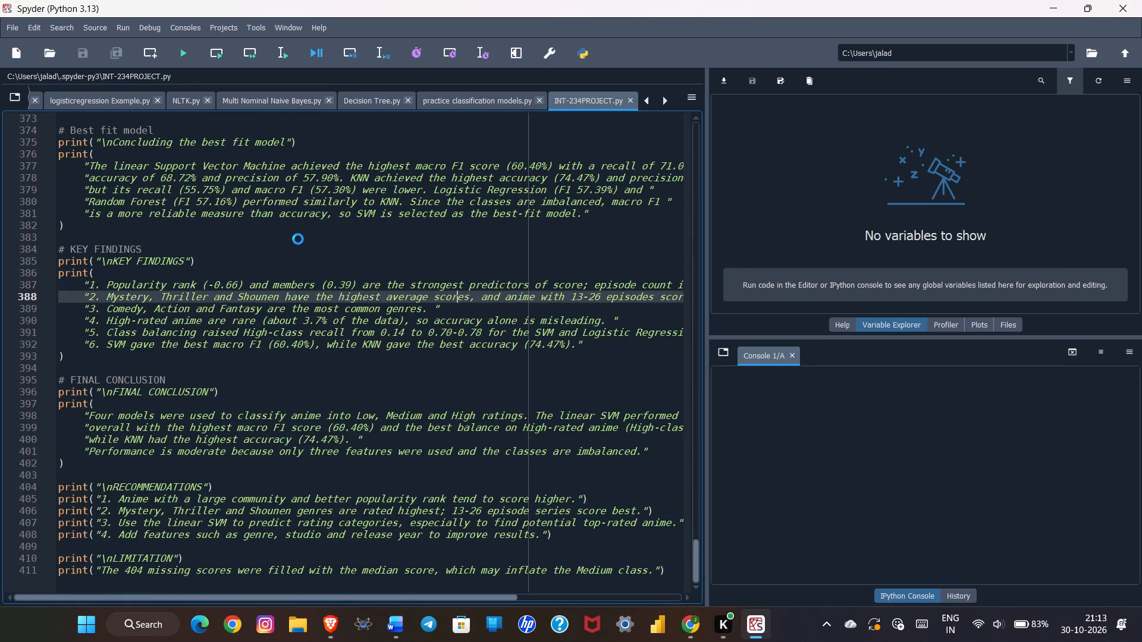
pyautogui.click(298, 239)
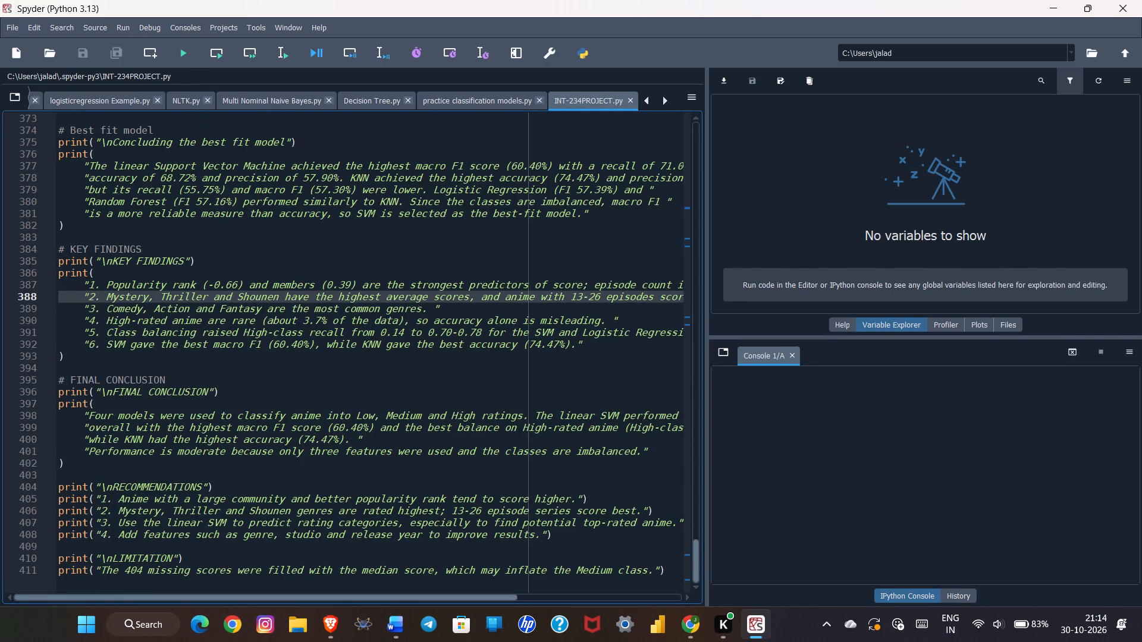
pyautogui.click(236, 234)
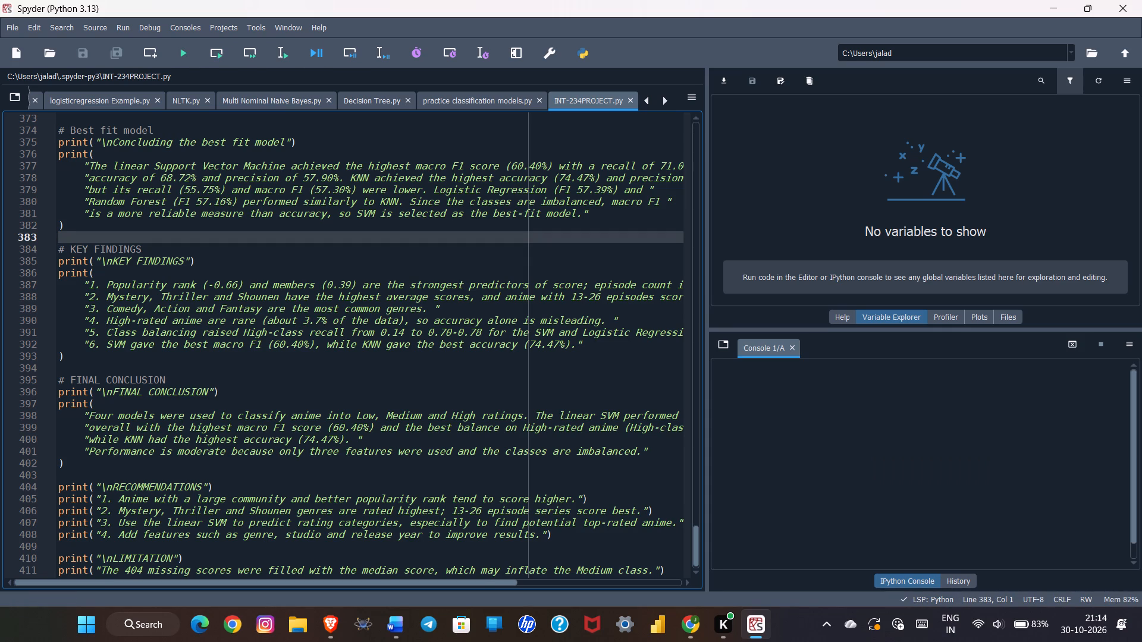
pyautogui.click(194, 59)
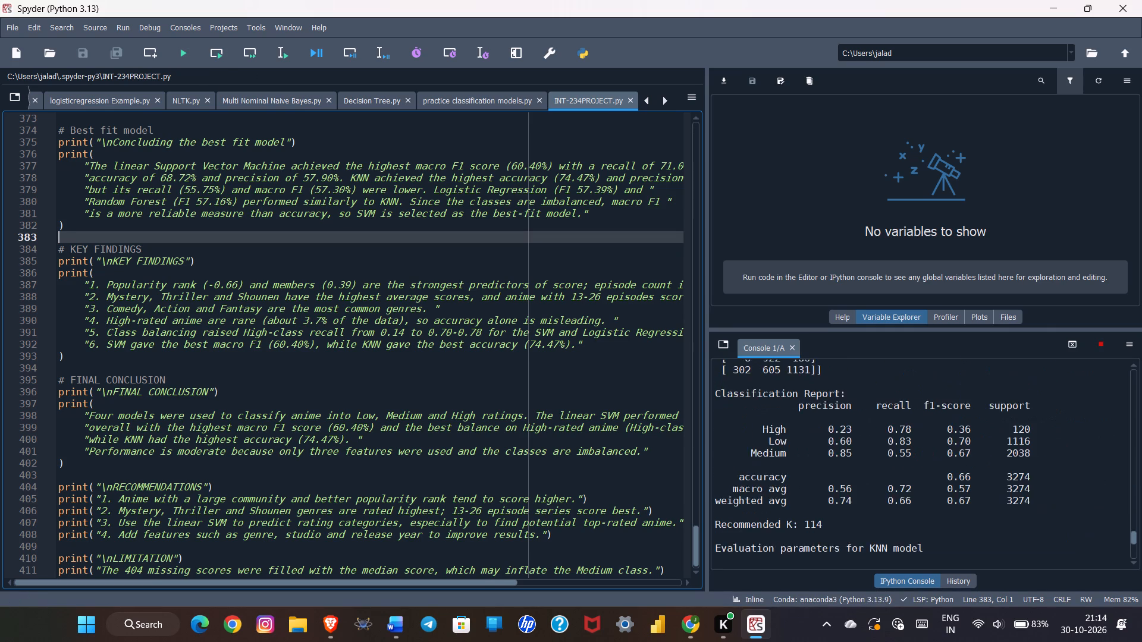
# Look through the console output of the four models and find the Random Forest evaluation metrics, confusion matrix and classification report.
pyautogui.scroll(1, 984, 503)
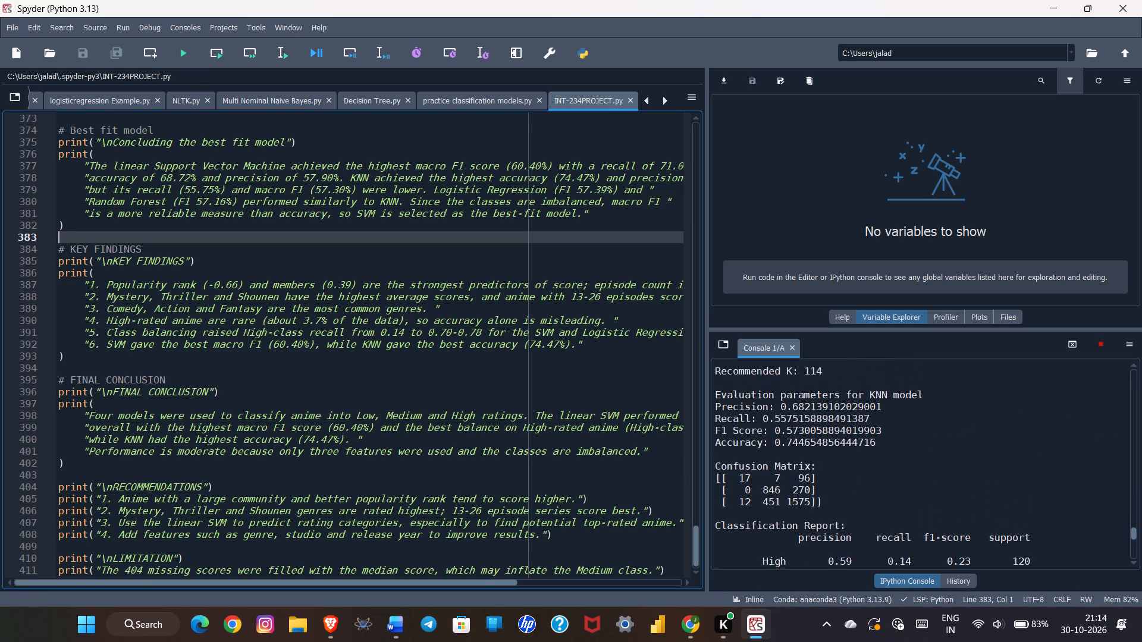
pyautogui.scroll(-2, 984, 503)
pyautogui.scroll(1, 984, 503)
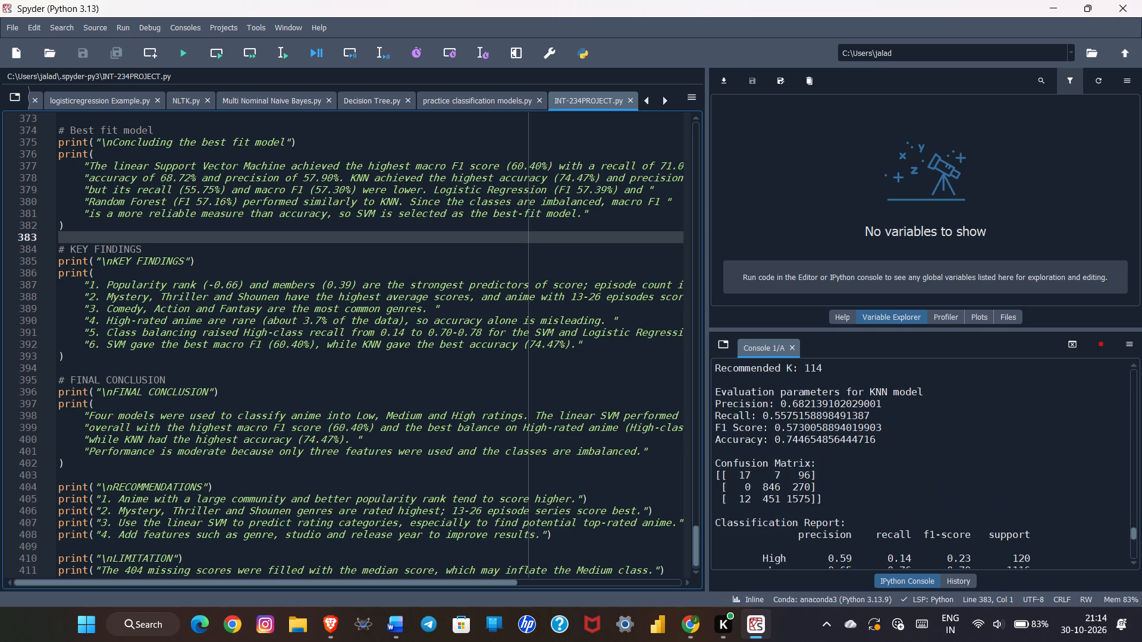
pyautogui.scroll(2, 984, 503)
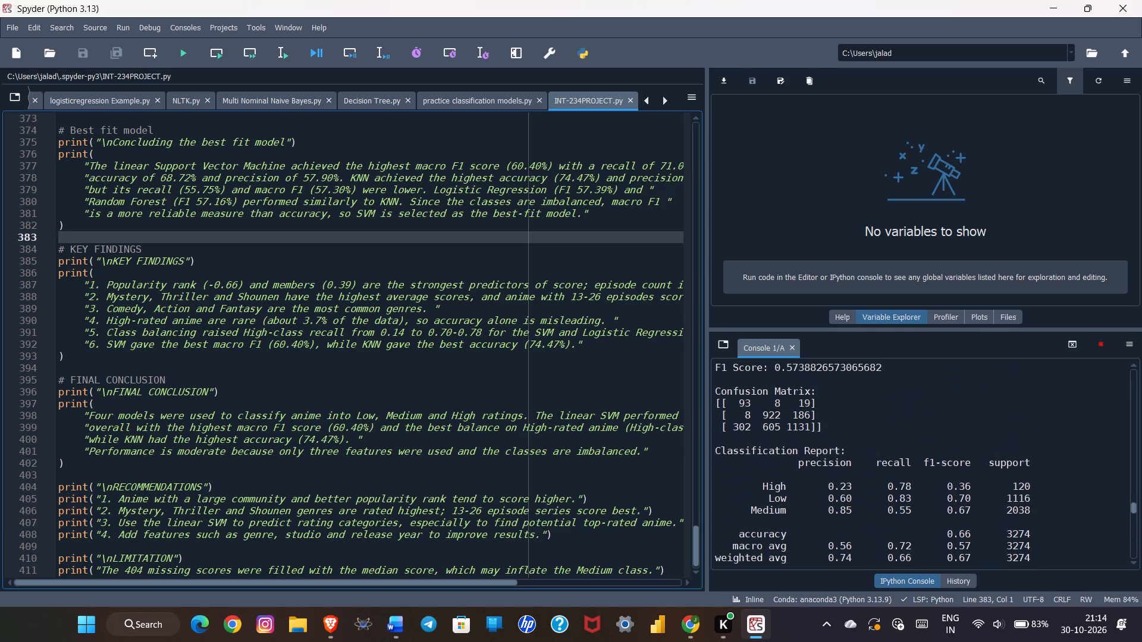
pyautogui.scroll(3, 984, 503)
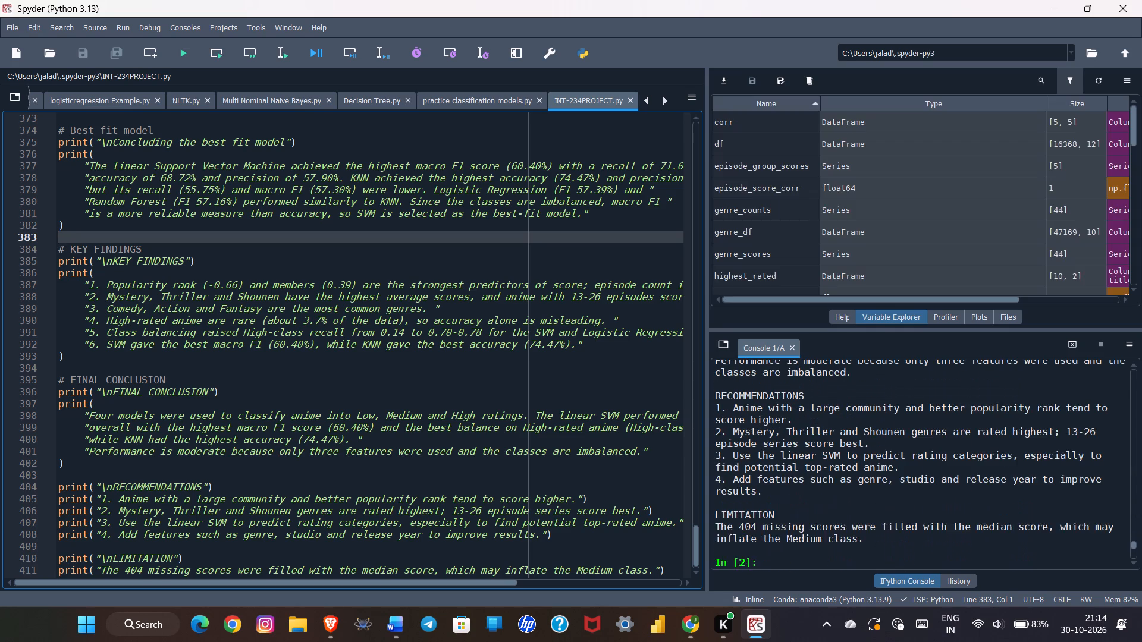
pyautogui.hscroll(1, 984, 503)
pyautogui.scroll(1, 984, 503)
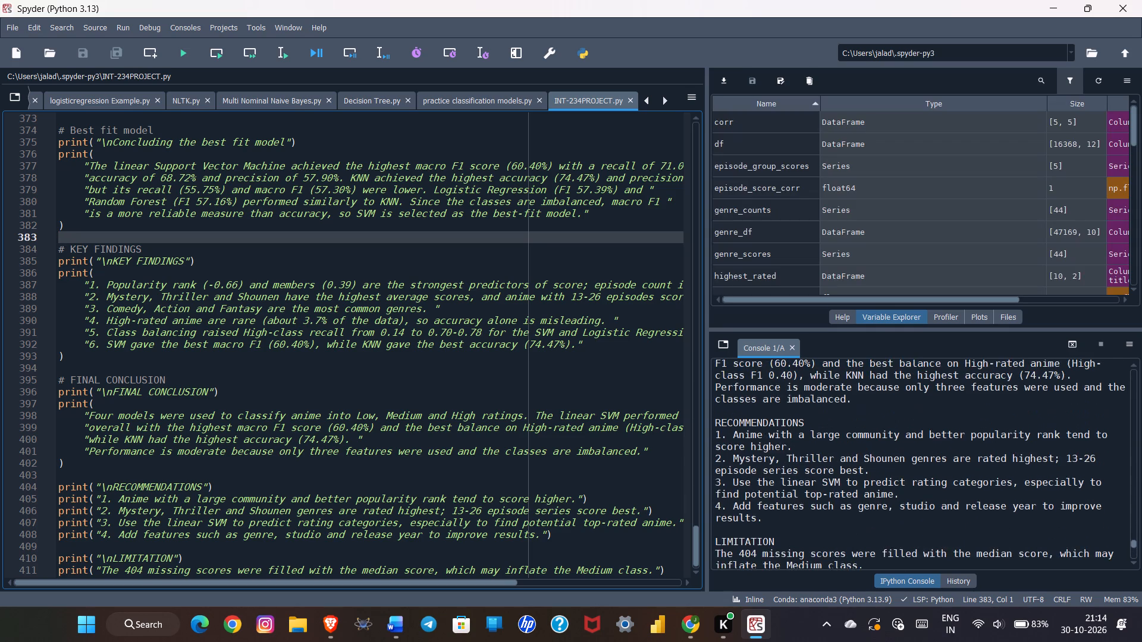
pyautogui.scroll(2, 984, 503)
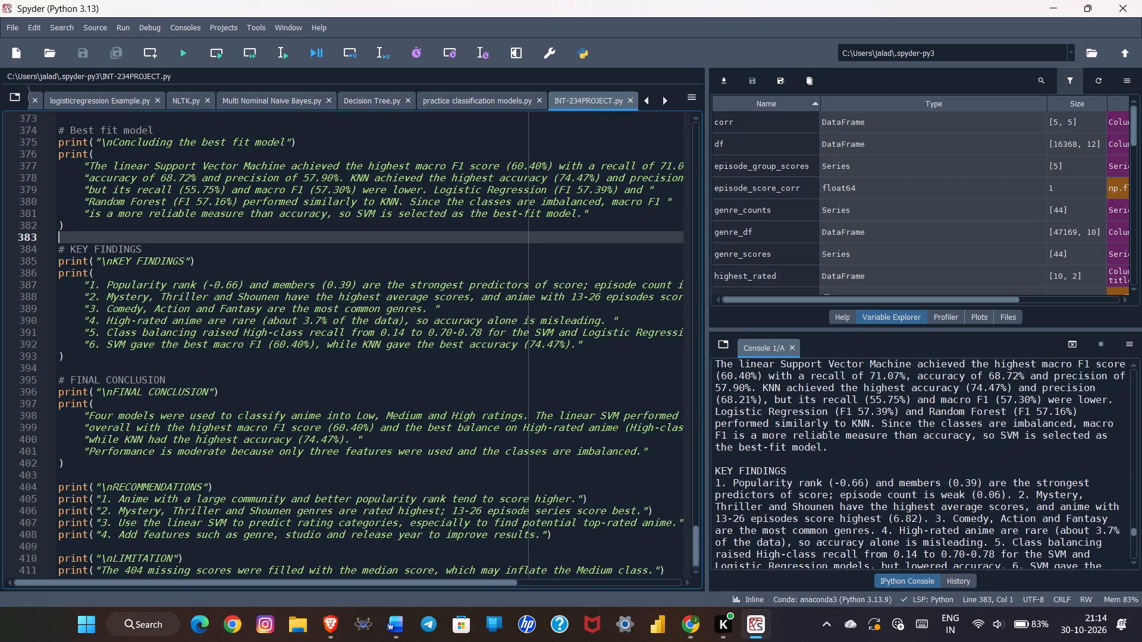
pyautogui.scroll(2, 984, 503)
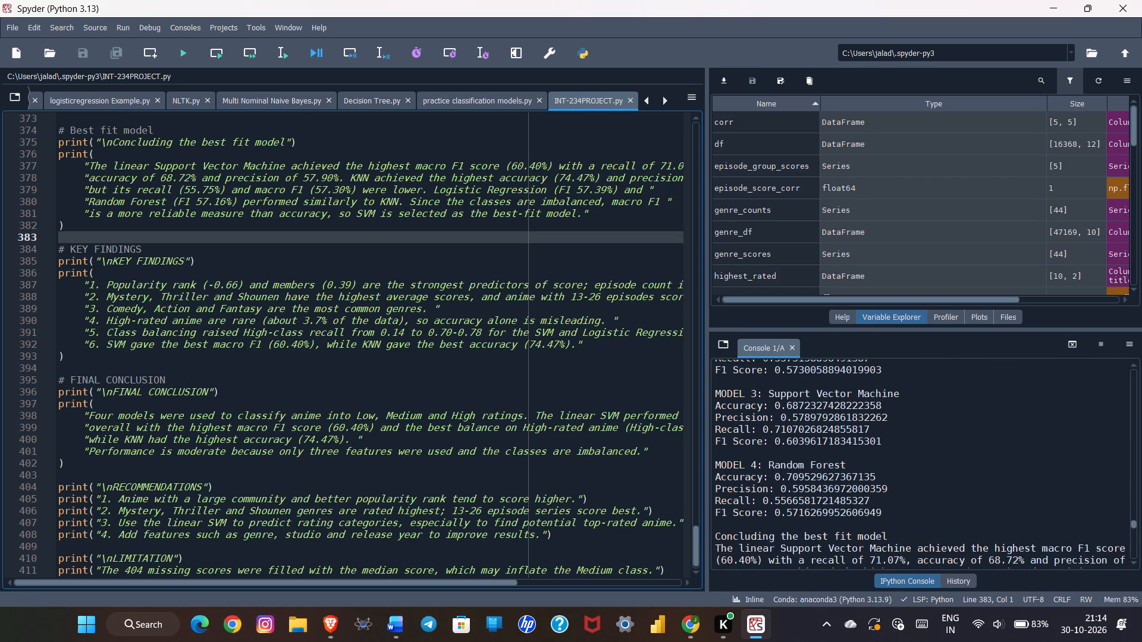
pyautogui.scroll(2, 984, 503)
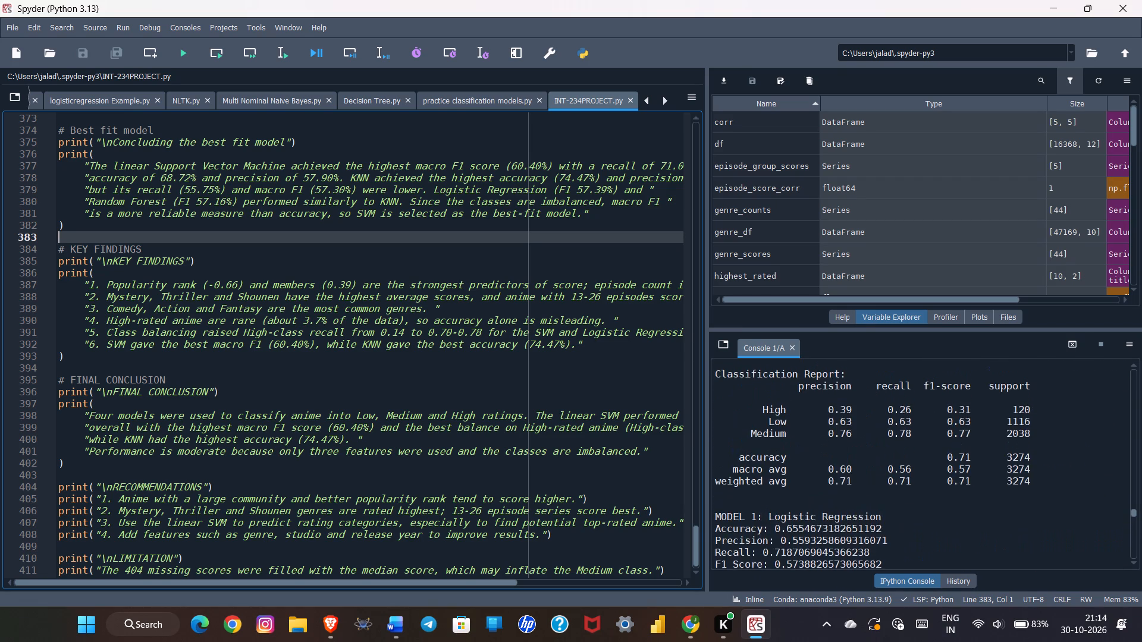
pyautogui.scroll(2, 984, 503)
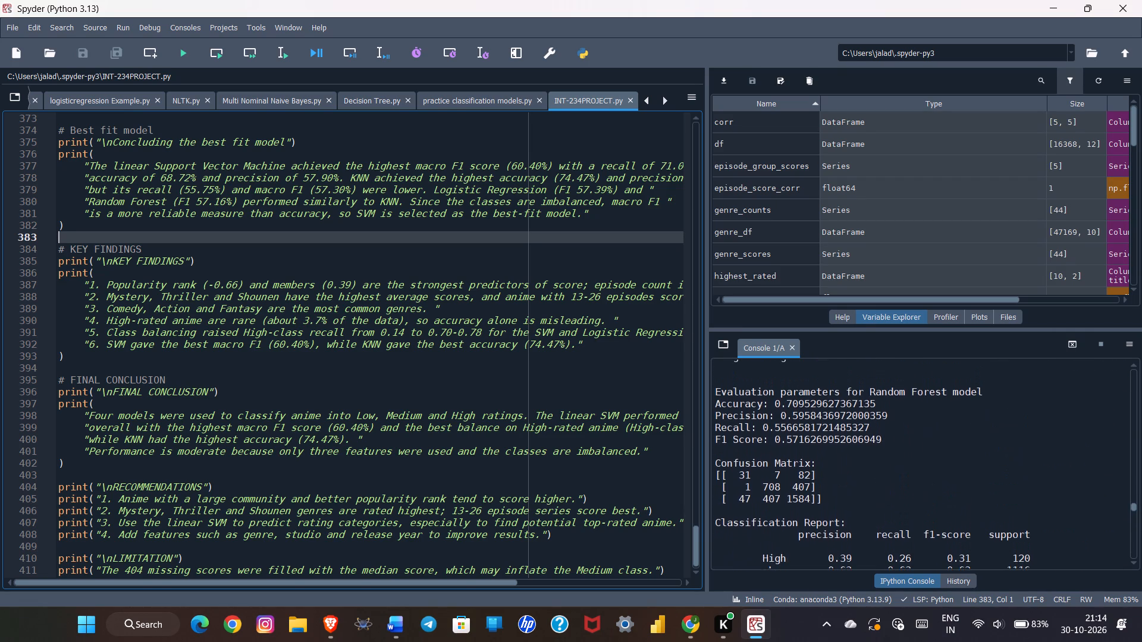
pyautogui.scroll(1, 984, 503)
pyautogui.scroll(-1, 984, 503)
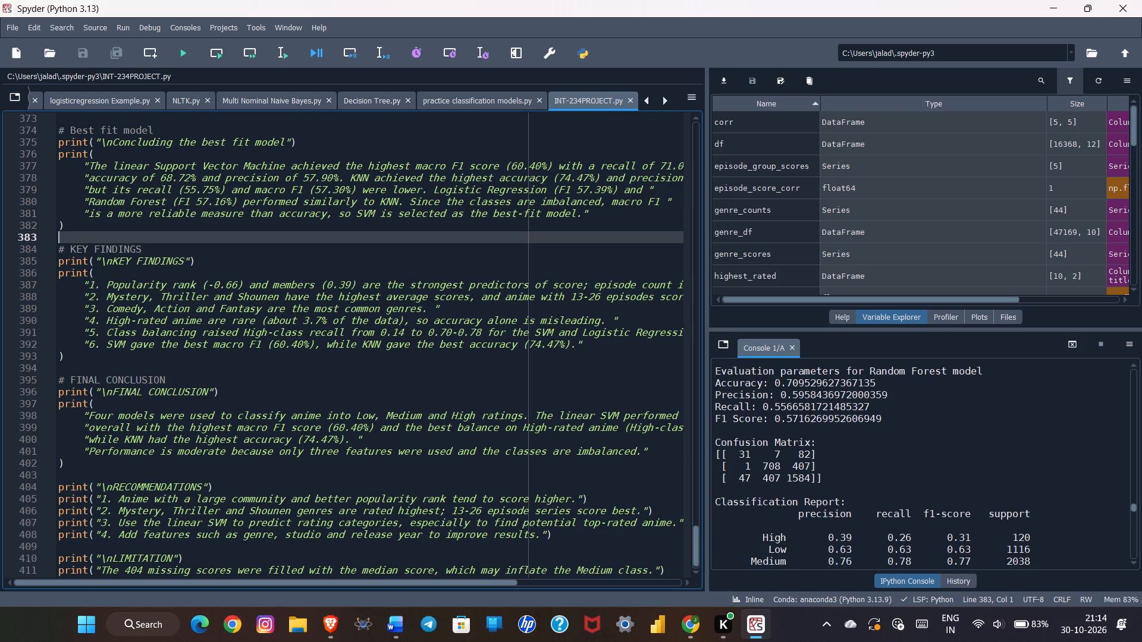
# Compare the Random Forest console output in Spyder with the performance summary and Tables 20 and 21 in the Word report.
pyautogui.hotkey('alt', 'Tab')
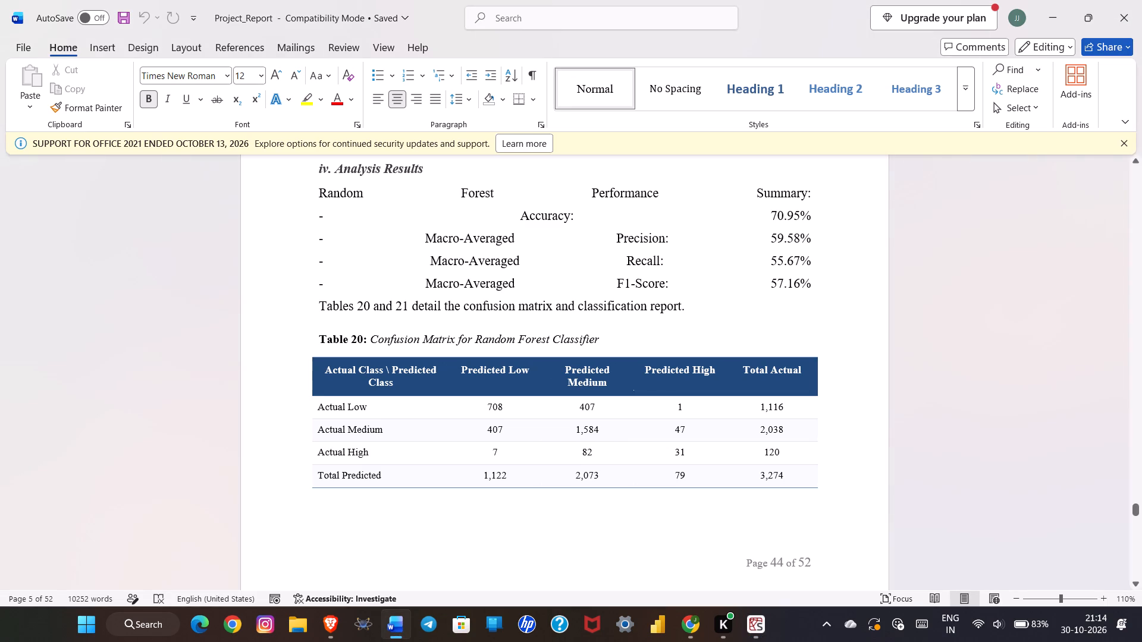
pyautogui.scroll(1, 531, 263)
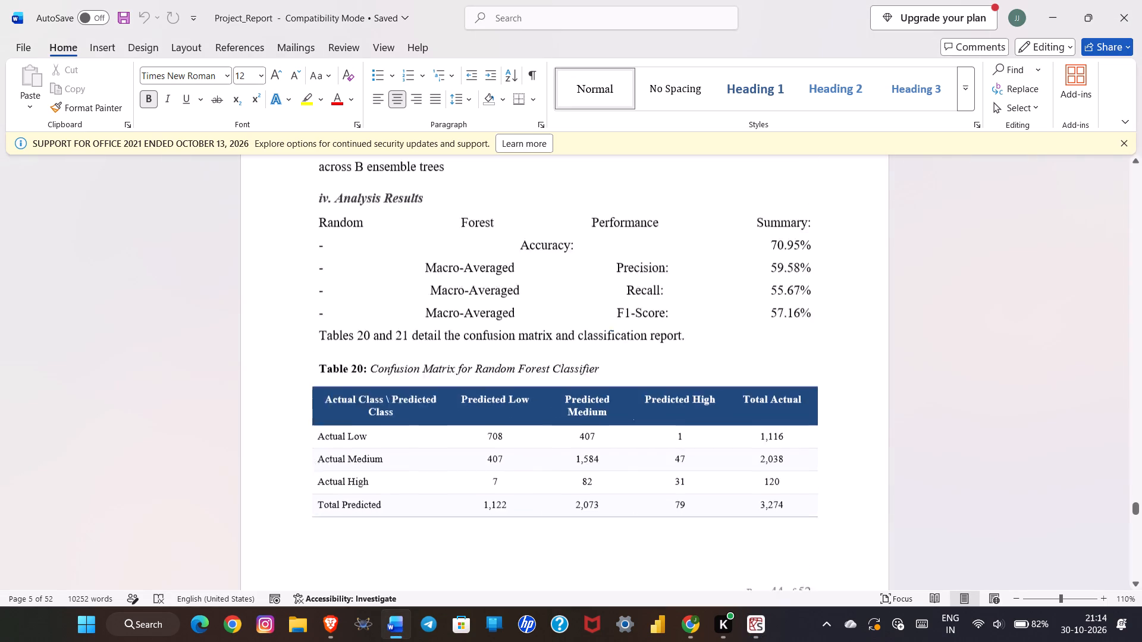
pyautogui.scroll(1, 531, 263)
pyautogui.hscroll(1, 531, 263)
pyautogui.scroll(-2, 531, 263)
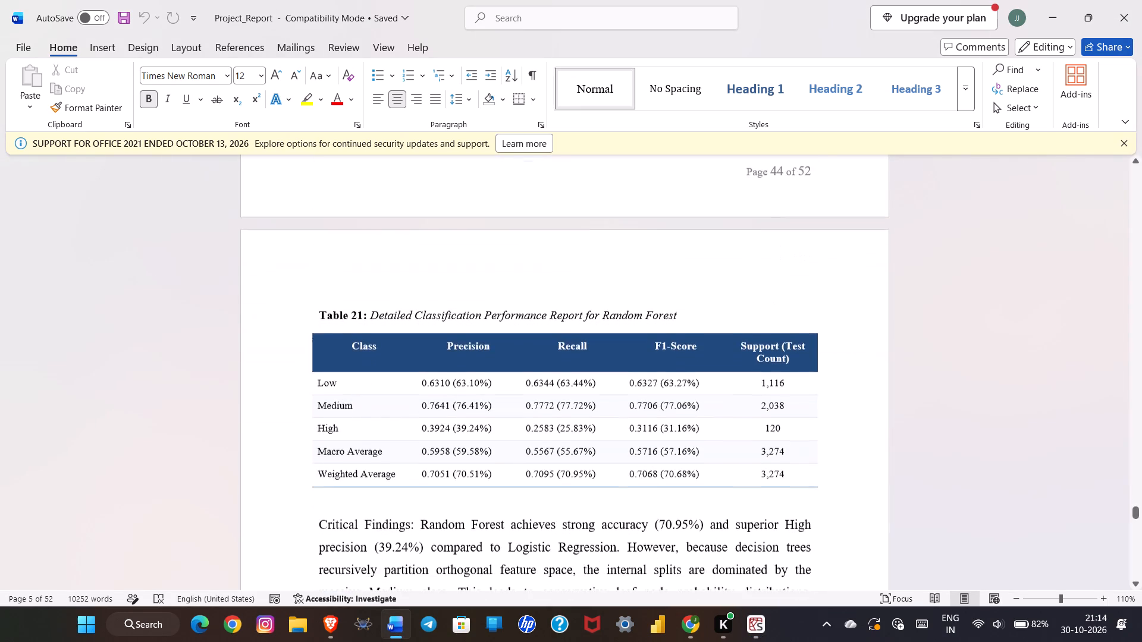
pyautogui.scroll(-1, 531, 263)
pyautogui.scroll(2, 531, 263)
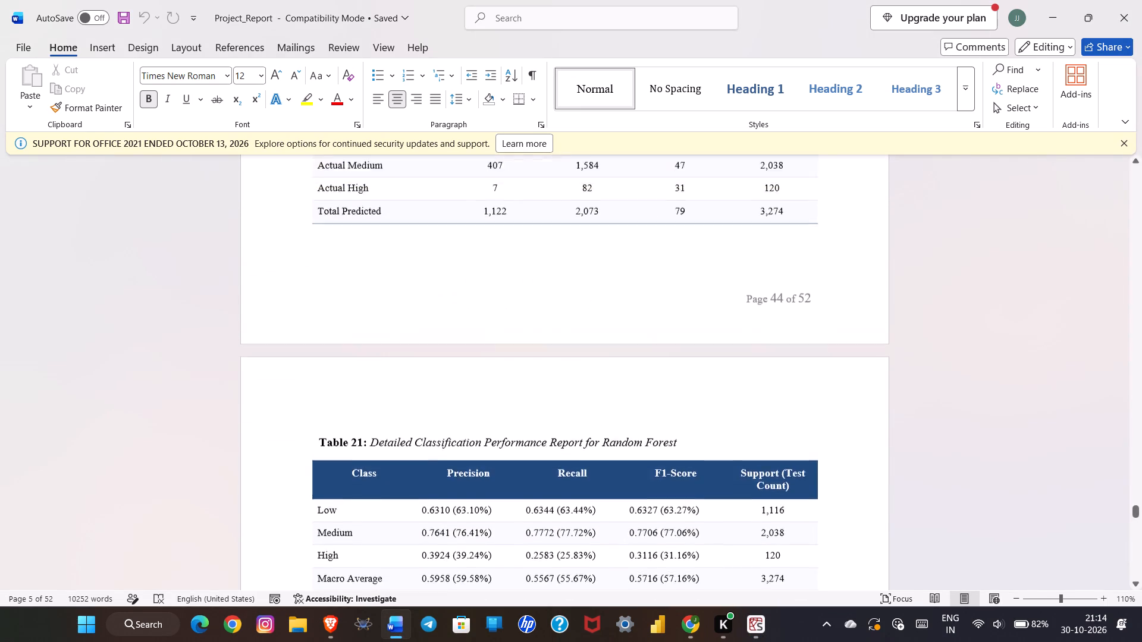
pyautogui.scroll(1, 531, 263)
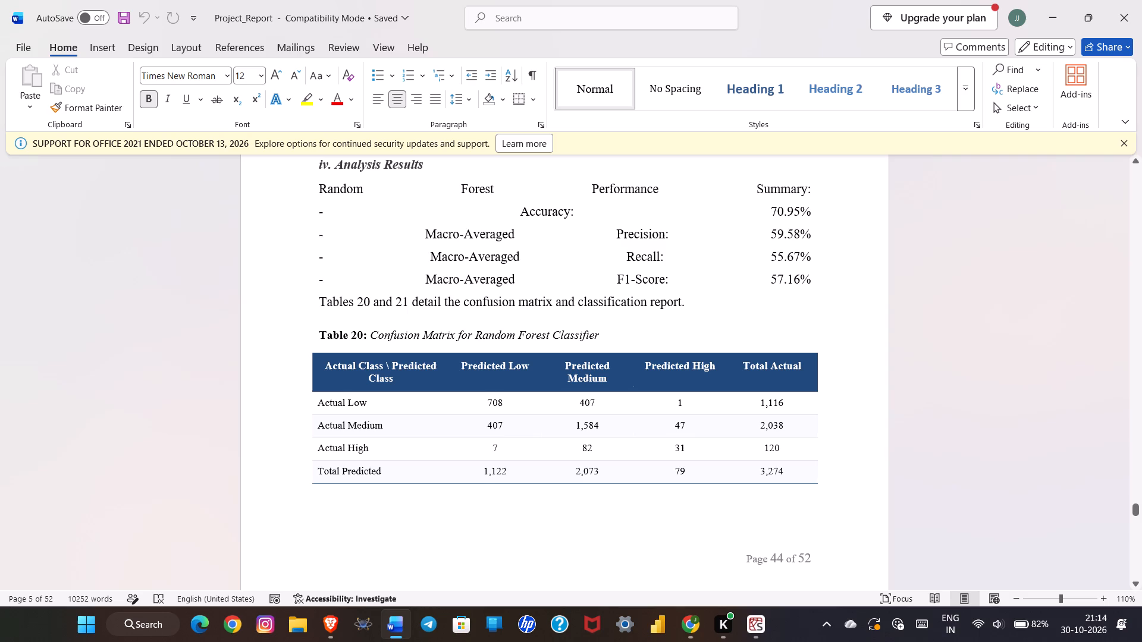
pyautogui.hotkey('alt', 'Tab')
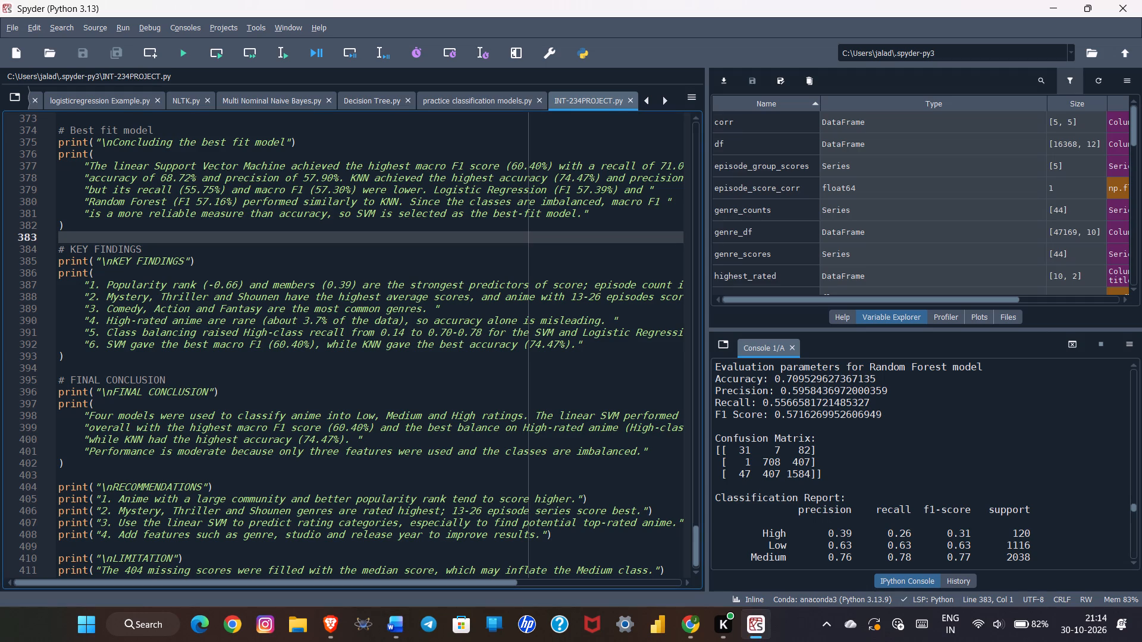
pyautogui.hotkey('alt', 'Tab')
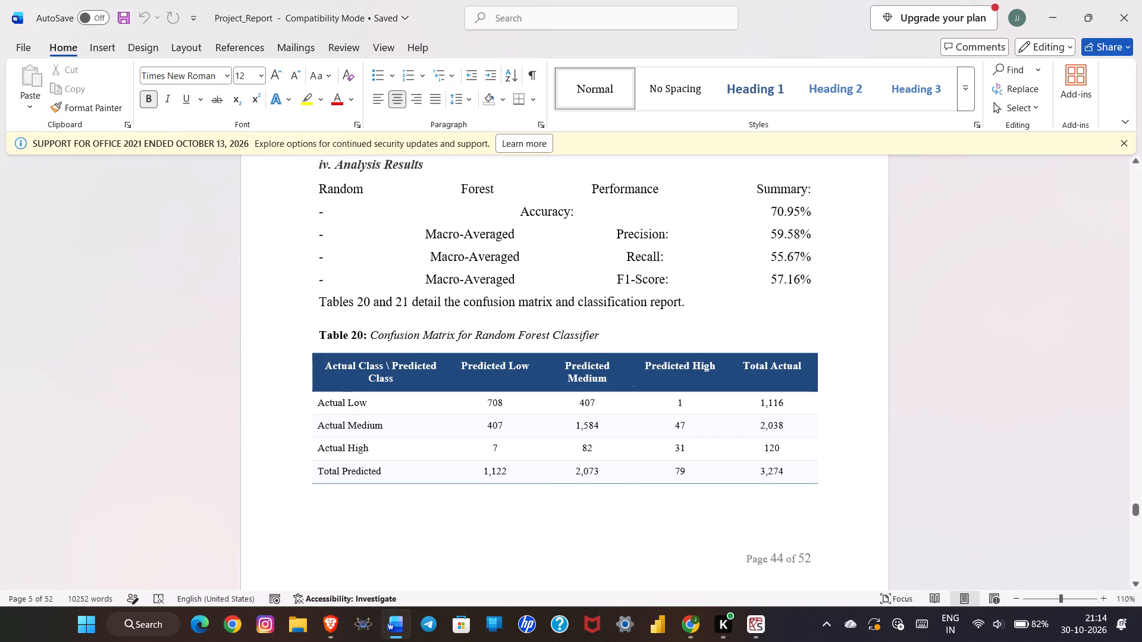
# Review the report's Random Forest sub-analysis again, from the general description through Tables 20 and 21.
pyautogui.scroll(5, 531, 263)
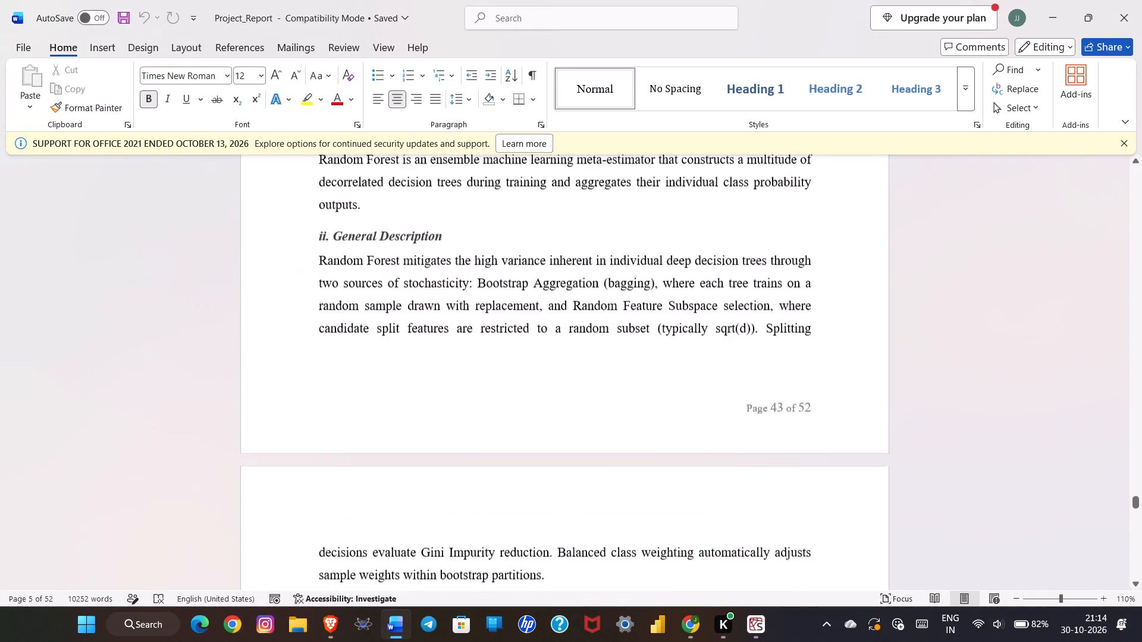
pyautogui.scroll(1, 531, 263)
pyautogui.hscroll(-1, 531, 263)
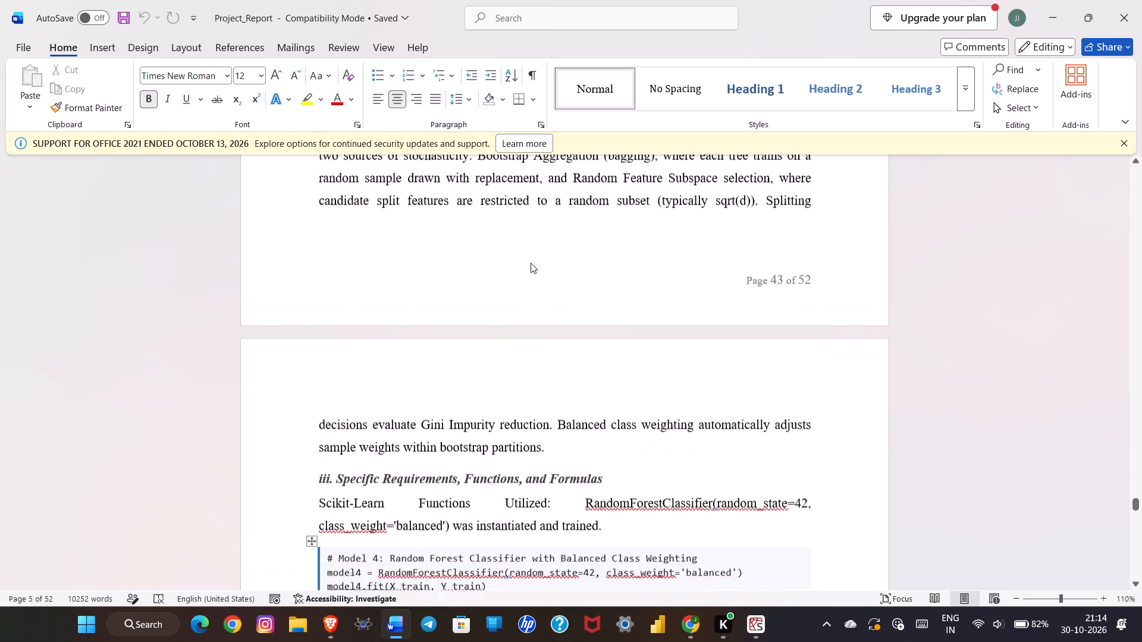
pyautogui.scroll(-4, 531, 263)
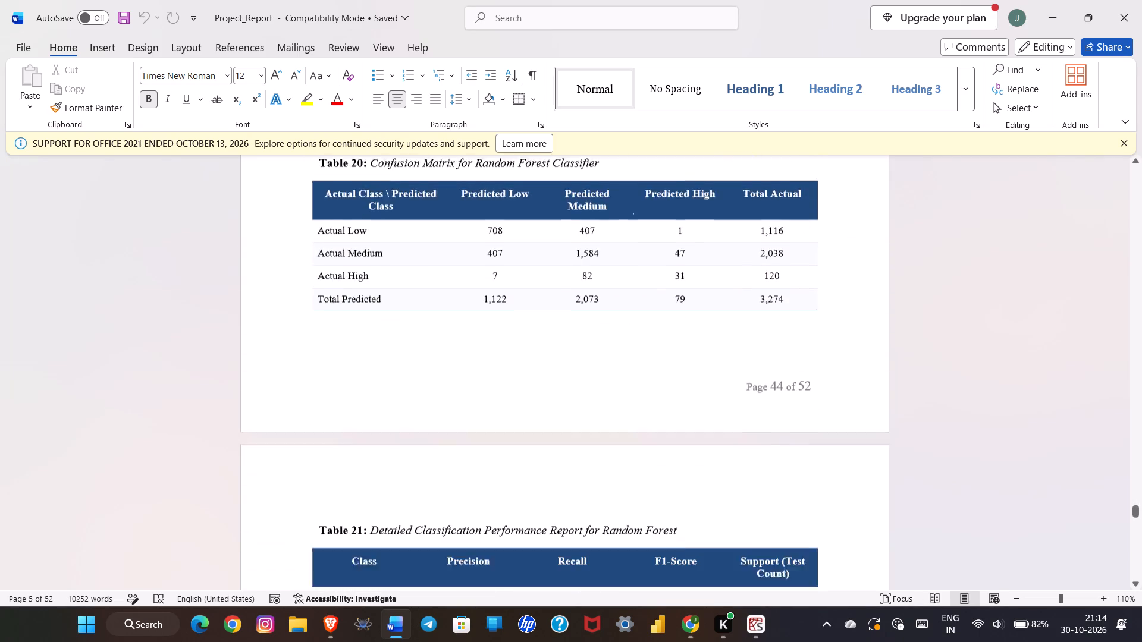
pyautogui.scroll(-2, 531, 263)
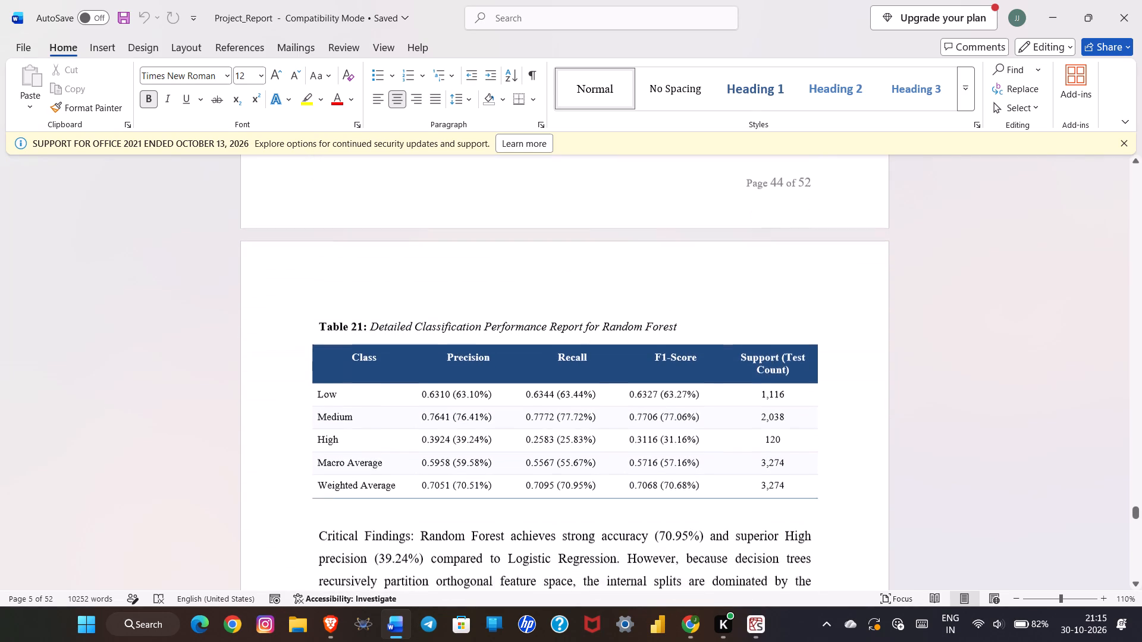
# Examine the Random Forest critical findings, the Figure 13 confusion matrix heatmap, and the Analysis 8 metric formulas and Table 22.
pyautogui.scroll(-7, 531, 263)
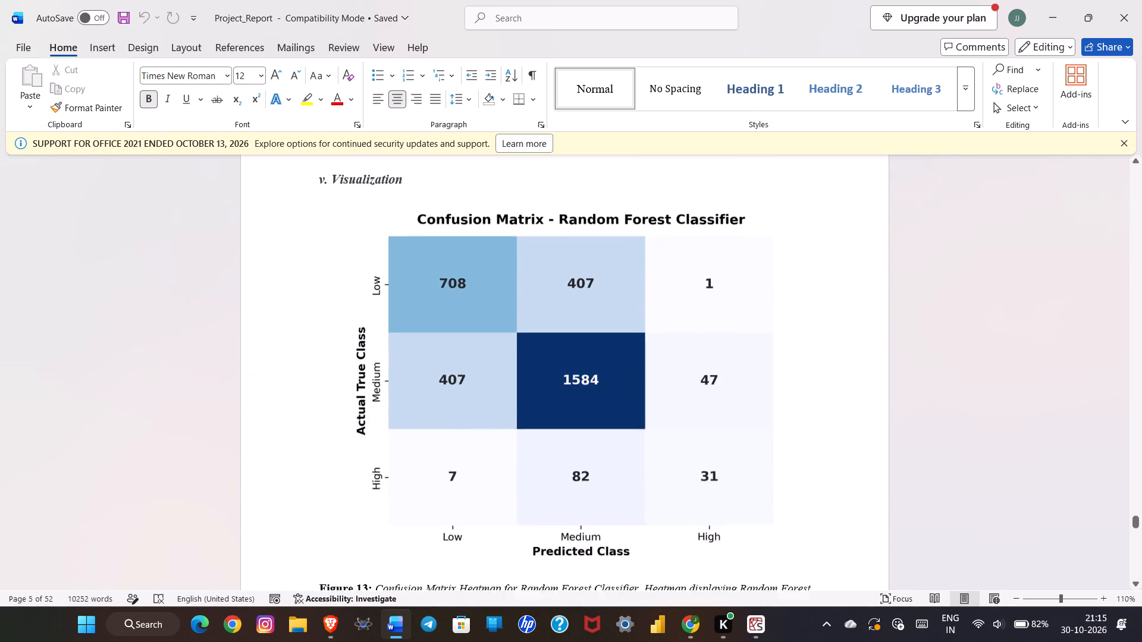
pyautogui.scroll(-1, 531, 263)
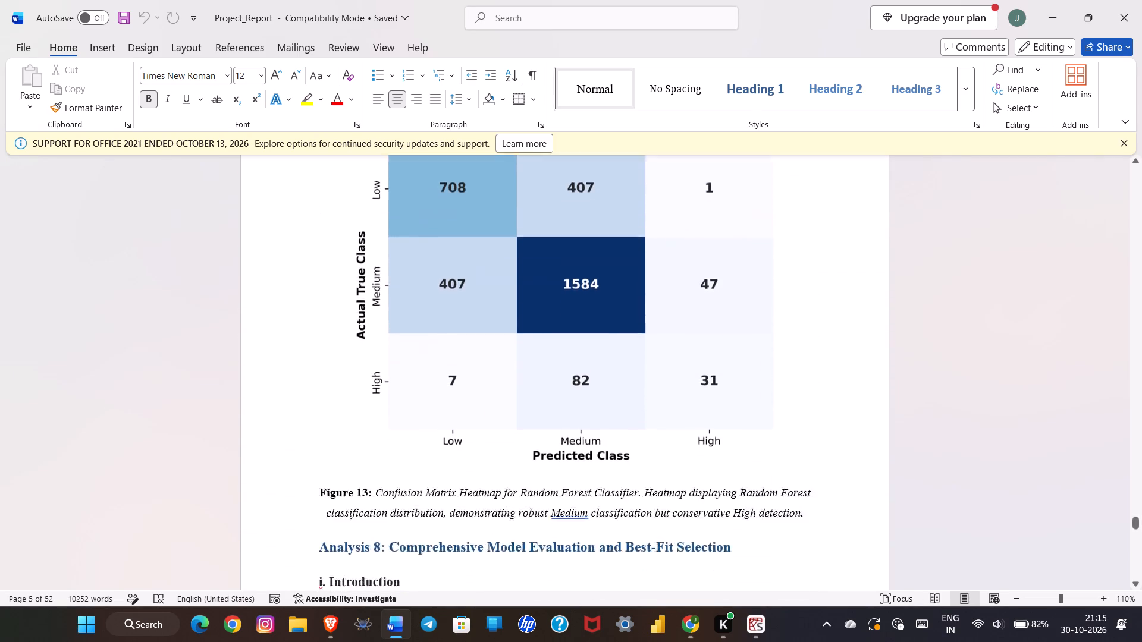
pyautogui.scroll(-5, 531, 263)
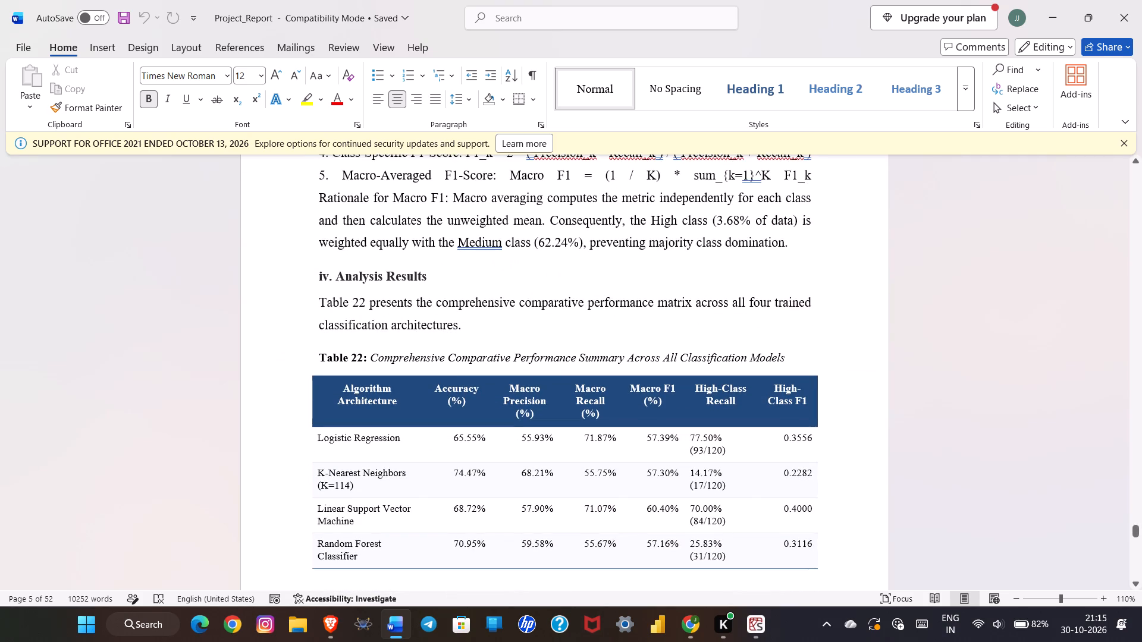
pyautogui.scroll(1, 531, 263)
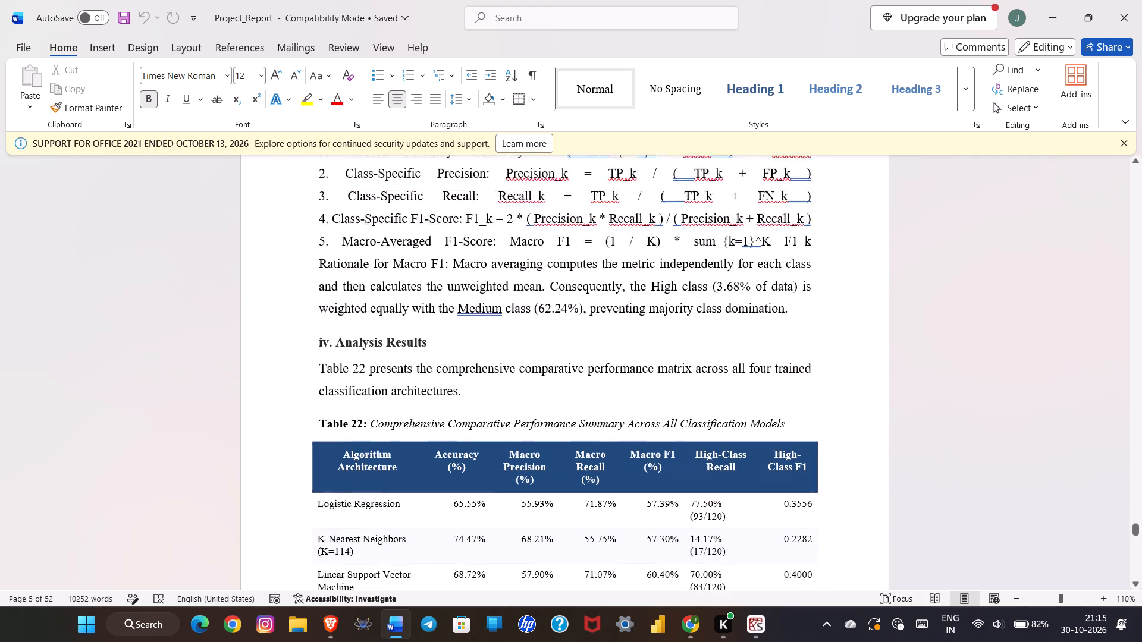
pyautogui.scroll(1, 531, 263)
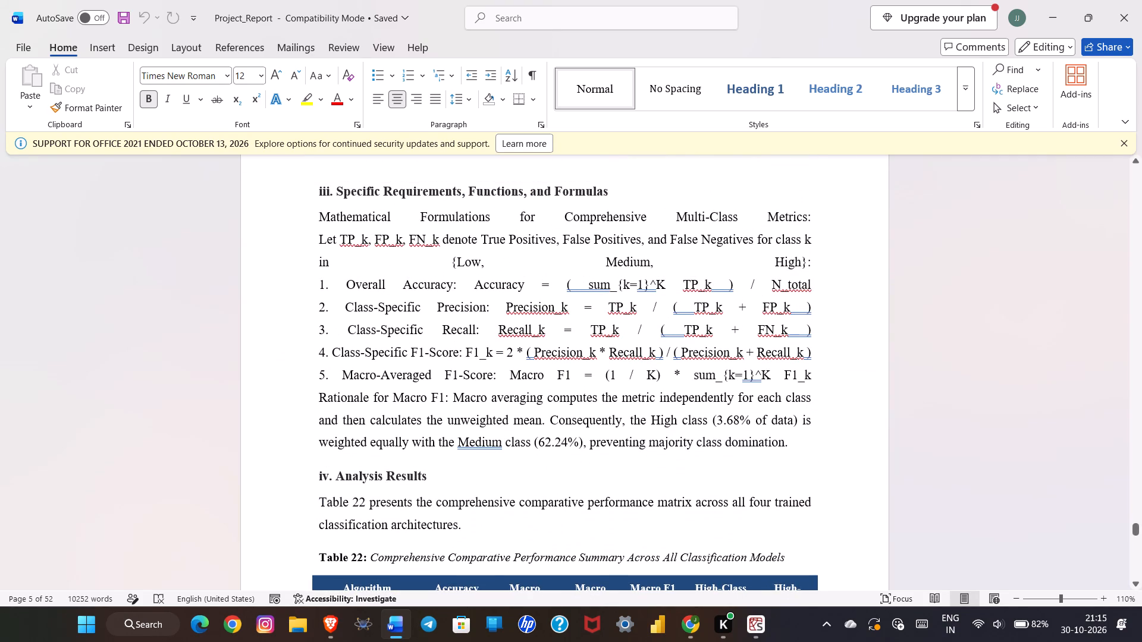
pyautogui.scroll(4, 550, 316)
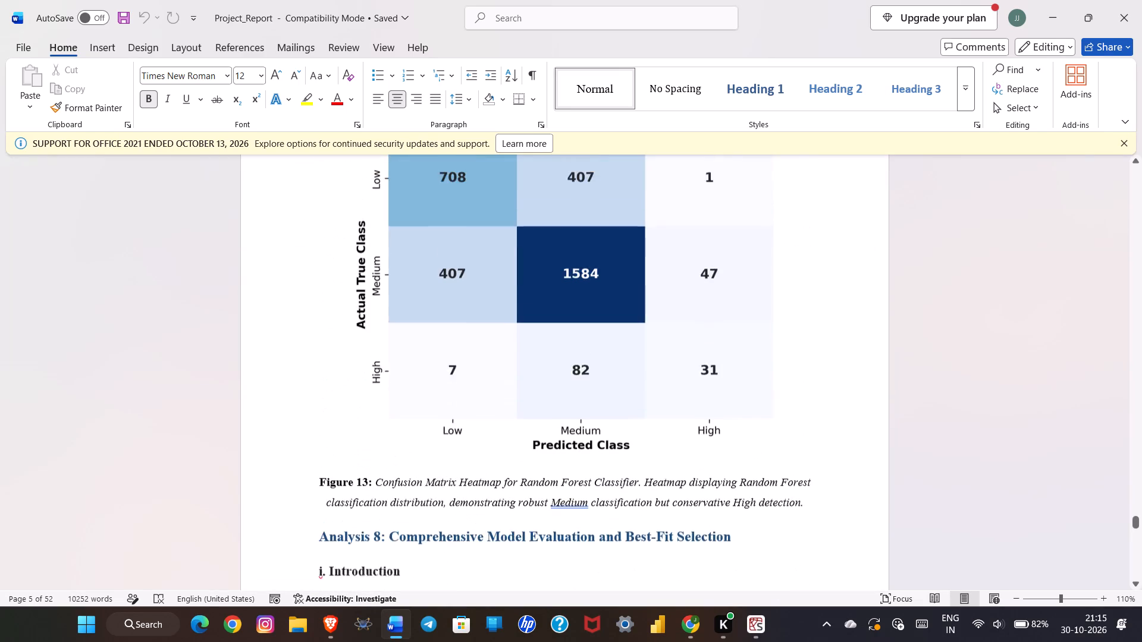
pyautogui.scroll(1, 550, 316)
pyautogui.scroll(-2, 550, 316)
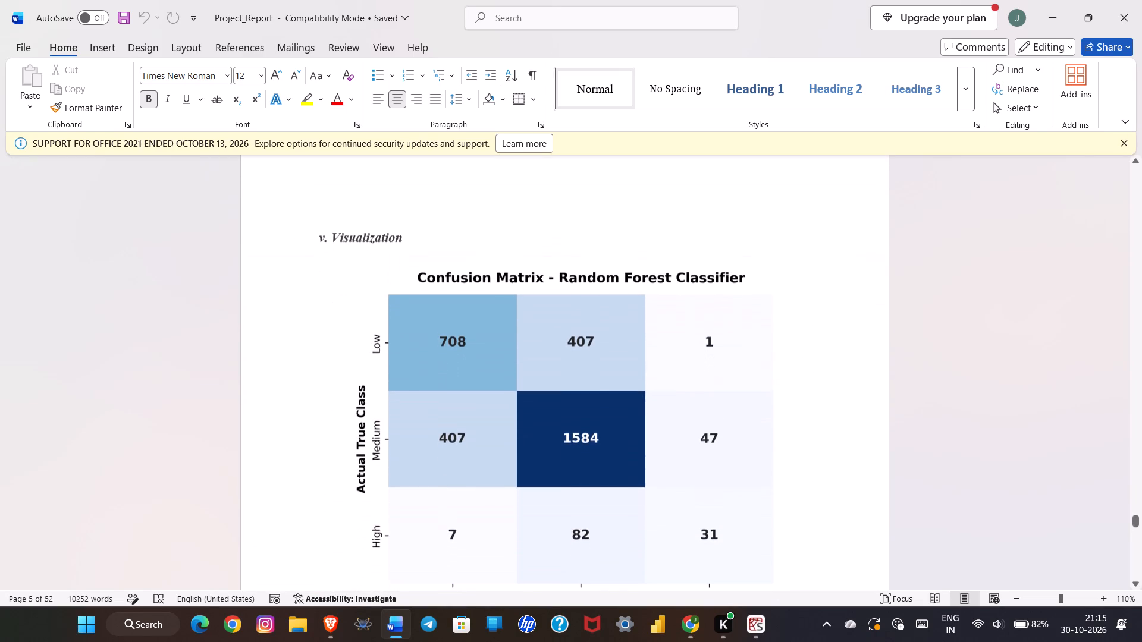
pyautogui.scroll(-1, 550, 316)
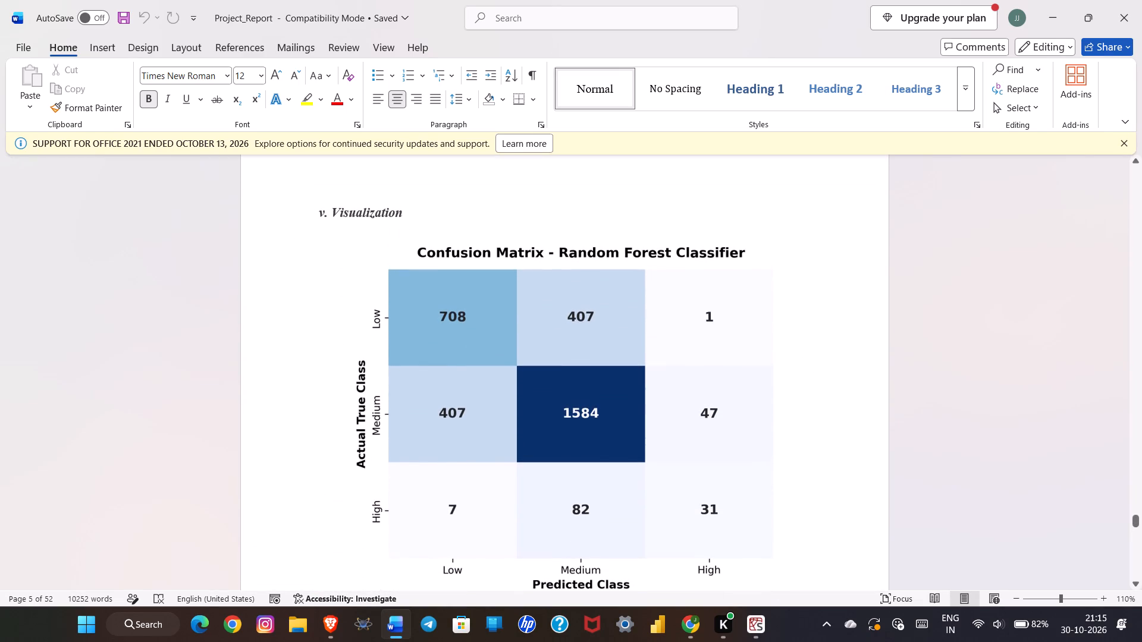
pyautogui.hotkey('alt', 'Tab')
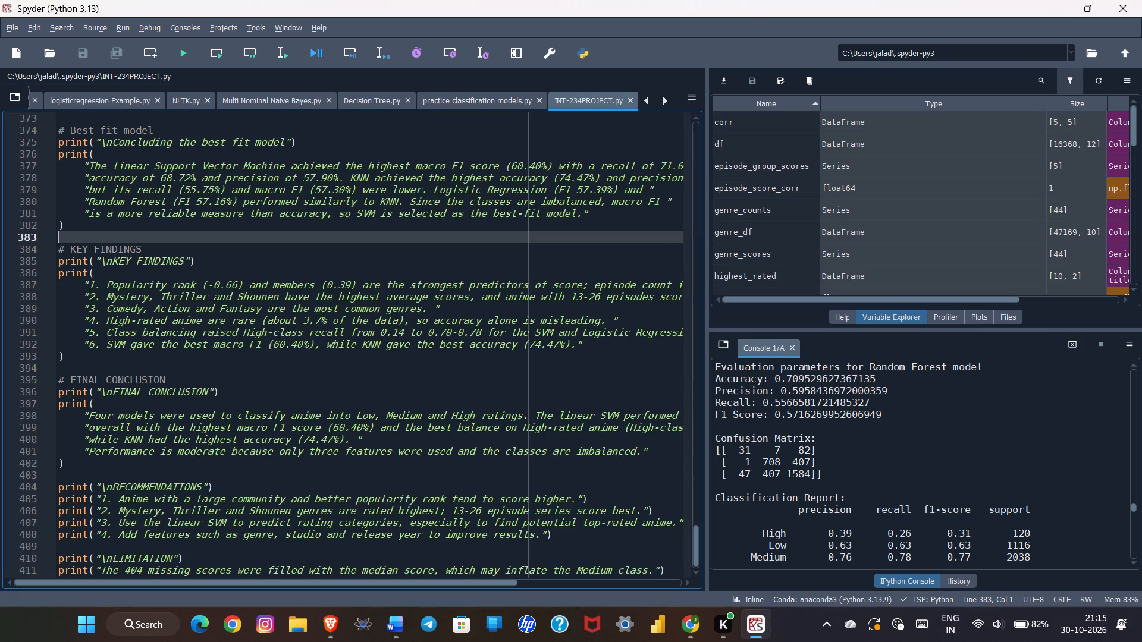
pyautogui.hotkey('alt', 'Tab')
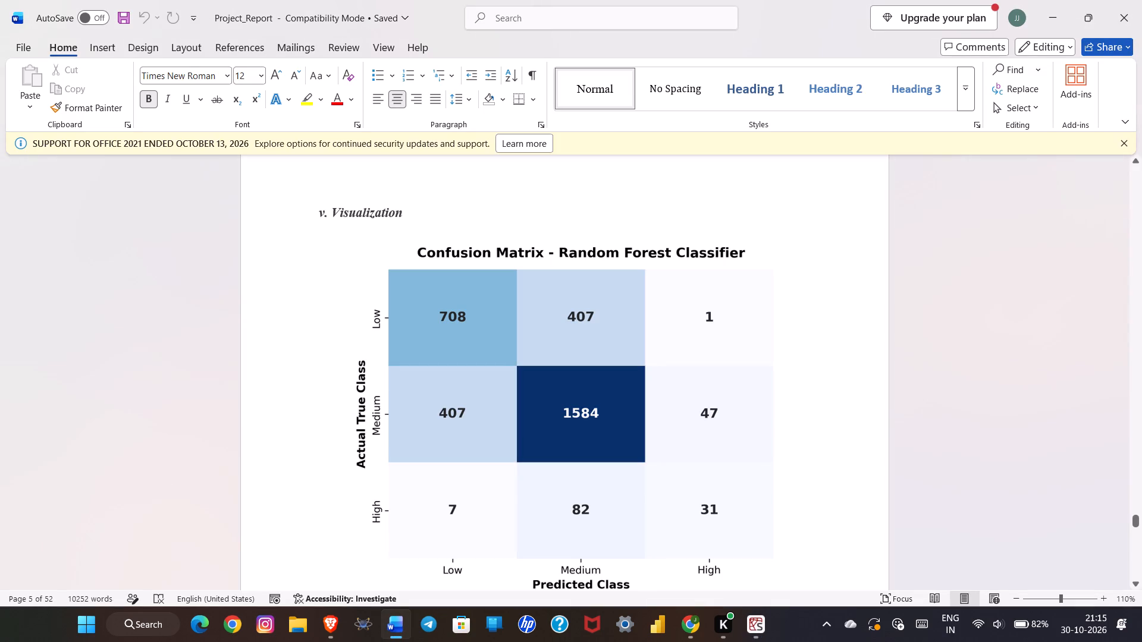
pyautogui.scroll(-1, 484, 298)
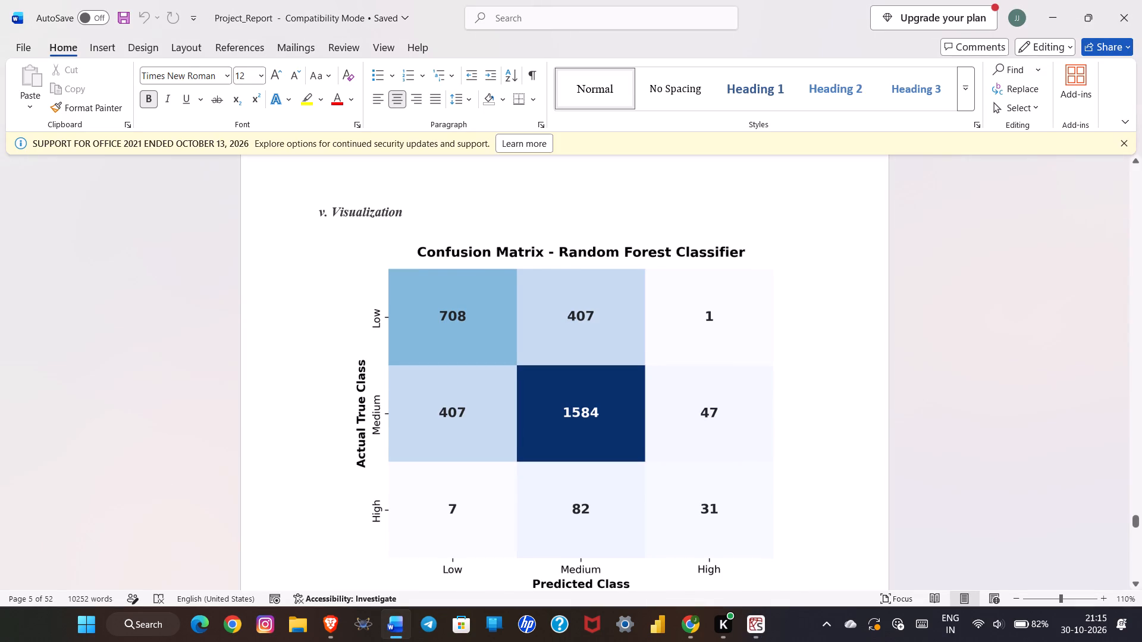
pyautogui.scroll(-1, 484, 298)
pyautogui.hotkey('alt', 'Tab')
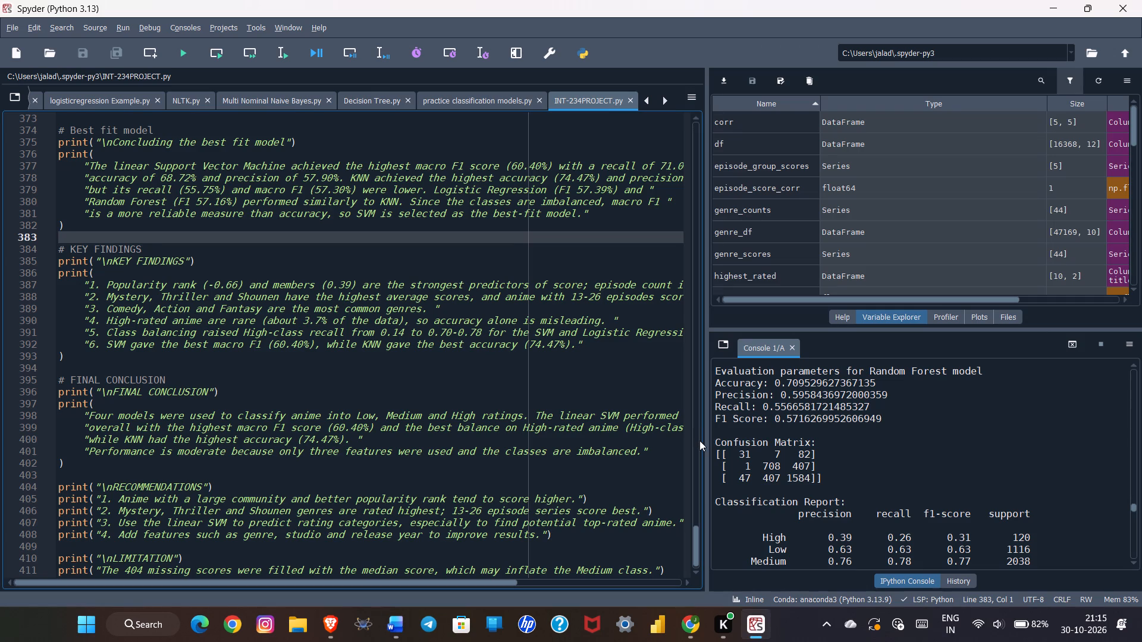
pyautogui.hotkey('alt', 'Tab')
pyautogui.hotkey('alt', 'Tab')
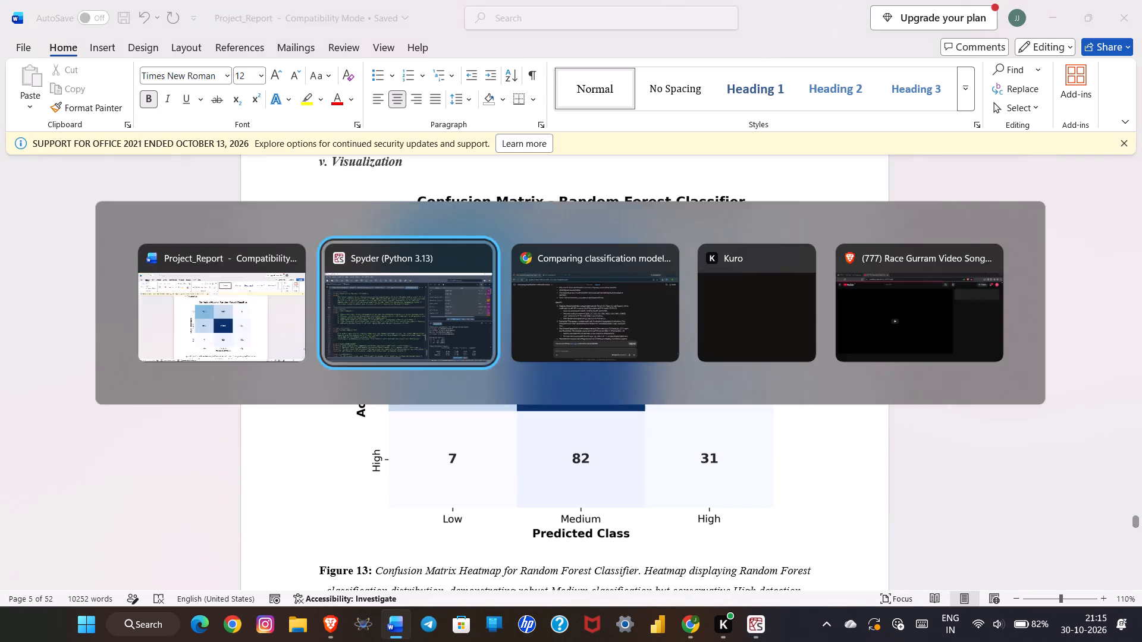
pyautogui.hotkey('alt', 'Tab')
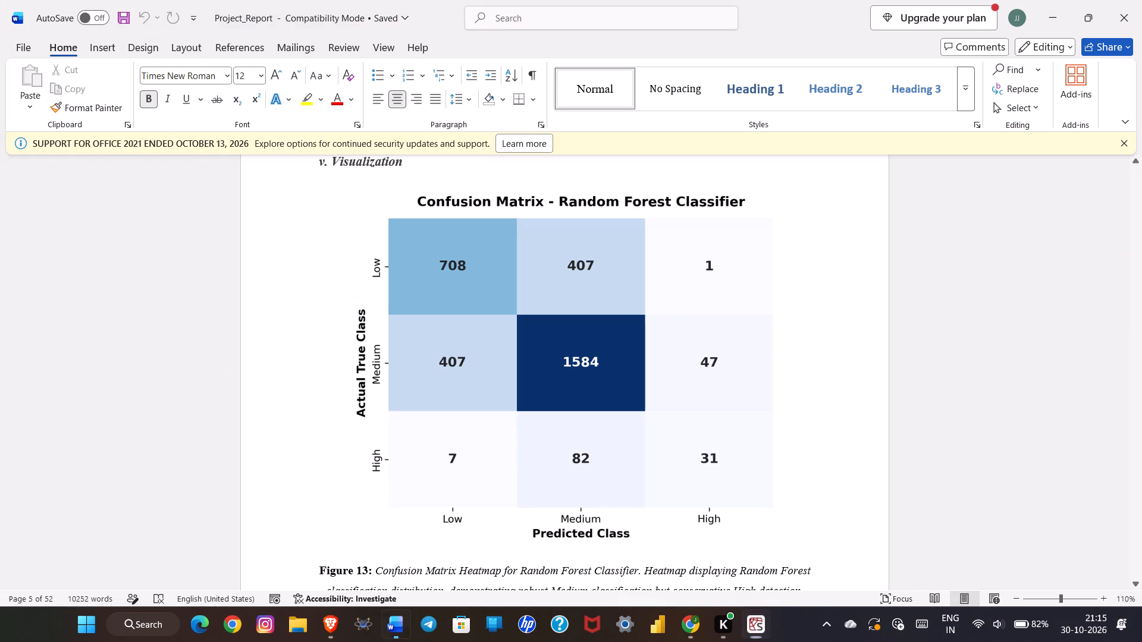
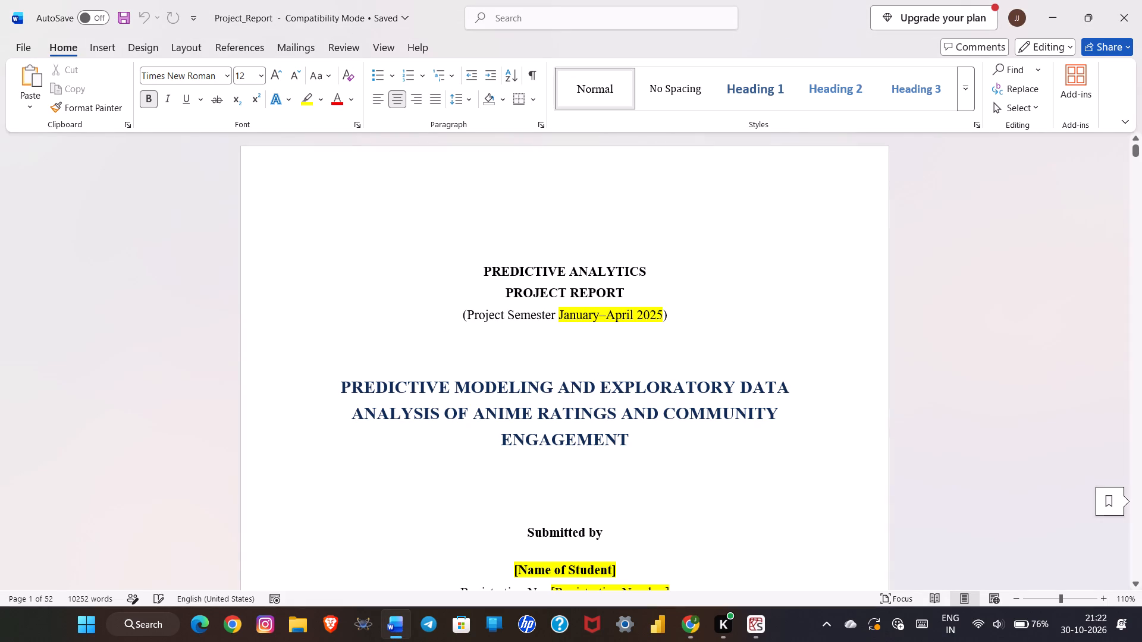
# In Word, change the year of the project semester on Project_Report's cover page to 2026.
pyautogui.click(658, 315)
pyautogui.click(663, 315)
pyautogui.press('BackSpace')
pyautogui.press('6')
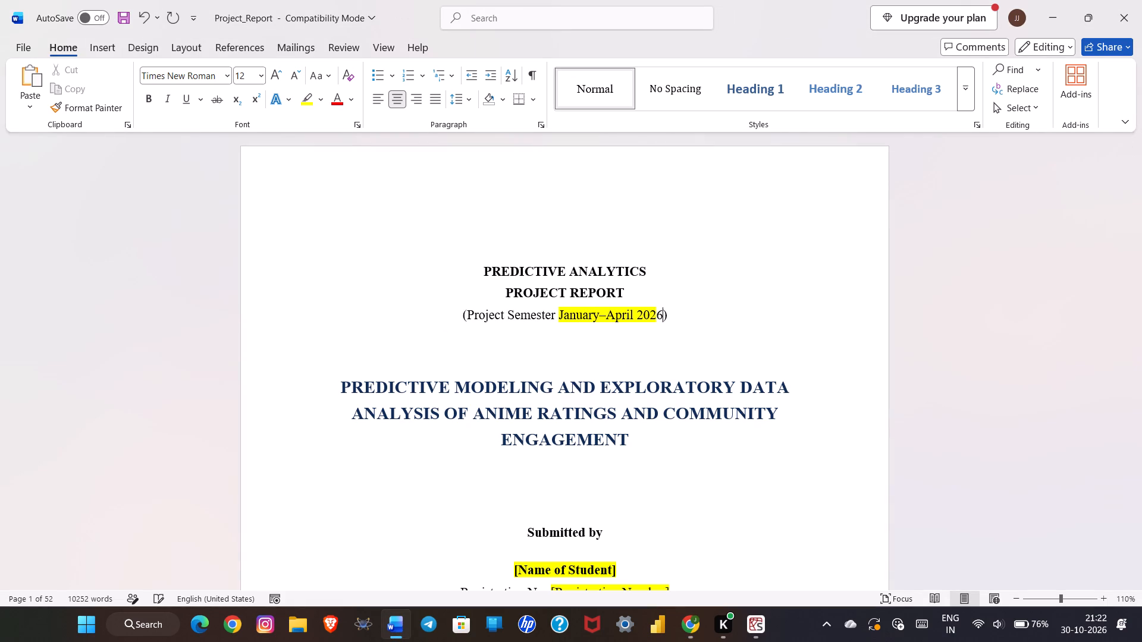
# Change the end month of the project semester on the cover page to December.
pyautogui.press('Left')
pyautogui.press('Left')
pyautogui.press('Left')
pyautogui.press('Left')
pyautogui.press('Left')
pyautogui.press('Left')
pyautogui.press('Left')
pyautogui.press('Left')
pyautogui.press('Left')
pyautogui.press('Left')
pyautogui.press('Right')
pyautogui.press('Right')
pyautogui.press('Right')
pyautogui.press('Right')
pyautogui.press('Right')
pyautogui.press('Right')
pyautogui.press('Left')
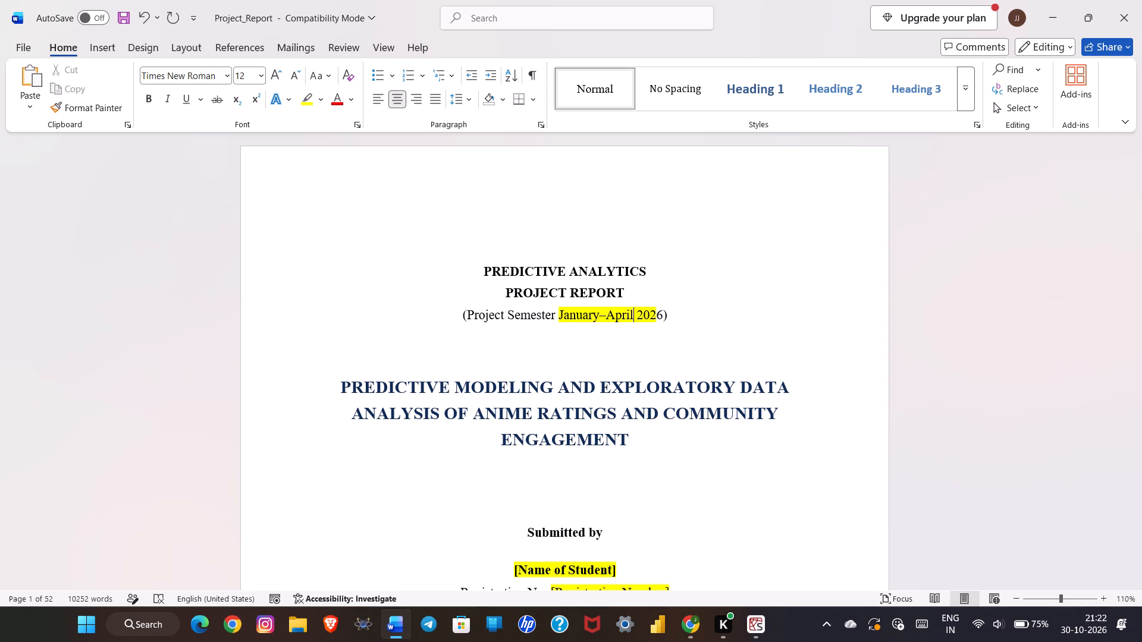
pyautogui.press('BackSpace')
pyautogui.press('BackSpace')
pyautogui.press('BackSpace')
pyautogui.press('BackSpace')
pyautogui.press('BackSpace')
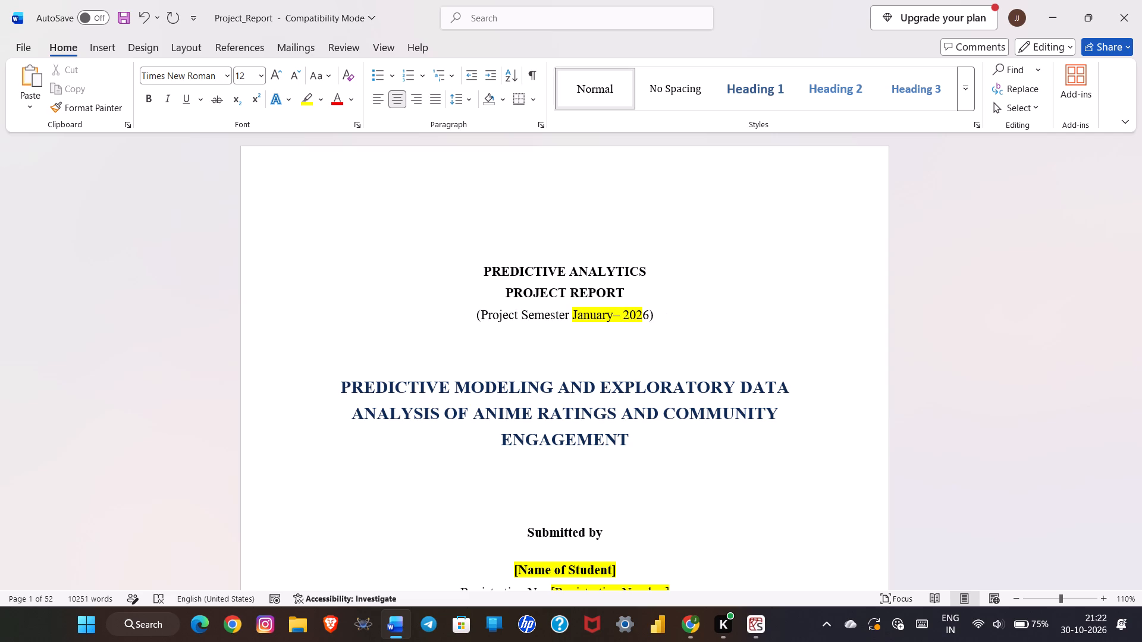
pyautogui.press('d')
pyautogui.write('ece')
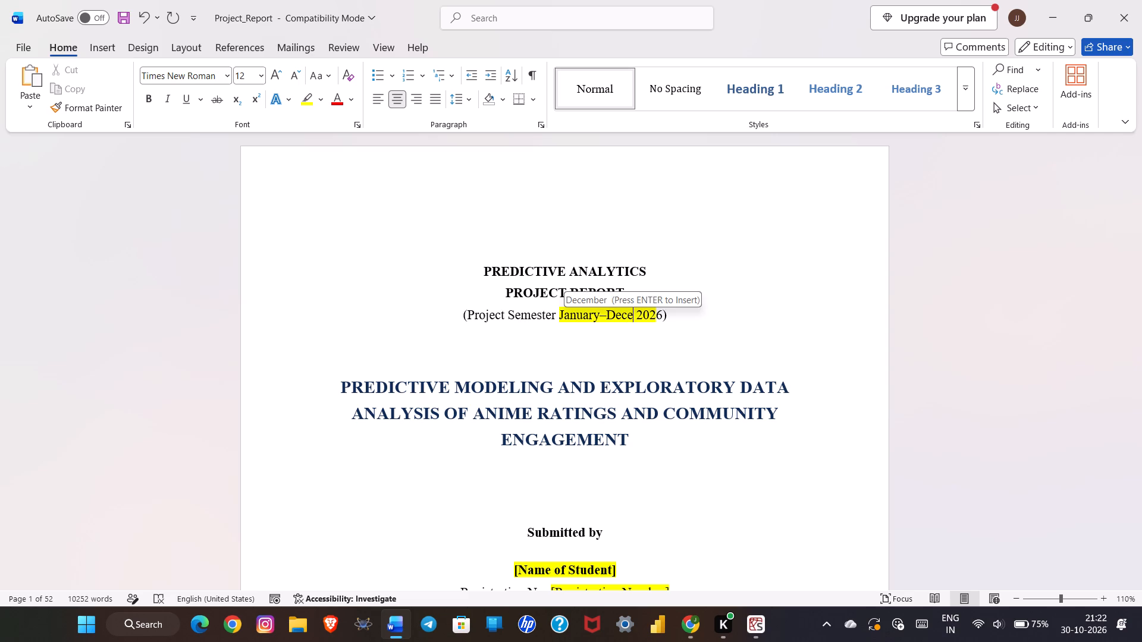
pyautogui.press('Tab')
# Change the start month of the project semester on the cover page to August.
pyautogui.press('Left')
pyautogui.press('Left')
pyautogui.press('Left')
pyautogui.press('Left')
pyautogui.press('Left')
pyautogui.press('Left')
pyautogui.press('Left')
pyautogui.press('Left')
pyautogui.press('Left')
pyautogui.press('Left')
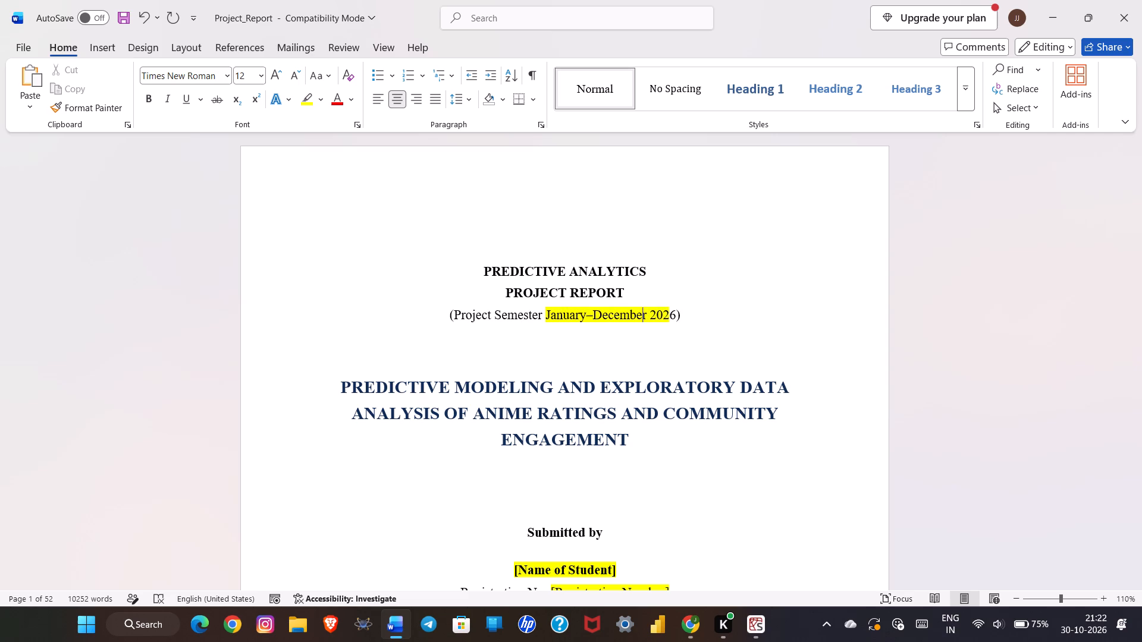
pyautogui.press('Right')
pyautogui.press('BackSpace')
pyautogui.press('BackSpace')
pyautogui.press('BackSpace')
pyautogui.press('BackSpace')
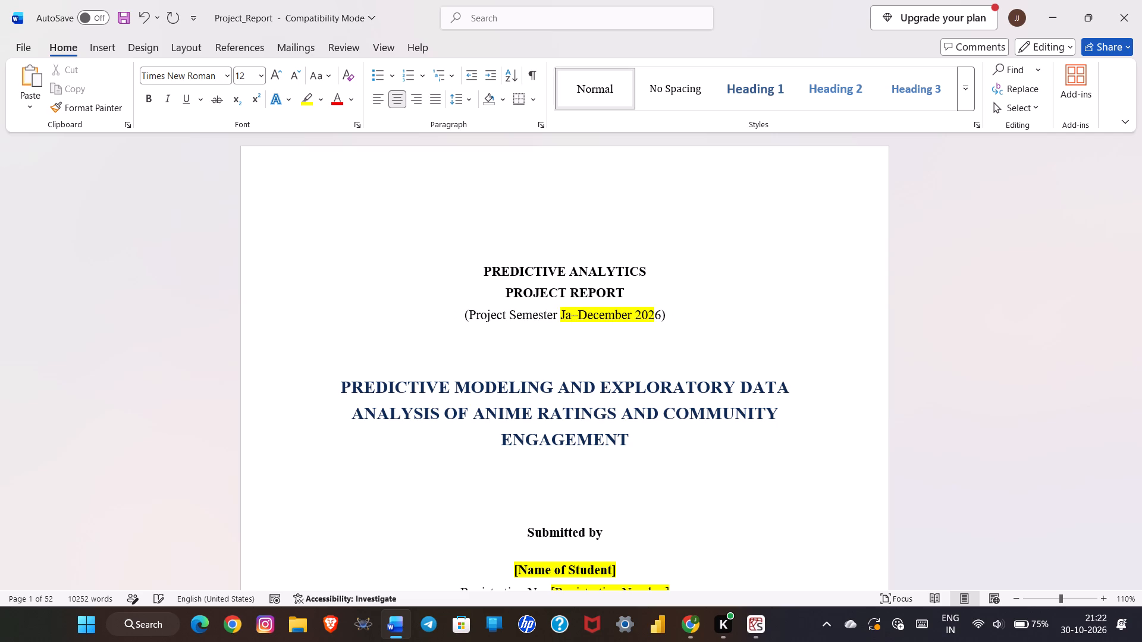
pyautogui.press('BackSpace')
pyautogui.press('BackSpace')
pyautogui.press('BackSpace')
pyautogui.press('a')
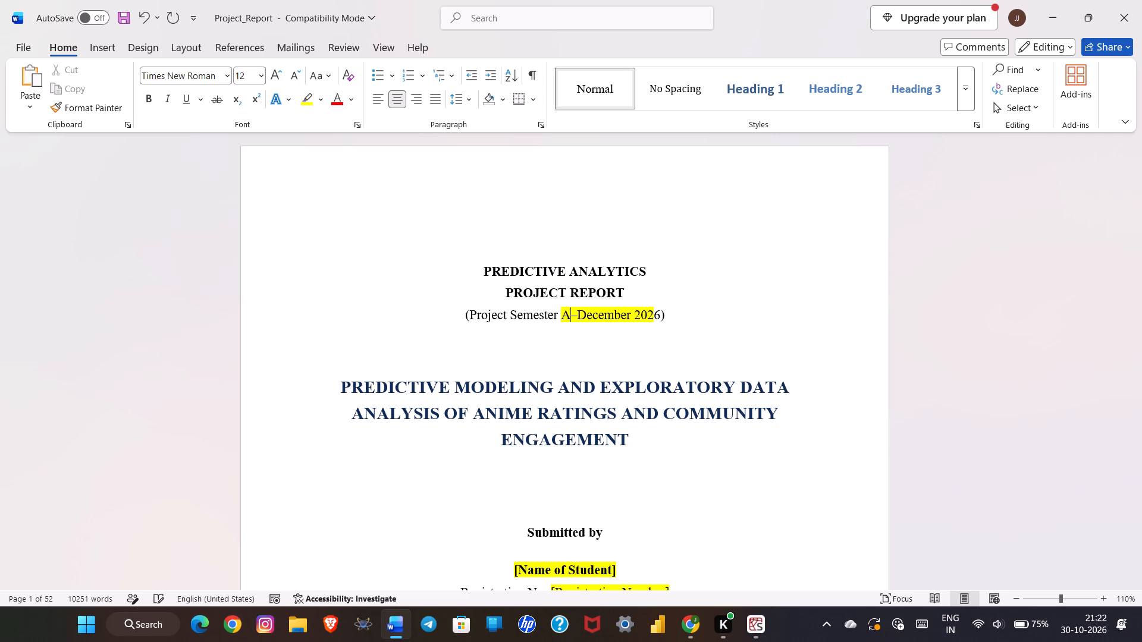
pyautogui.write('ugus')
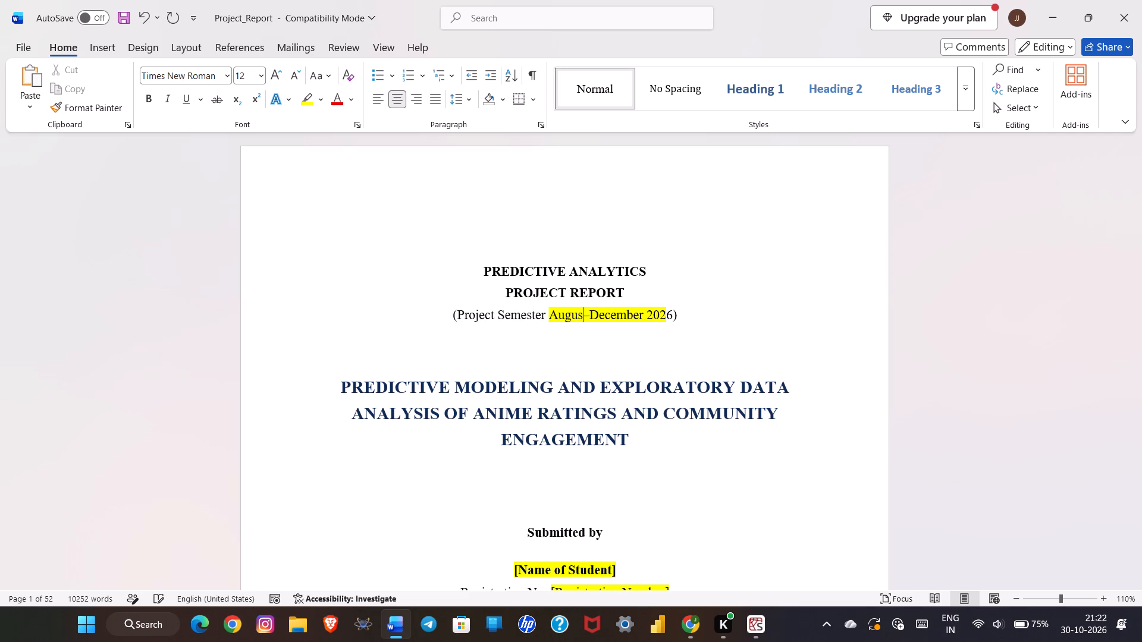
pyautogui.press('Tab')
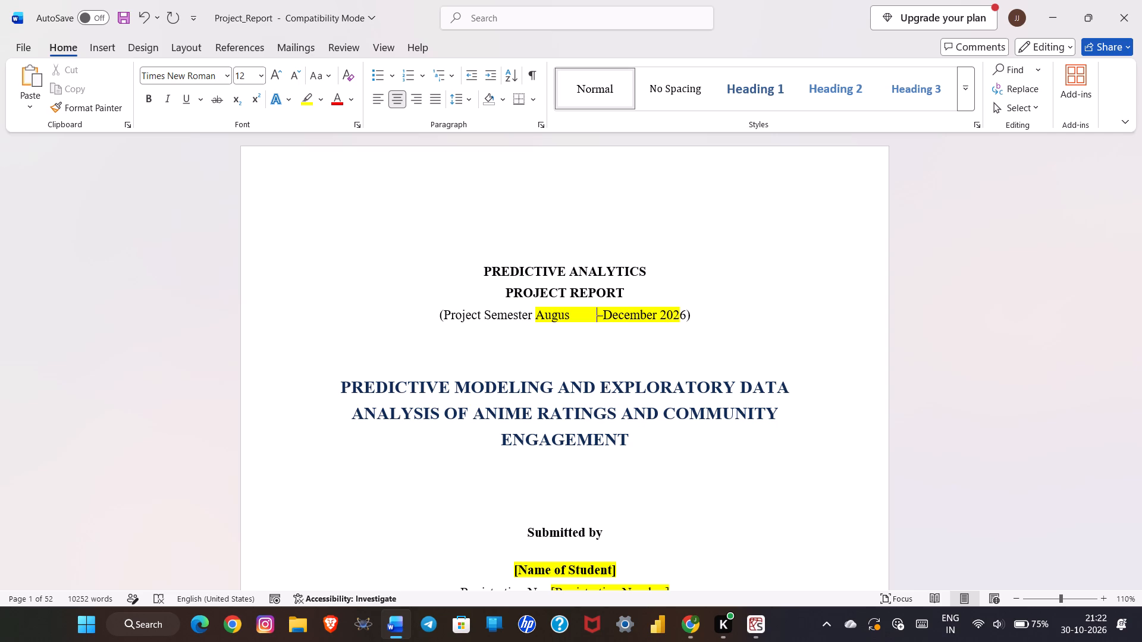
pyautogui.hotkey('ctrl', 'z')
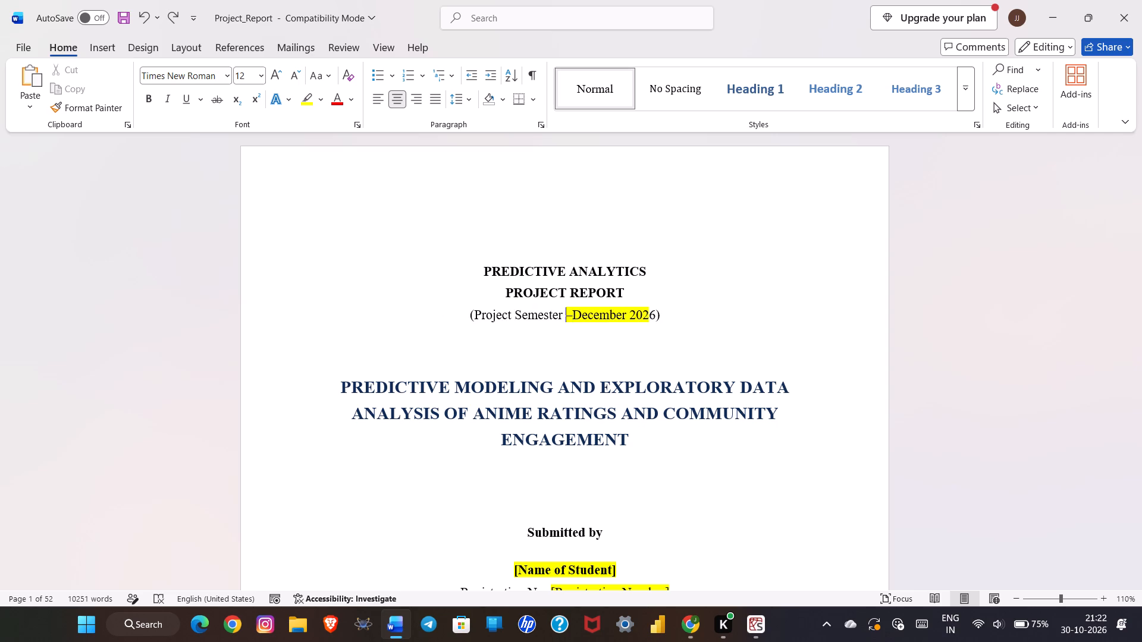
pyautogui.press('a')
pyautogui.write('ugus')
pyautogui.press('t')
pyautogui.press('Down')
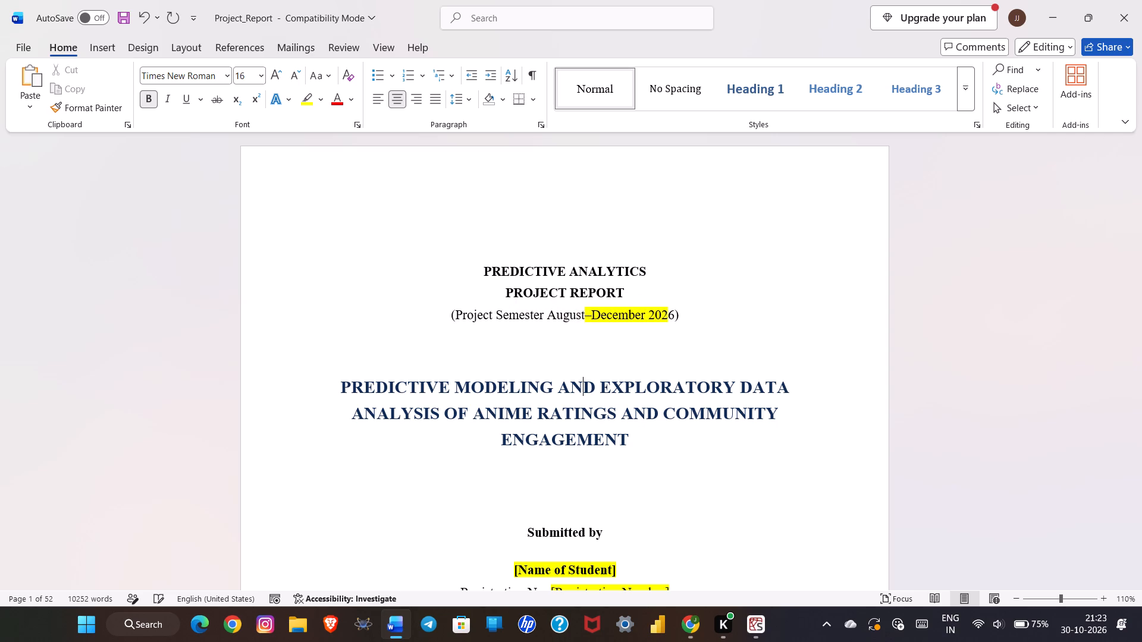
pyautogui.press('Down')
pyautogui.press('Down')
# Remove the yellow highlighting from the project semester dates, including the dash between the two months.
pyautogui.moveTo(583, 314); pyautogui.dragTo(613, 314)
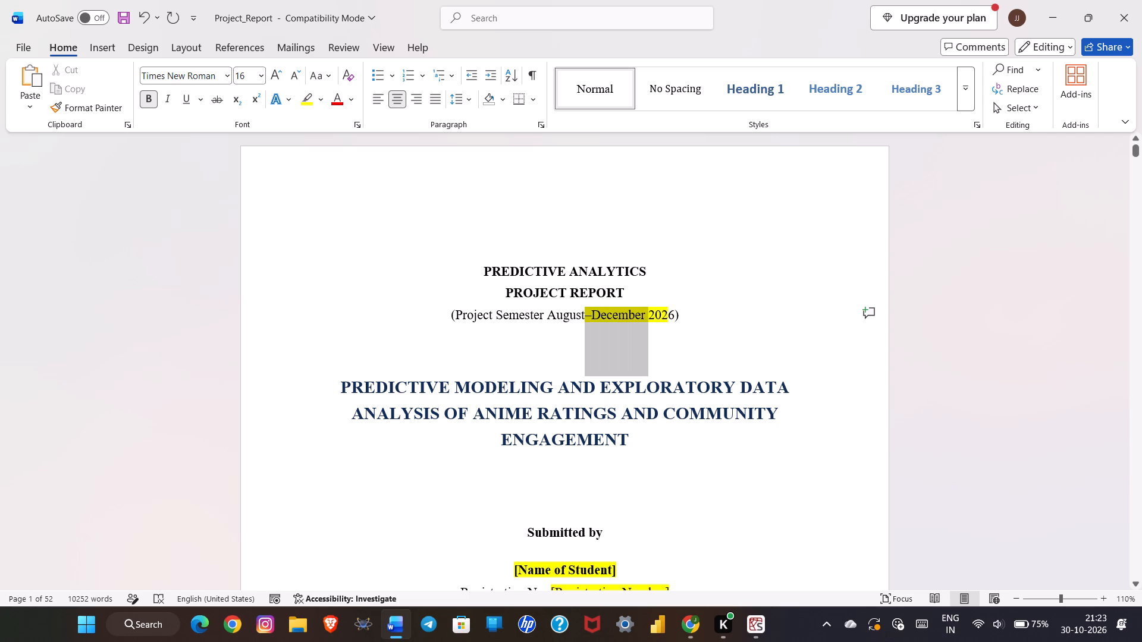
pyautogui.moveTo(613, 314); pyautogui.dragTo(659, 310)
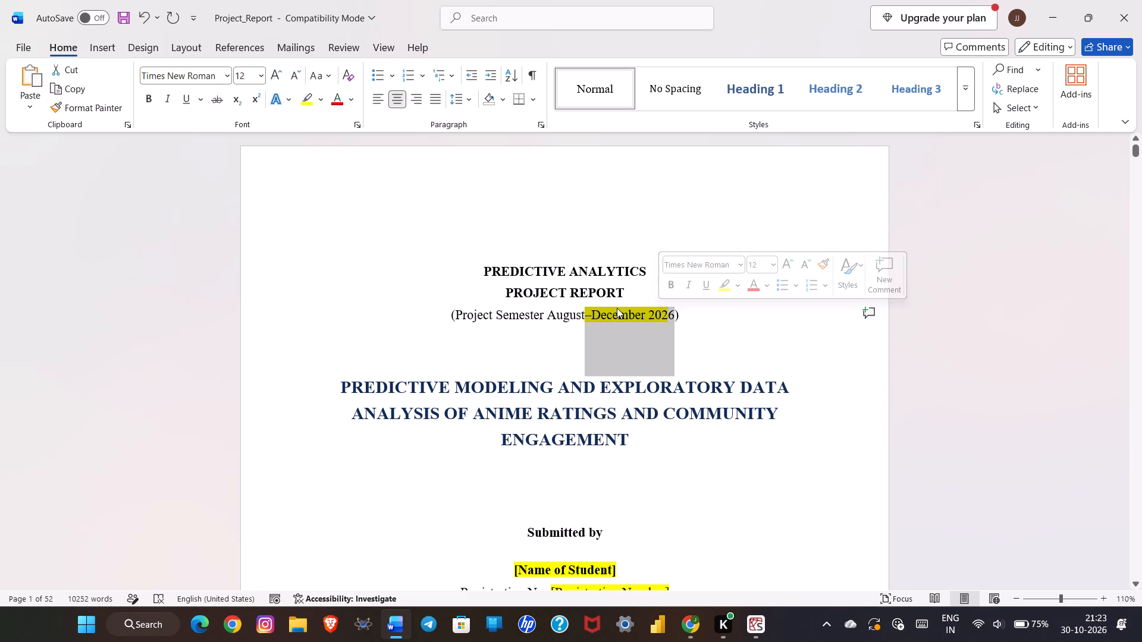
pyautogui.click(617, 308)
pyautogui.click(587, 314)
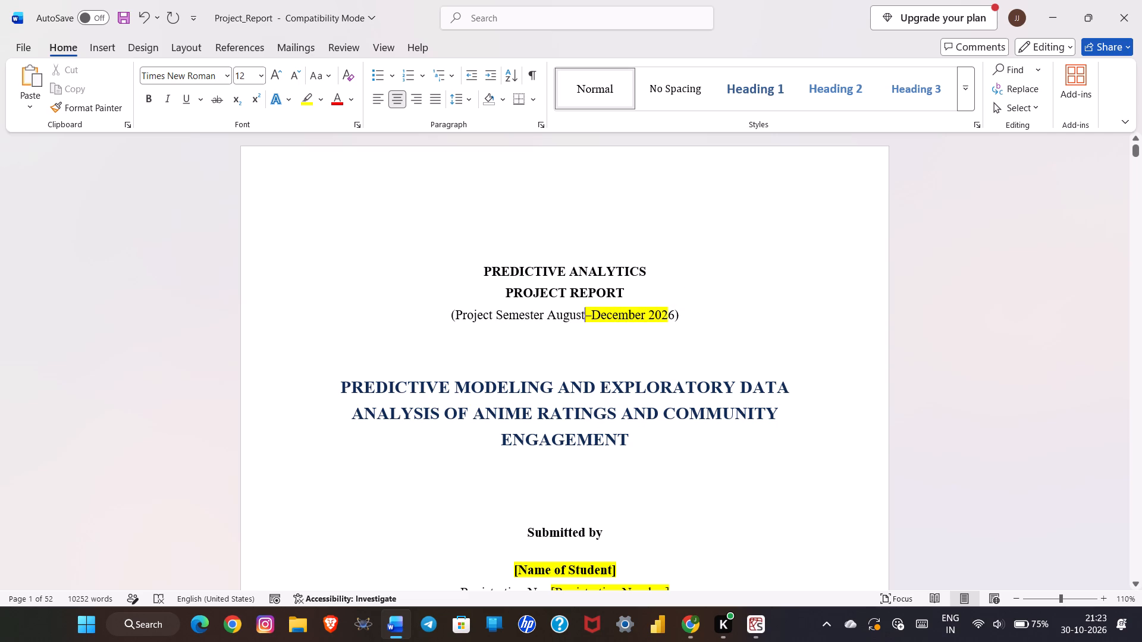
pyautogui.click(318, 103)
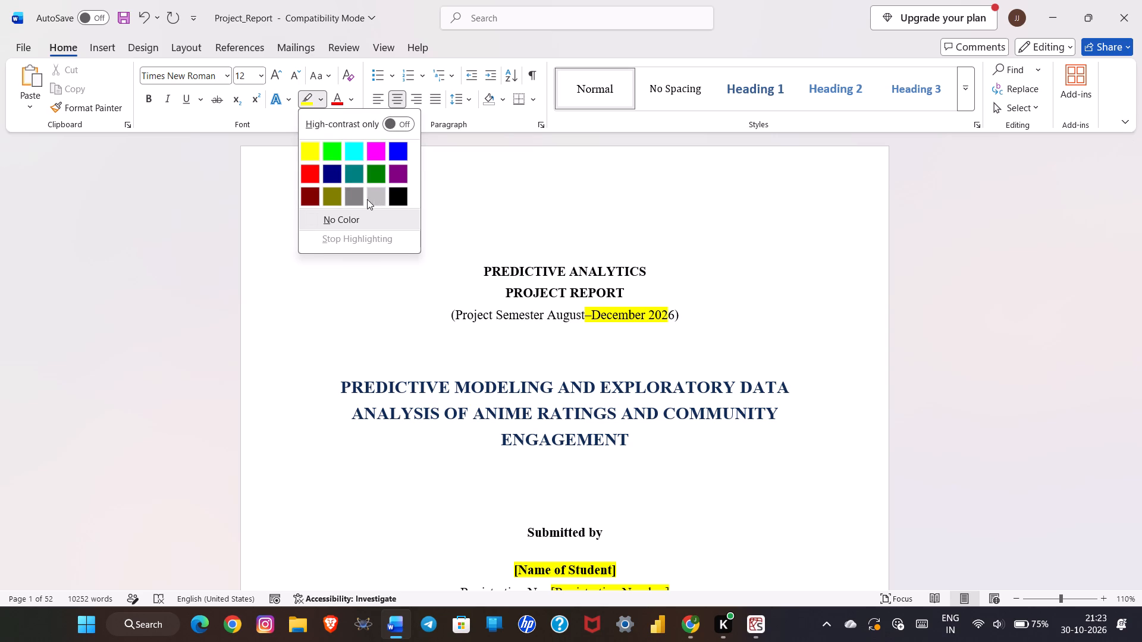
pyautogui.click(396, 120)
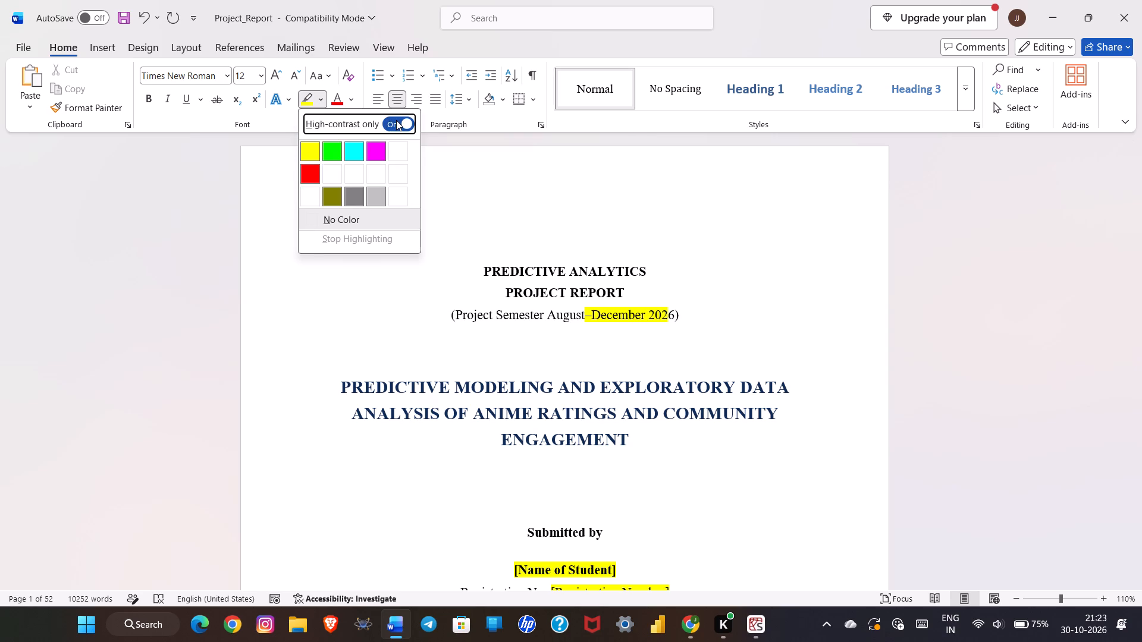
pyautogui.click(396, 120)
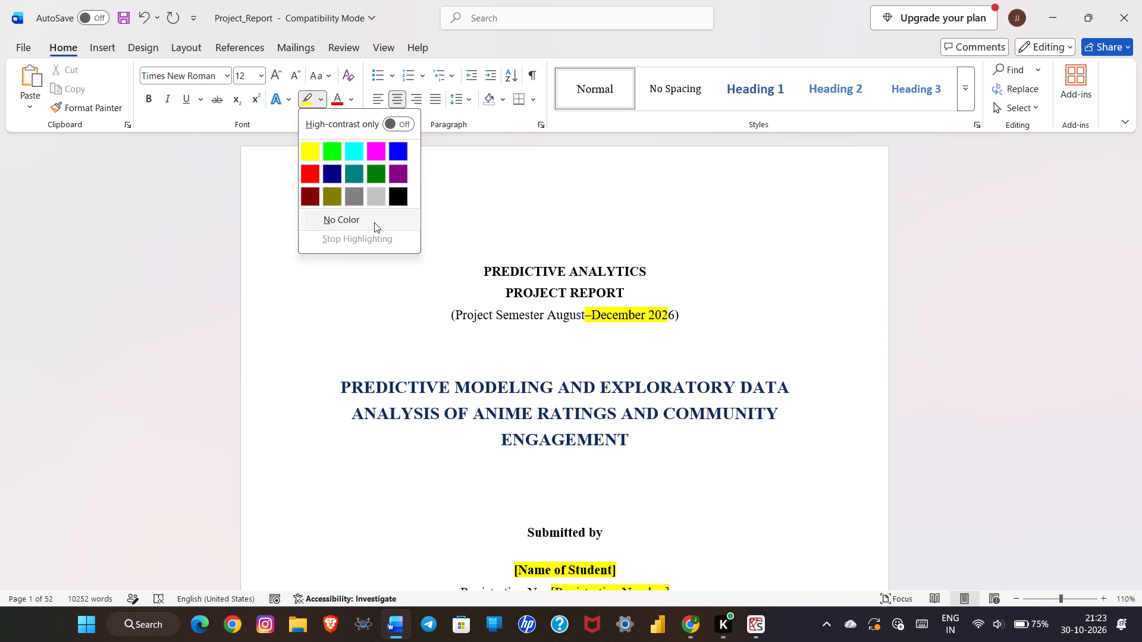
pyautogui.click(356, 223)
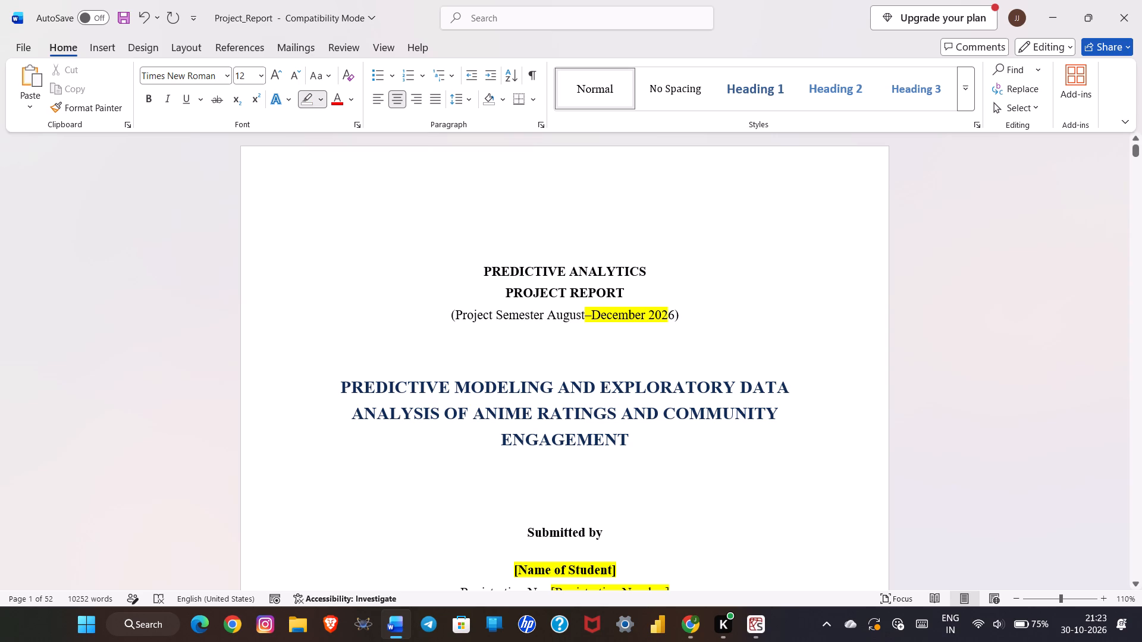
pyautogui.click(603, 314)
pyautogui.moveTo(589, 314); pyautogui.dragTo(648, 313)
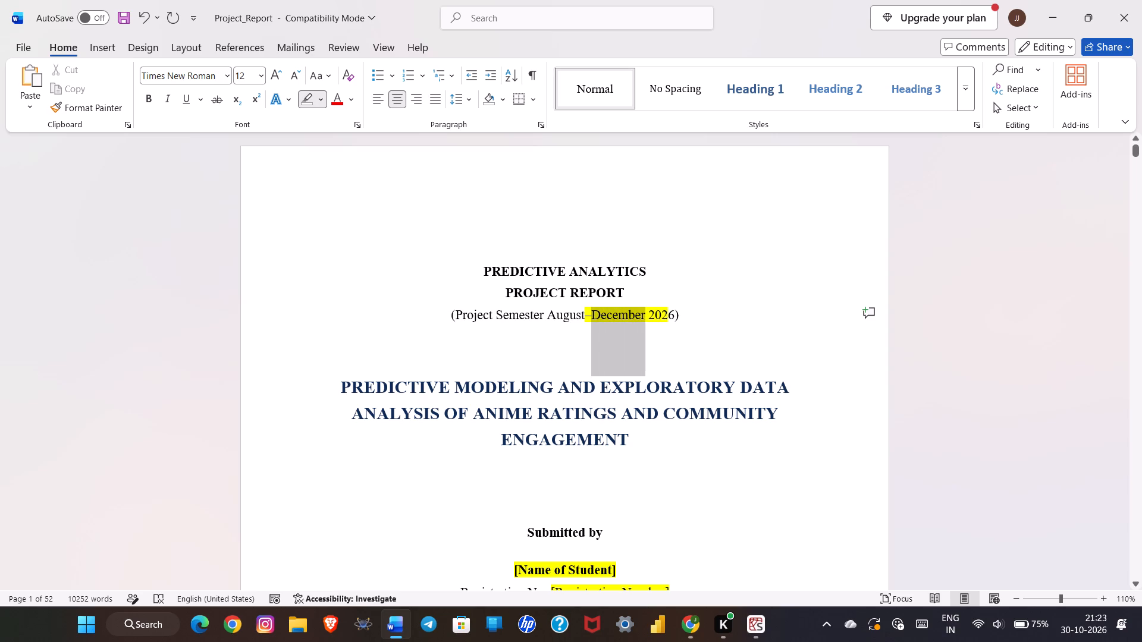
pyautogui.moveTo(648, 313); pyautogui.dragTo(667, 313)
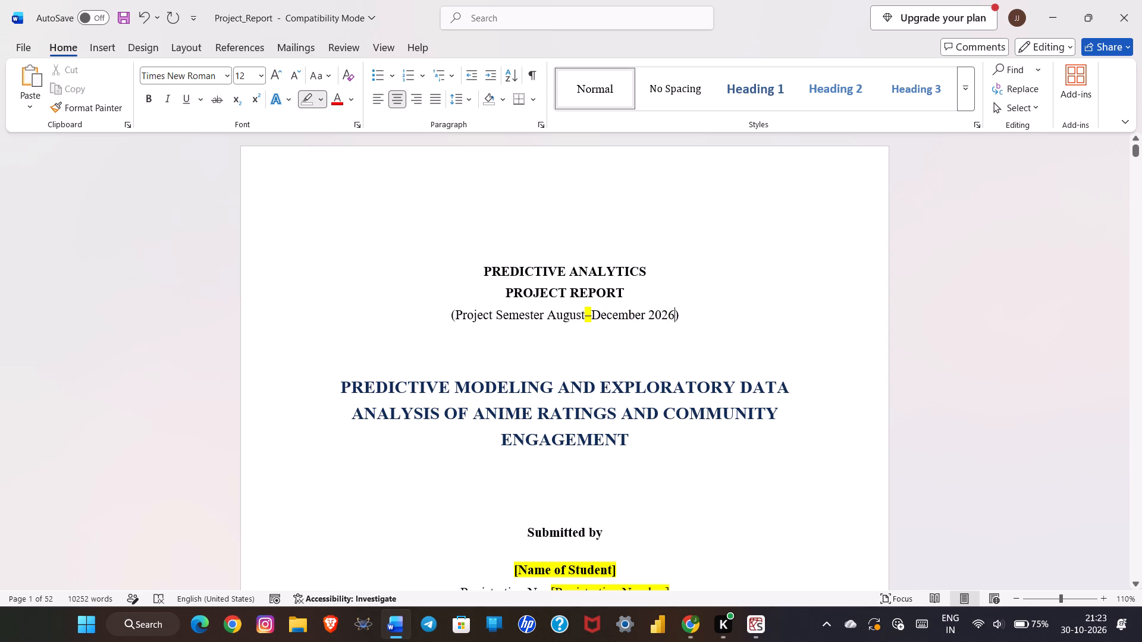
pyautogui.moveTo(584, 313); pyautogui.dragTo(591, 313)
pyautogui.click(650, 344)
pyautogui.click(317, 97)
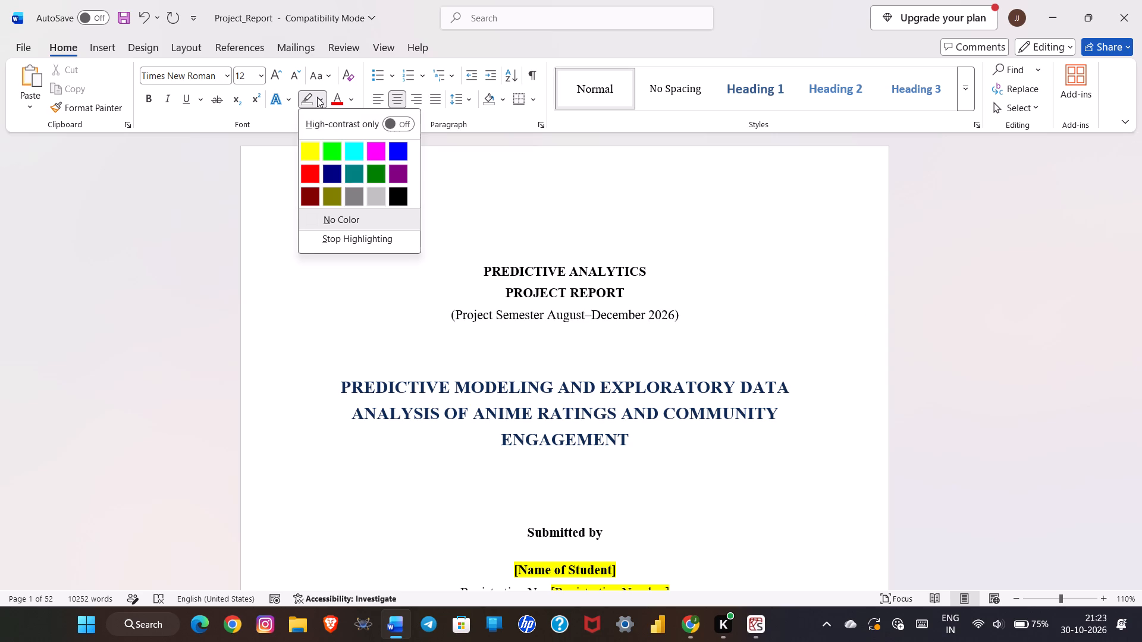
# Stop the text highlighting mode.
pyautogui.click(369, 237)
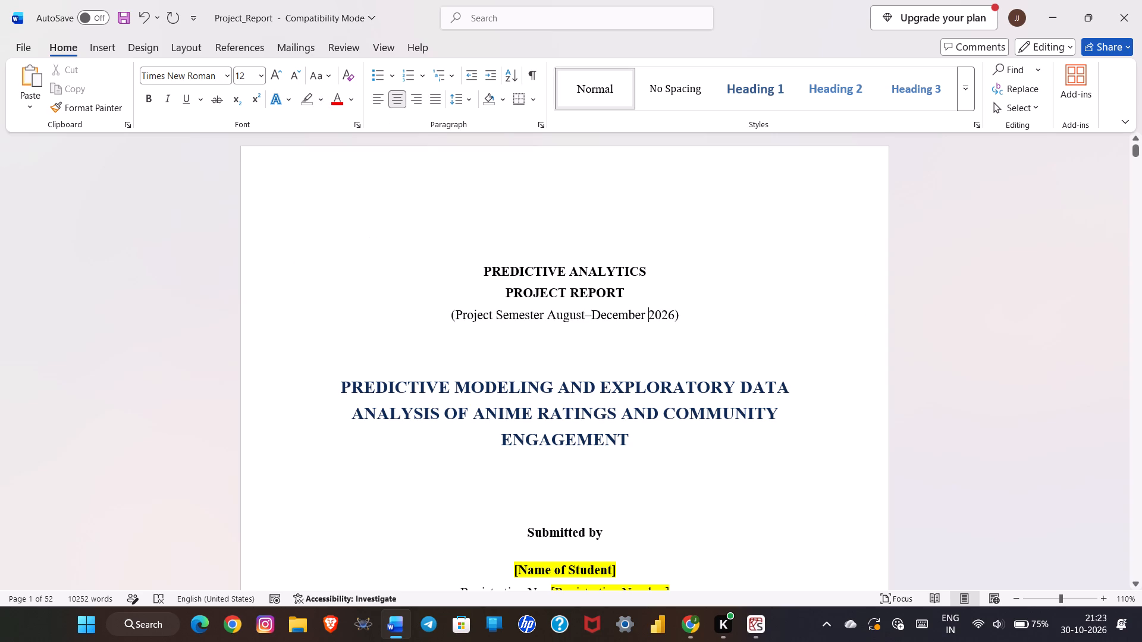
# Replace the student name placeholder under Submitted by on the cover page with the student's name, keeping the square brackets.
pyautogui.scroll(-2, 589, 296)
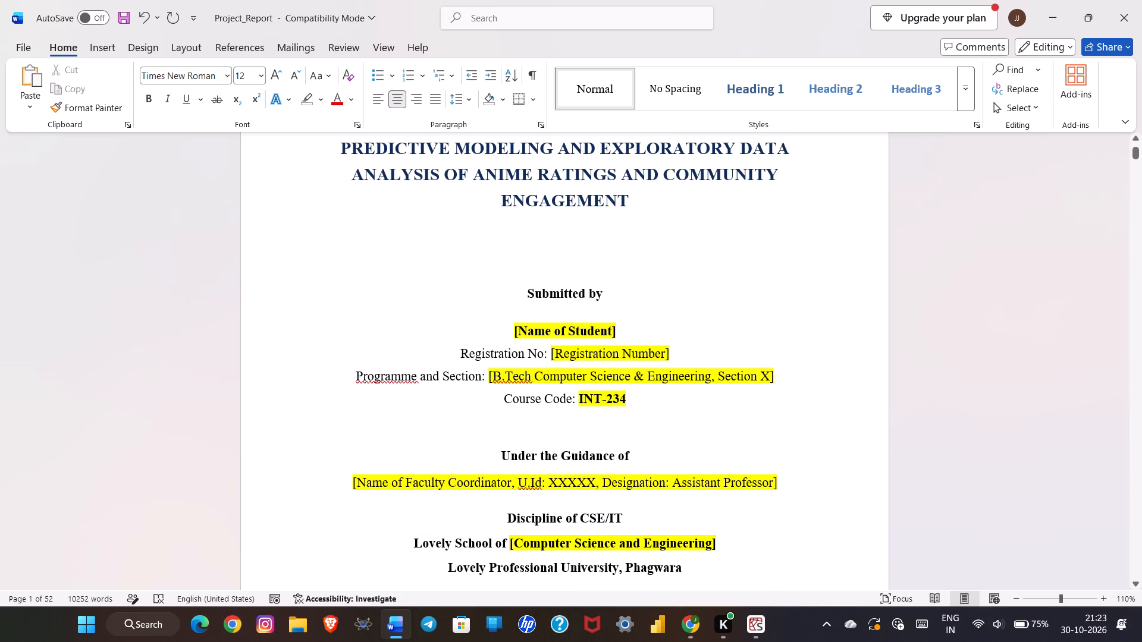
pyautogui.click(611, 332)
pyautogui.press('BackSpace')
pyautogui.press('BackSpace')
pyautogui.press('BackSpace')
pyautogui.press('BackSpace')
pyautogui.press('BackSpace')
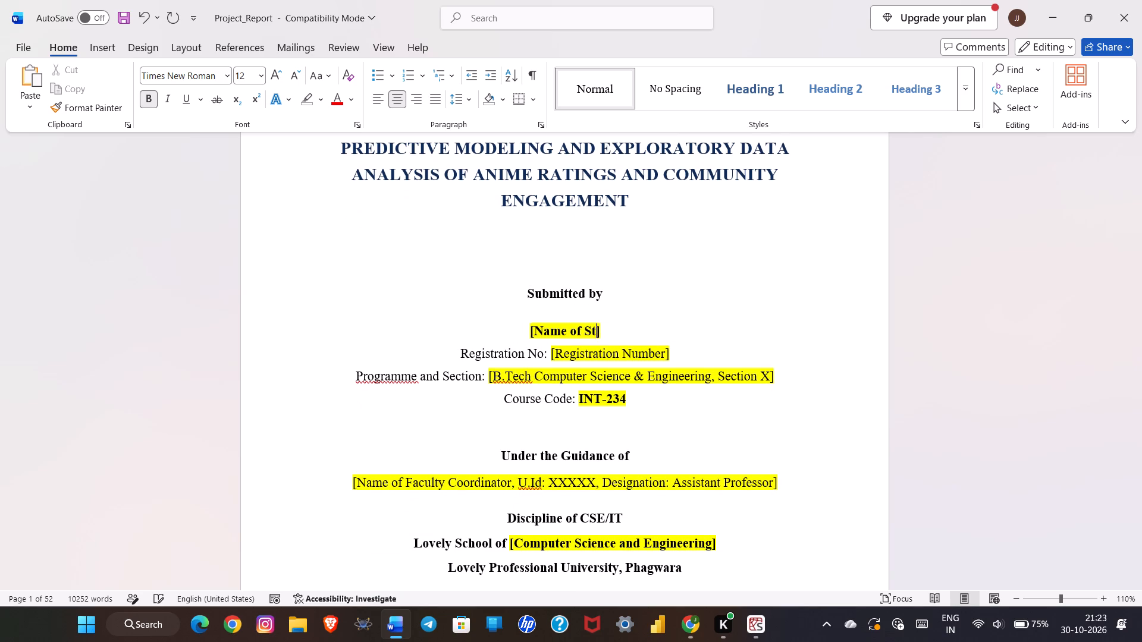
pyautogui.press('BackSpace')
pyautogui.press('BackSpace')
pyautogui.press('BackSpace')
pyautogui.press('BackSpace')
pyautogui.press('BackSpace')
pyautogui.press('BackSpace')
pyautogui.press('BackSpace')
pyautogui.press('BackSpace')
pyautogui.press('BackSpace')
pyautogui.press('BackSpace')
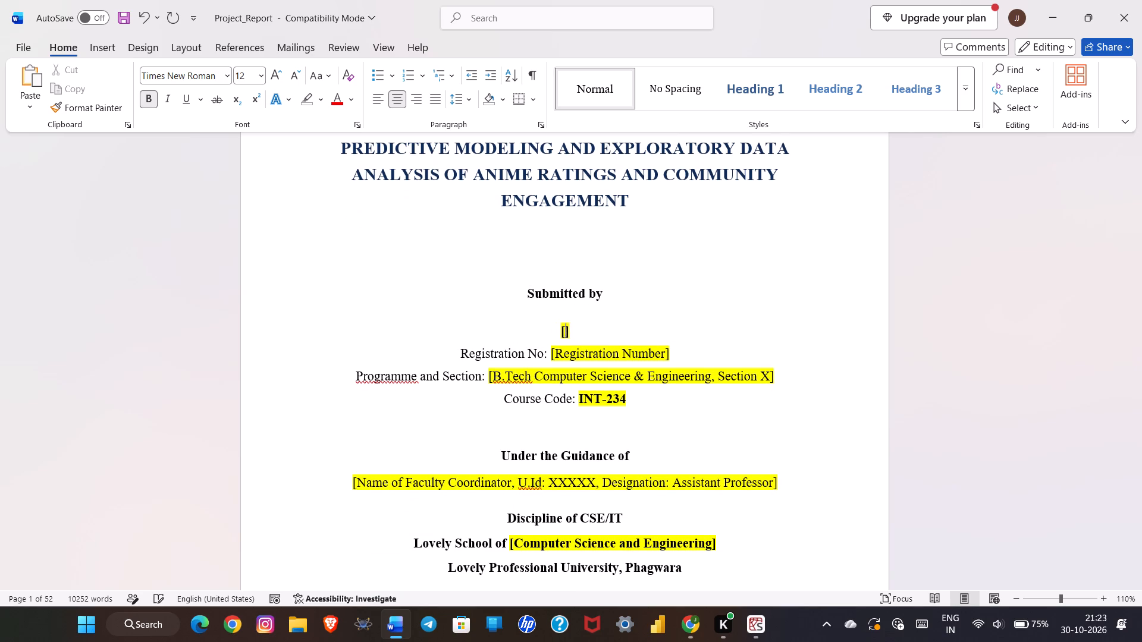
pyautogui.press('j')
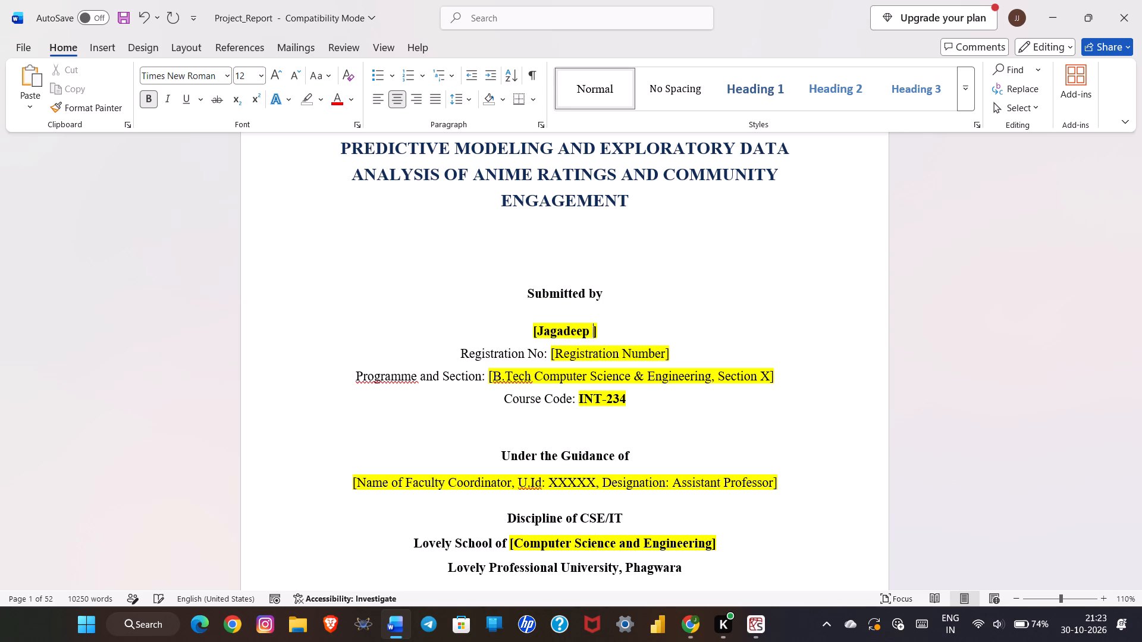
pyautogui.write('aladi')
# Replace the Registration Number placeholder on the cover page with the student's registration number, keeping the square brackets.
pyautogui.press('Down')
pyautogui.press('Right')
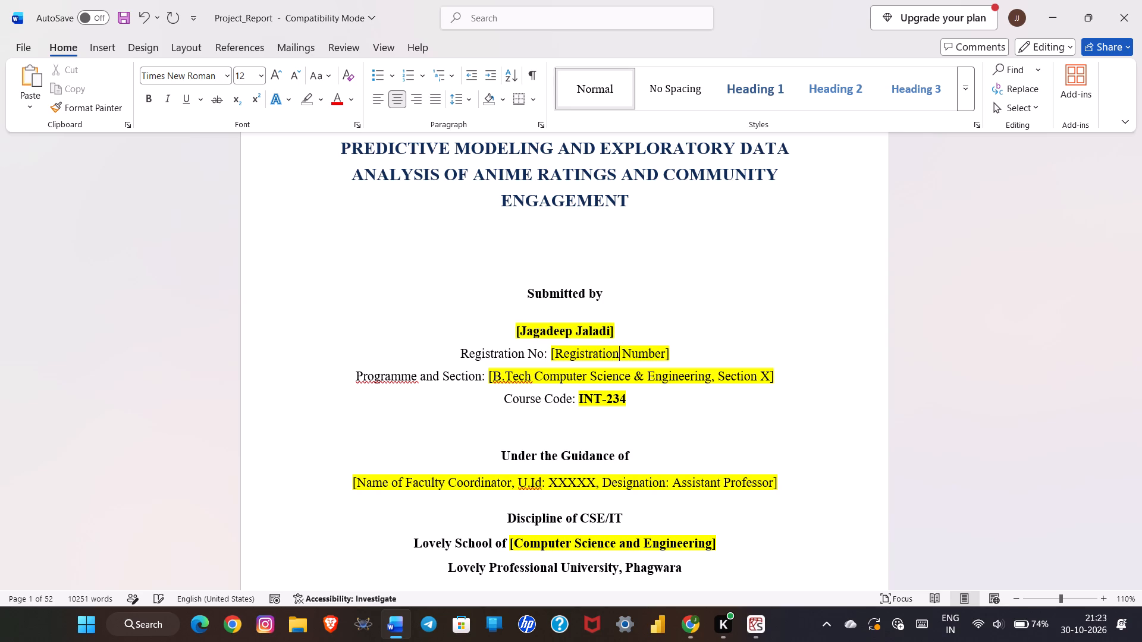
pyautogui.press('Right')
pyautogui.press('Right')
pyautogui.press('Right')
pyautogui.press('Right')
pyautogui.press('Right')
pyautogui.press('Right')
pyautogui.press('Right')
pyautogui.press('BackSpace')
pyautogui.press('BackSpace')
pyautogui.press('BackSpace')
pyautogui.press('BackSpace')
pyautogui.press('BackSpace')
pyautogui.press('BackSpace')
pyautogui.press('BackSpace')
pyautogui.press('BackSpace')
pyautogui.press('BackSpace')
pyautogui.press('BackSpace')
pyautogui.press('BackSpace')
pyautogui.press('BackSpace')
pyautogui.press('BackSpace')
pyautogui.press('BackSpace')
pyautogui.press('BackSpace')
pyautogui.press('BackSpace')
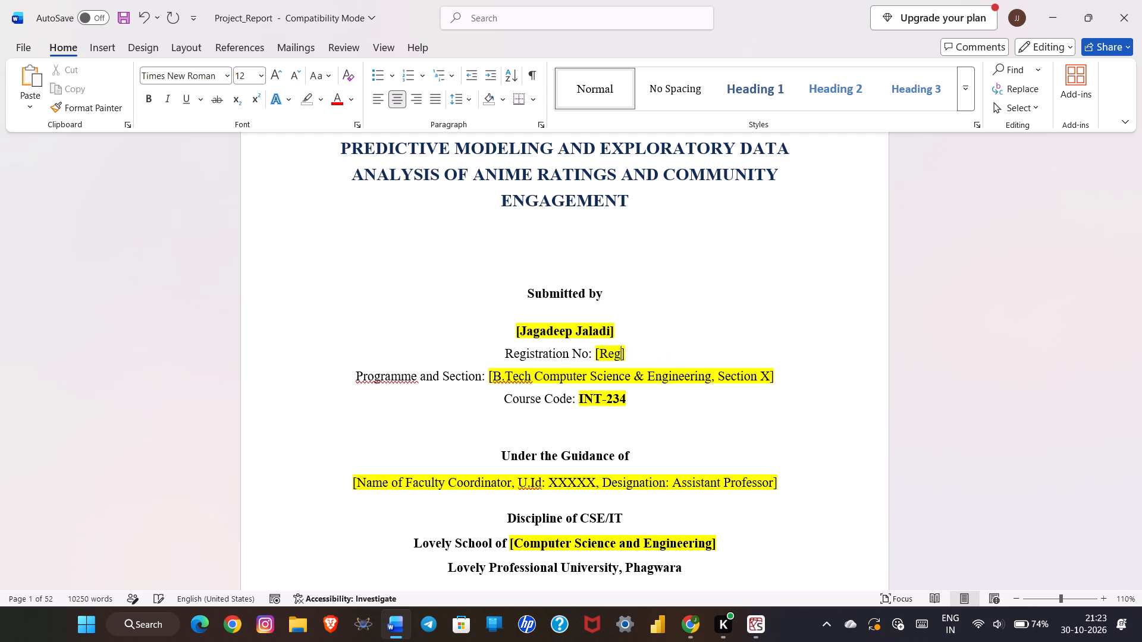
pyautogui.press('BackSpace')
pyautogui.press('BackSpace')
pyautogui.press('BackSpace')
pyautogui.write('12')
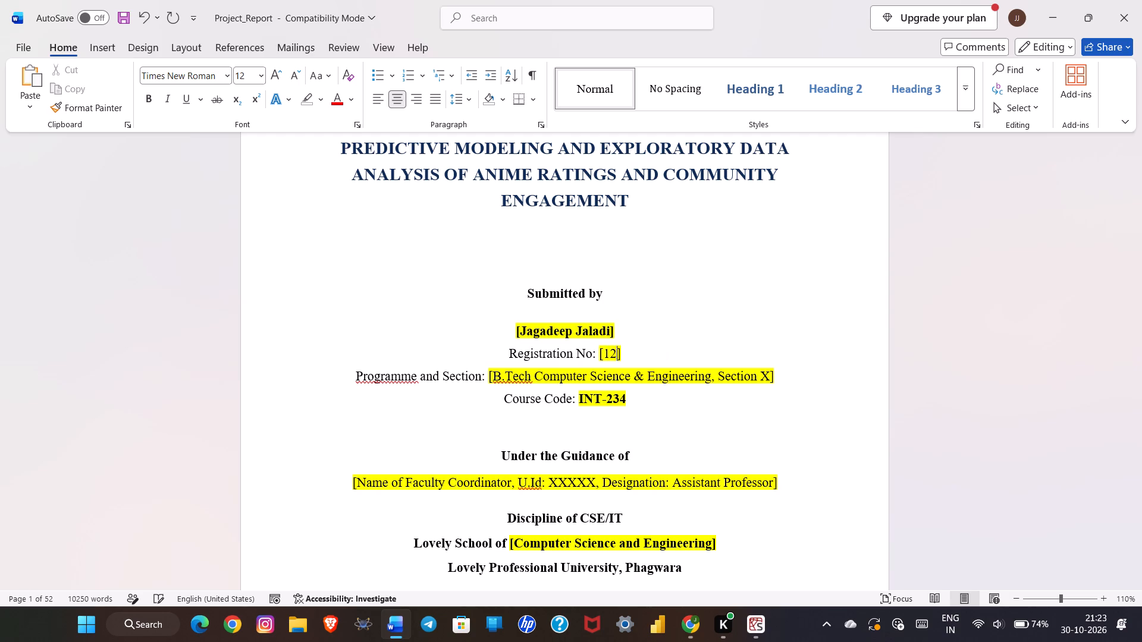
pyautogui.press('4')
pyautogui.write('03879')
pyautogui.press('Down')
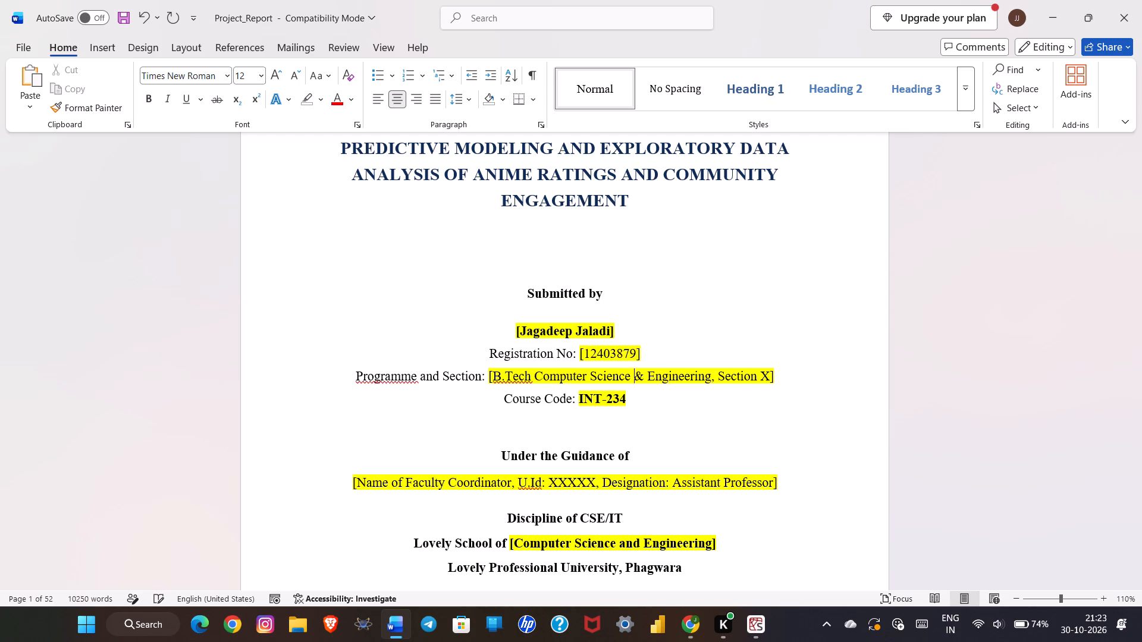
# Delete the section part from the Programme and Section entry, leaving [B.Tech Computer Science & Engineering].
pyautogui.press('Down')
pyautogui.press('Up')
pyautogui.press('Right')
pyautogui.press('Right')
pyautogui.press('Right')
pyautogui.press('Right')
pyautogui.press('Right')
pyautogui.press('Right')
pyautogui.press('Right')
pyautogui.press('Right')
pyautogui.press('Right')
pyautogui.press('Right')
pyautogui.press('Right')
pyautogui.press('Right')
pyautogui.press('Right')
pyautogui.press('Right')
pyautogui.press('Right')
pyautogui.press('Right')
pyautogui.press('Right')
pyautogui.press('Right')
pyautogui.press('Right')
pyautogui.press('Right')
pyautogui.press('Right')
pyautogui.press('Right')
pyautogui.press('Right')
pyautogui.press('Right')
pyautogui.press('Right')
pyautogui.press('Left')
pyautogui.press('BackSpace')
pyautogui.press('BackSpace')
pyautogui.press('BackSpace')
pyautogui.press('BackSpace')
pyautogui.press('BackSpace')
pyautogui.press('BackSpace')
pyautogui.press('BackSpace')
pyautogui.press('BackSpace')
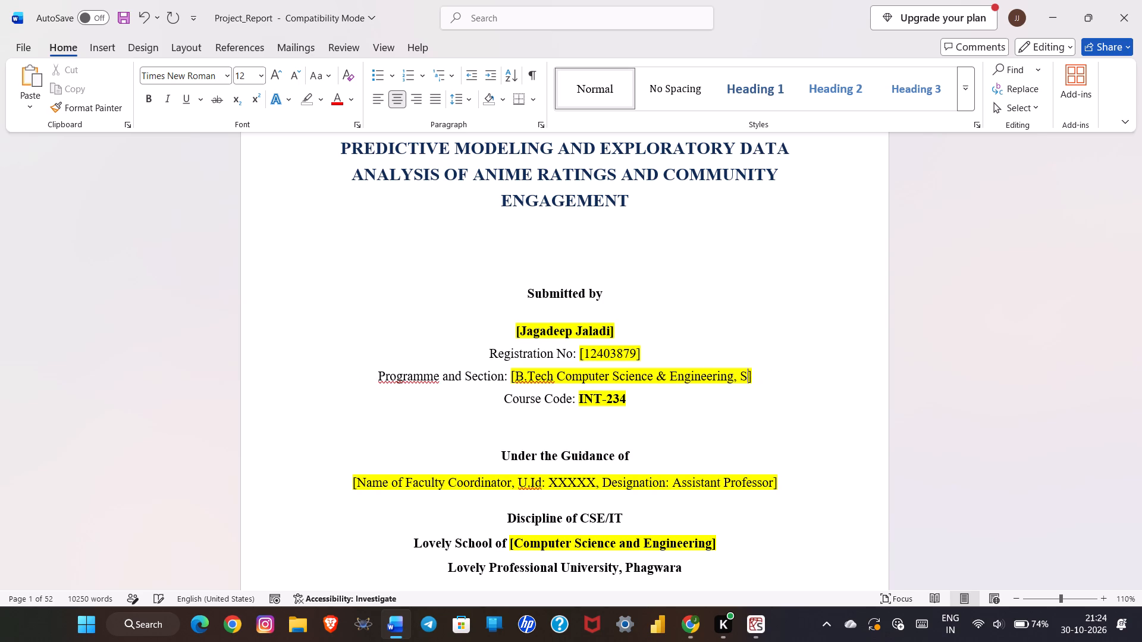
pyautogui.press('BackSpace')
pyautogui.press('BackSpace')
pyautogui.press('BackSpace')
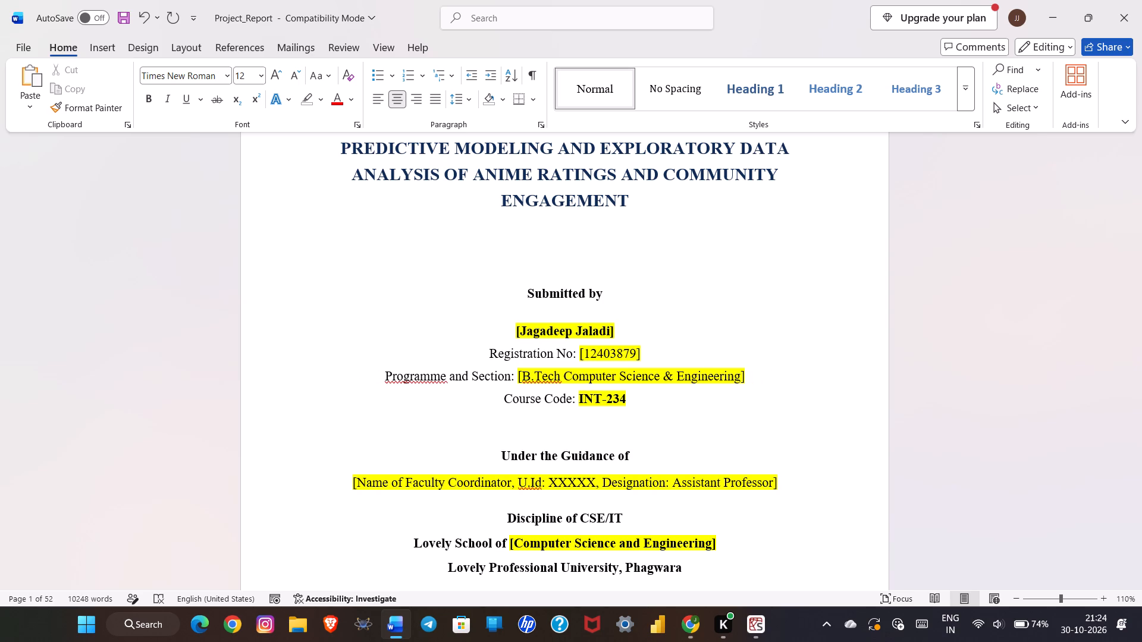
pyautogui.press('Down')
# Delete the U.Id and designation from the placeholder under Under the Guidance of, leaving only [Name of Faculty Coordinator].
pyautogui.scroll(-2, 622, 353)
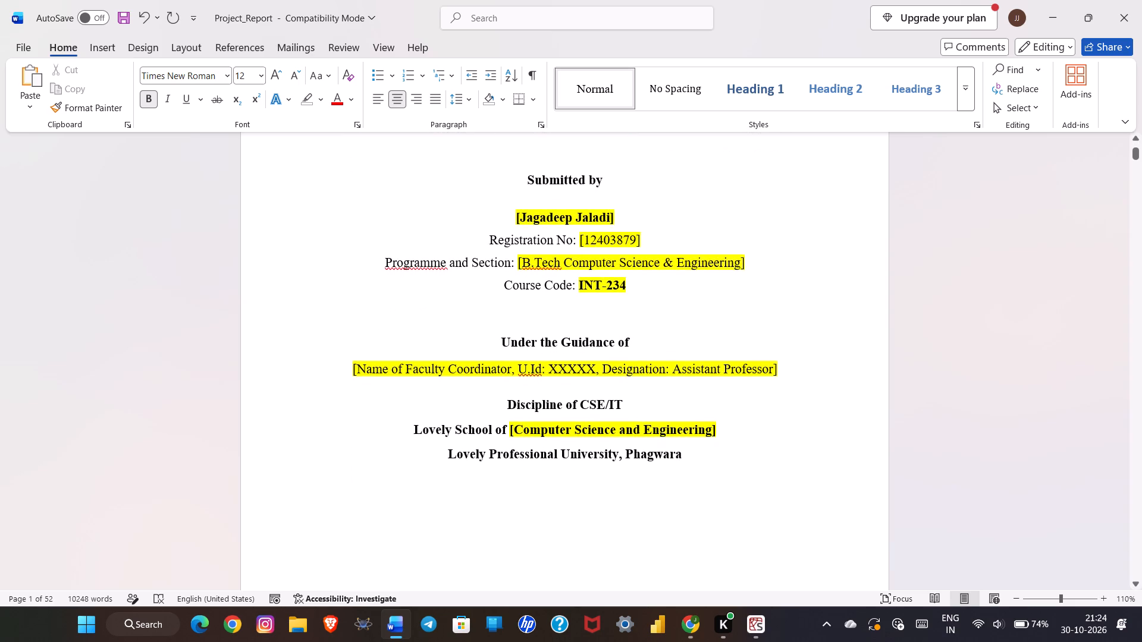
pyautogui.scroll(-1, 622, 353)
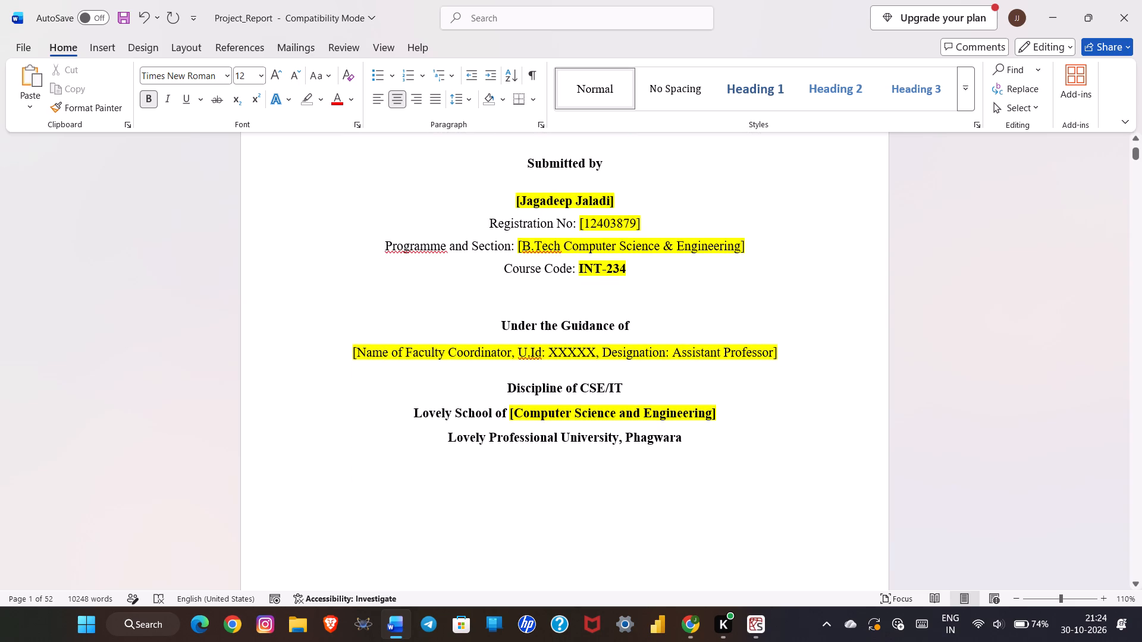
pyautogui.click(772, 350)
pyautogui.press('BackSpace')
pyautogui.press('BackSpace')
pyautogui.press('BackSpace')
pyautogui.press('BackSpace')
pyautogui.press('BackSpace')
pyautogui.press('BackSpace')
pyautogui.press('BackSpace')
pyautogui.press('BackSpace')
pyautogui.press('BackSpace')
pyautogui.press('BackSpace')
pyautogui.press('BackSpace')
pyautogui.press('BackSpace')
pyautogui.press('BackSpace')
pyautogui.press('BackSpace')
pyautogui.press('BackSpace')
pyautogui.press('BackSpace')
pyautogui.press('BackSpace')
pyautogui.press('BackSpace')
pyautogui.press('BackSpace')
pyautogui.press('BackSpace')
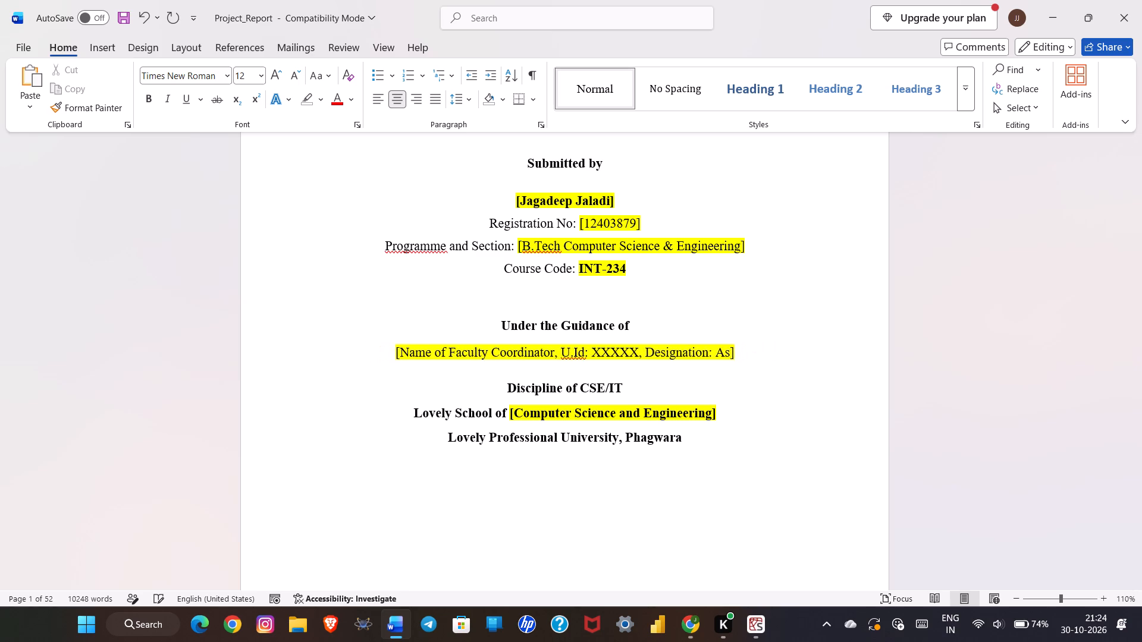
pyautogui.press('BackSpace')
pyautogui.press('BackSpace')
pyautogui.press('BackSpace')
pyautogui.press('BackSpace')
pyautogui.press('BackSpace')
pyautogui.press('BackSpace')
pyautogui.press('BackSpace')
pyautogui.press('BackSpace')
pyautogui.press('BackSpace')
pyautogui.press('BackSpace')
pyautogui.press('BackSpace')
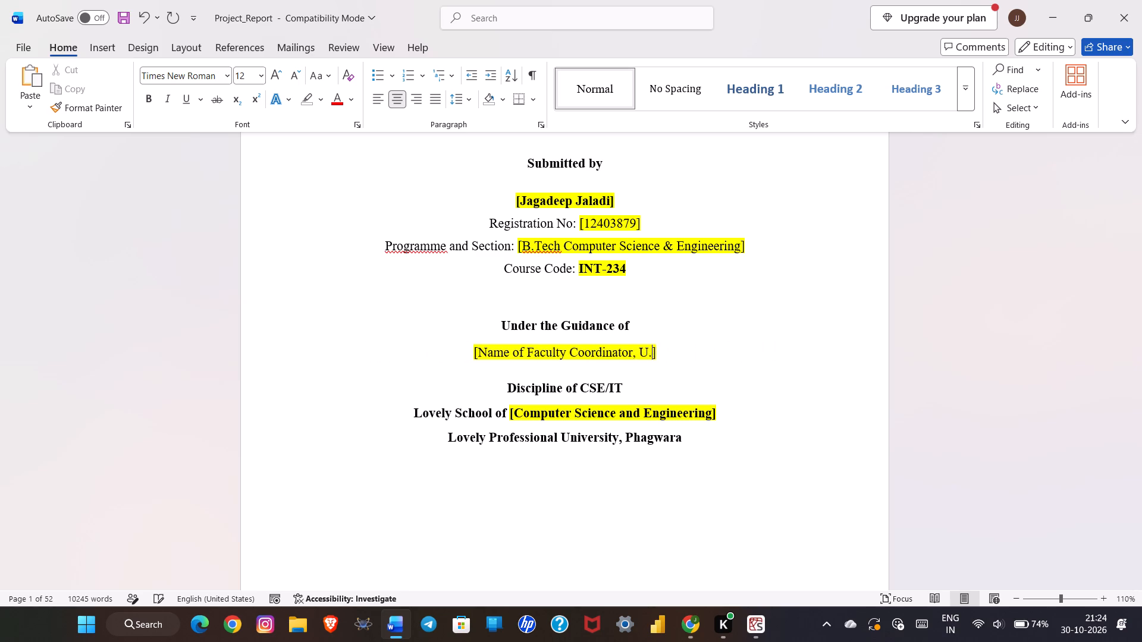
pyautogui.press('BackSpace')
pyautogui.press('BackSpace')
pyautogui.press('BackSpace')
pyautogui.press('BackSpace')
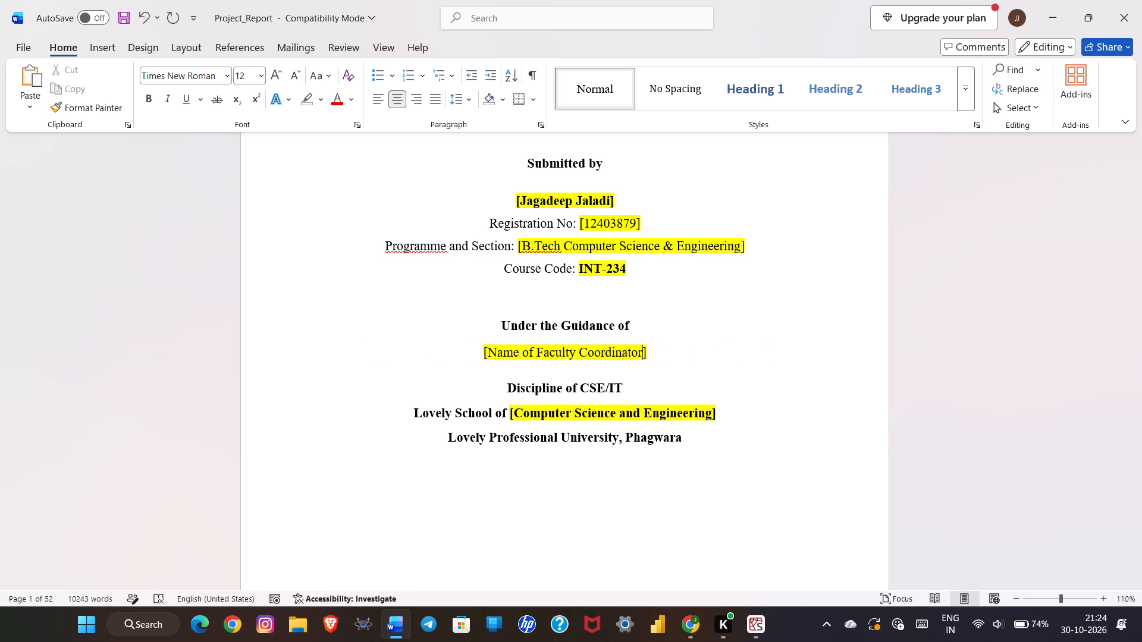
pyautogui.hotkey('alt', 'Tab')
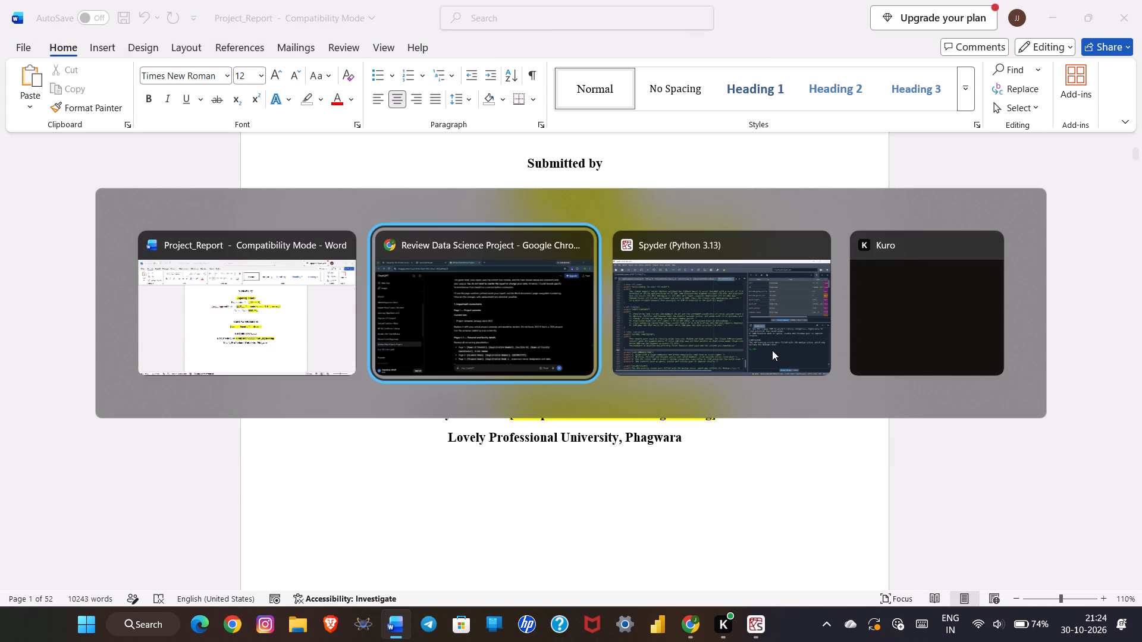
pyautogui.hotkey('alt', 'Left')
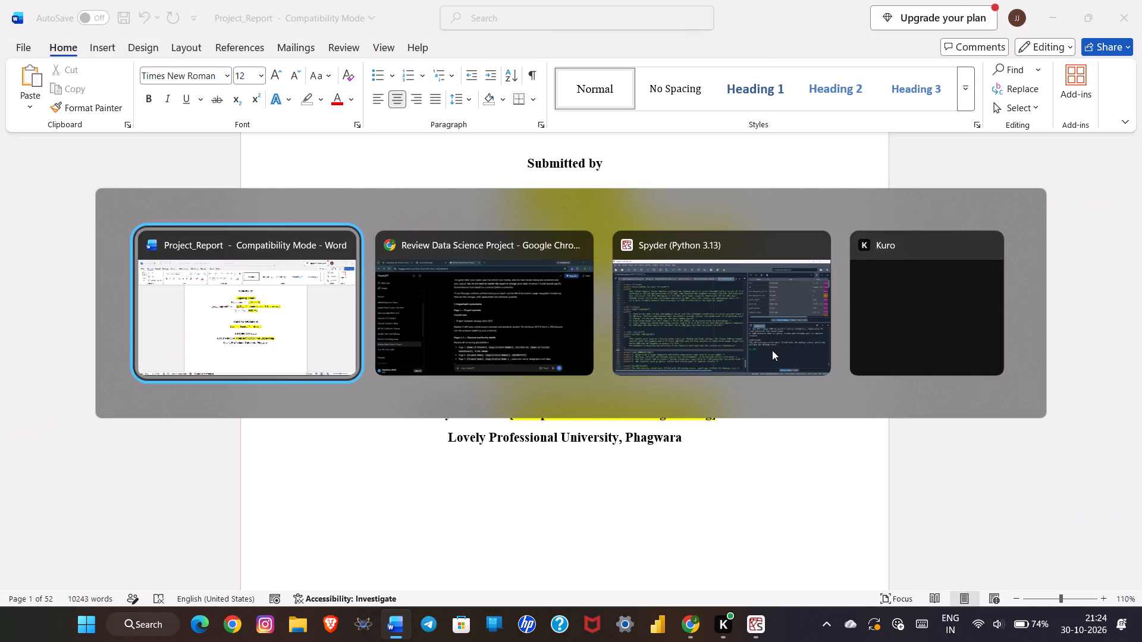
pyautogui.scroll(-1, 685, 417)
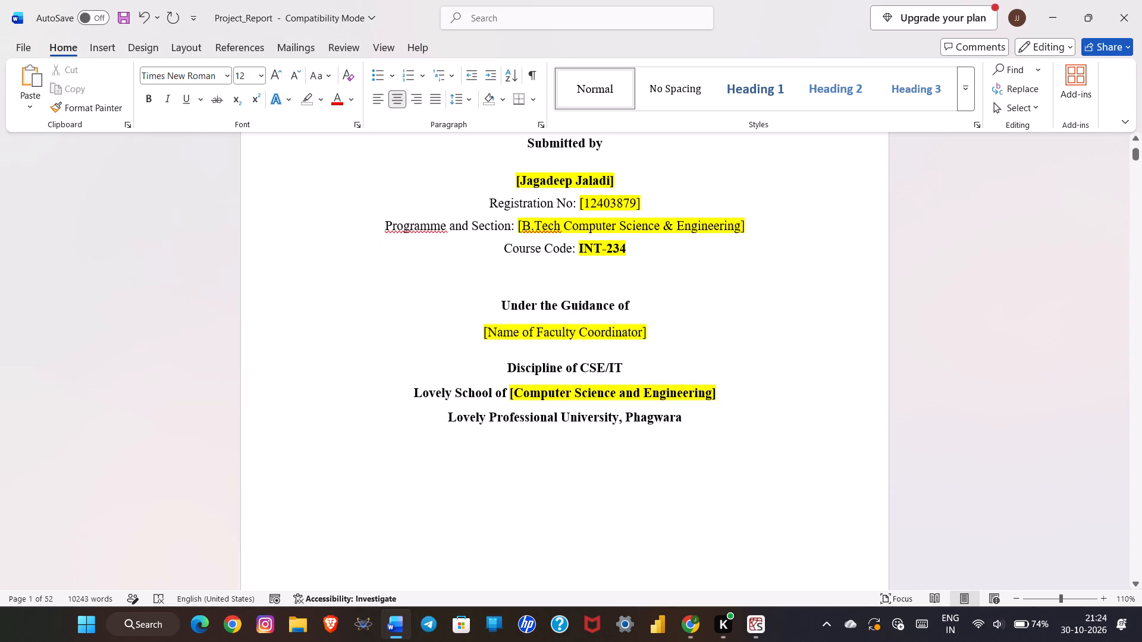
# Remove the yellow highlighting from [Computer Science and Engineering] in the Lovely School of line on the cover page.
pyautogui.moveTo(510, 390); pyautogui.dragTo(705, 397)
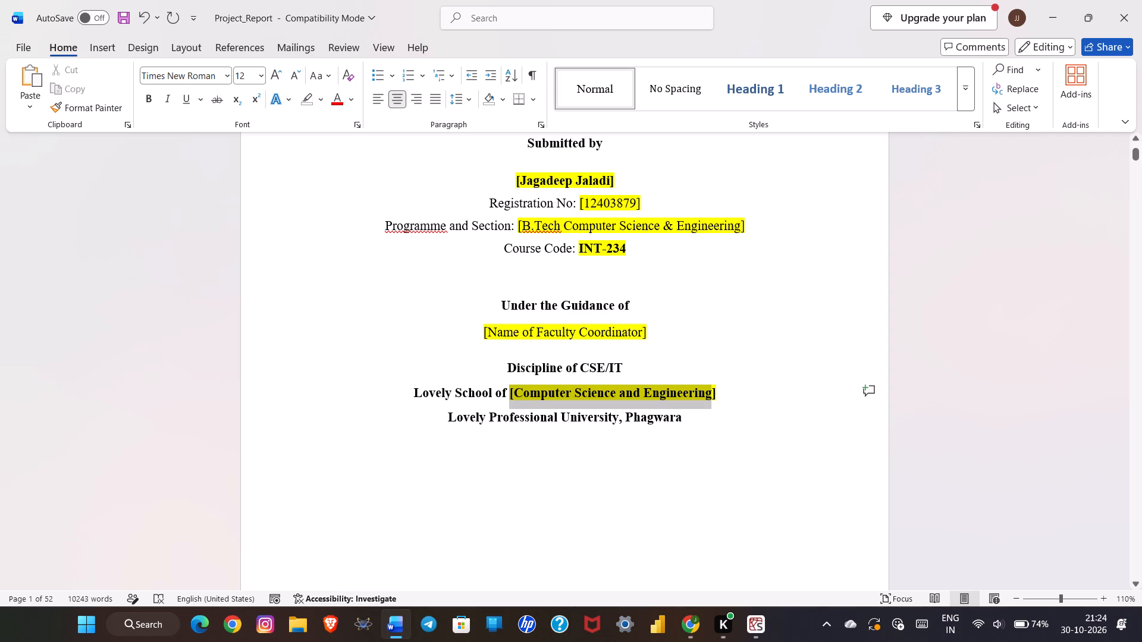
pyautogui.moveTo(705, 397); pyautogui.dragTo(717, 401)
pyautogui.moveTo(717, 401); pyautogui.dragTo(717, 400)
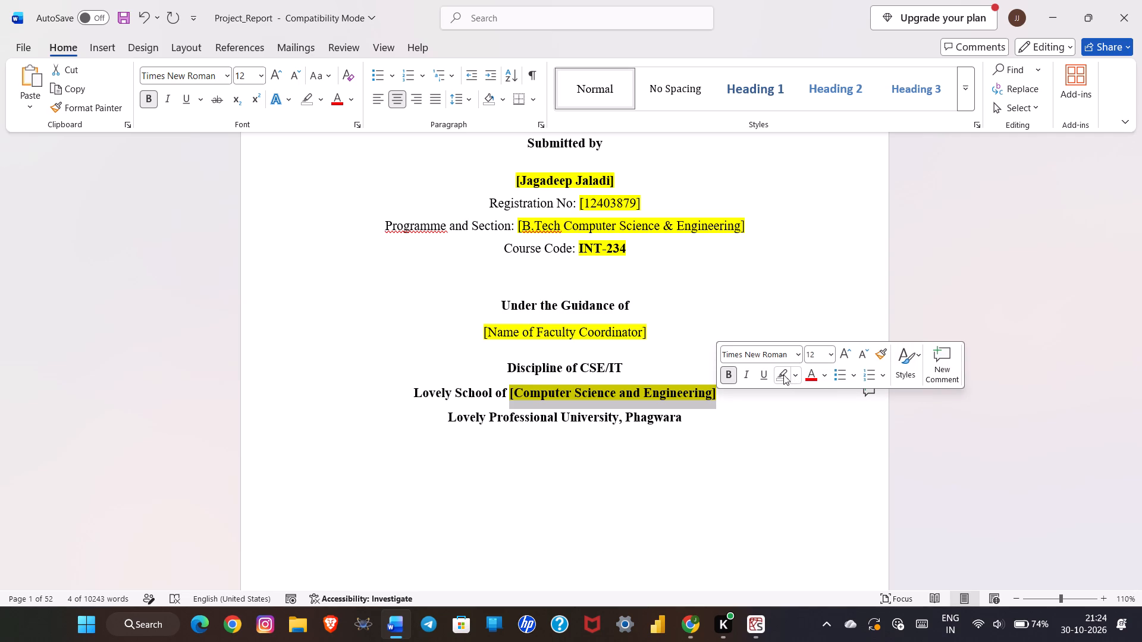
pyautogui.click(781, 374)
pyautogui.click(669, 424)
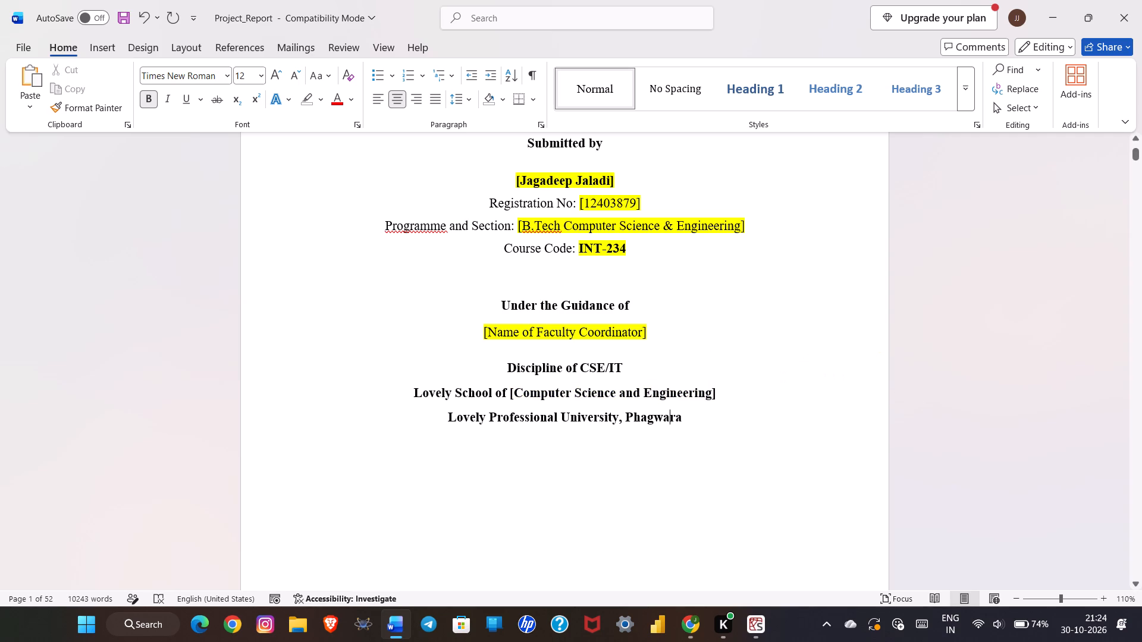
# Remove the yellow highlighting from the student name, registration number, programme and course code under Submitted by.
pyautogui.scroll(1, 647, 343)
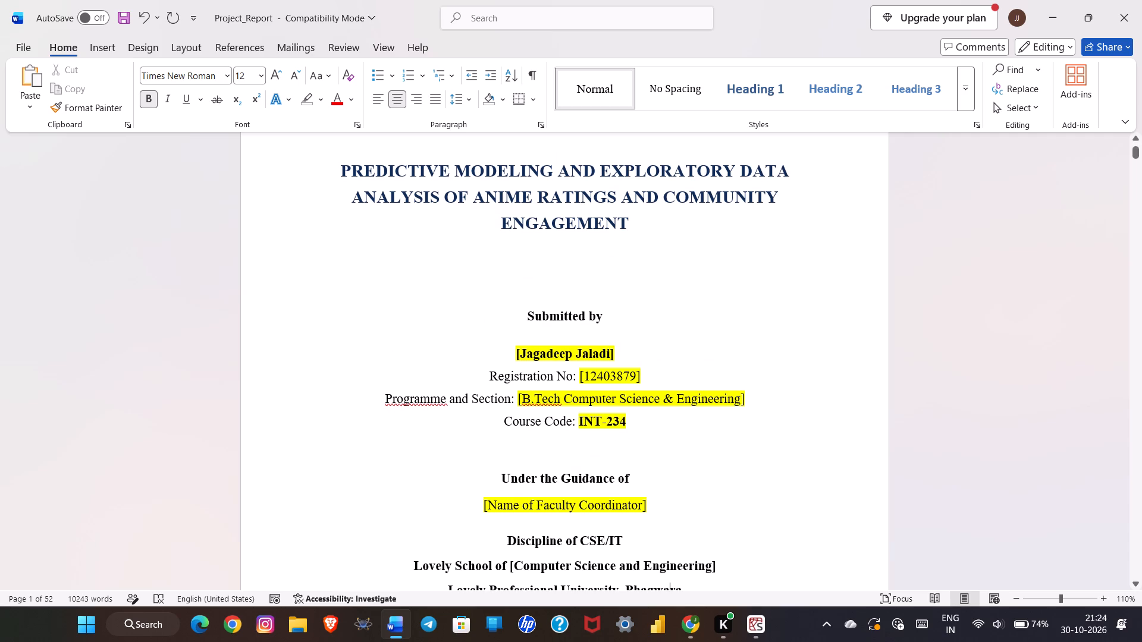
pyautogui.moveTo(513, 353); pyautogui.dragTo(613, 348)
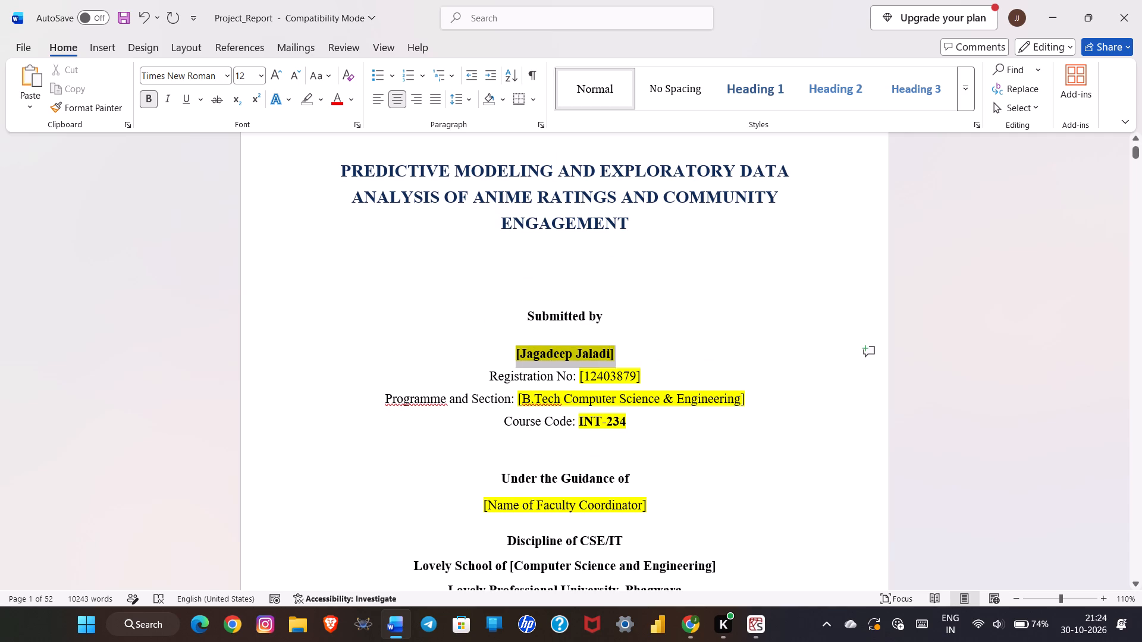
pyautogui.moveTo(613, 348); pyautogui.dragTo(620, 348)
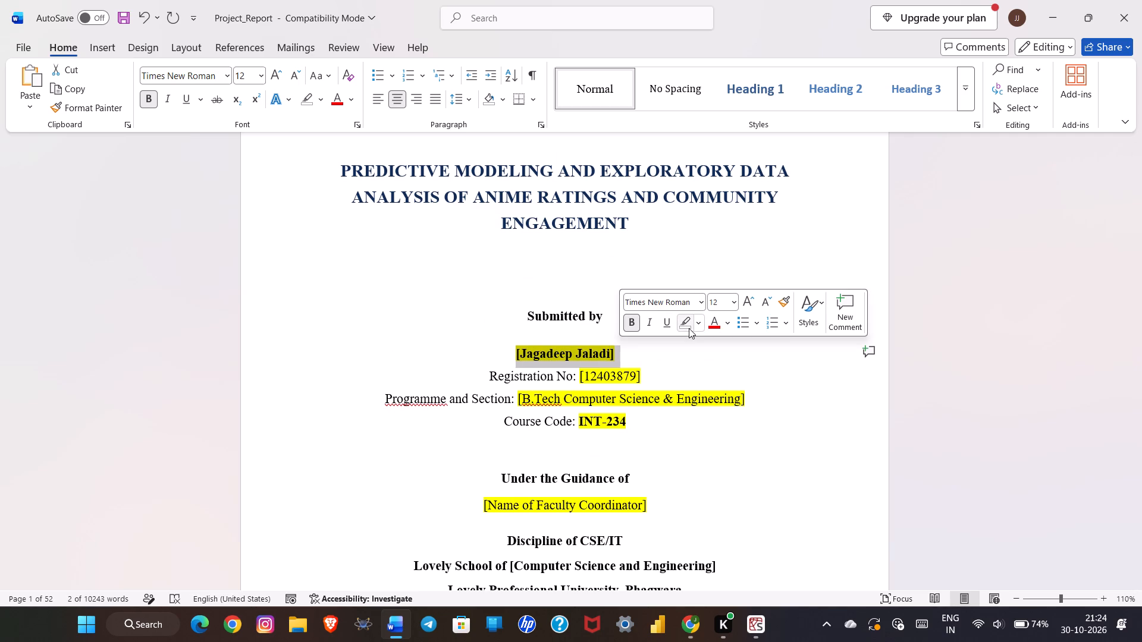
pyautogui.click(689, 328)
pyautogui.moveTo(576, 373); pyautogui.dragTo(639, 379)
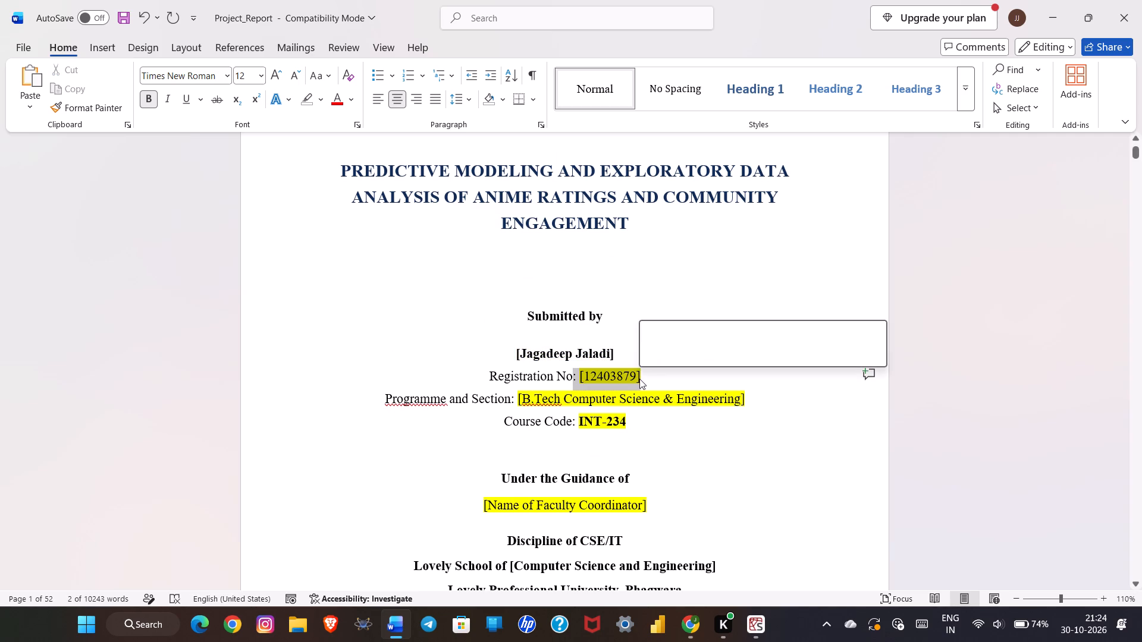
pyautogui.click(706, 354)
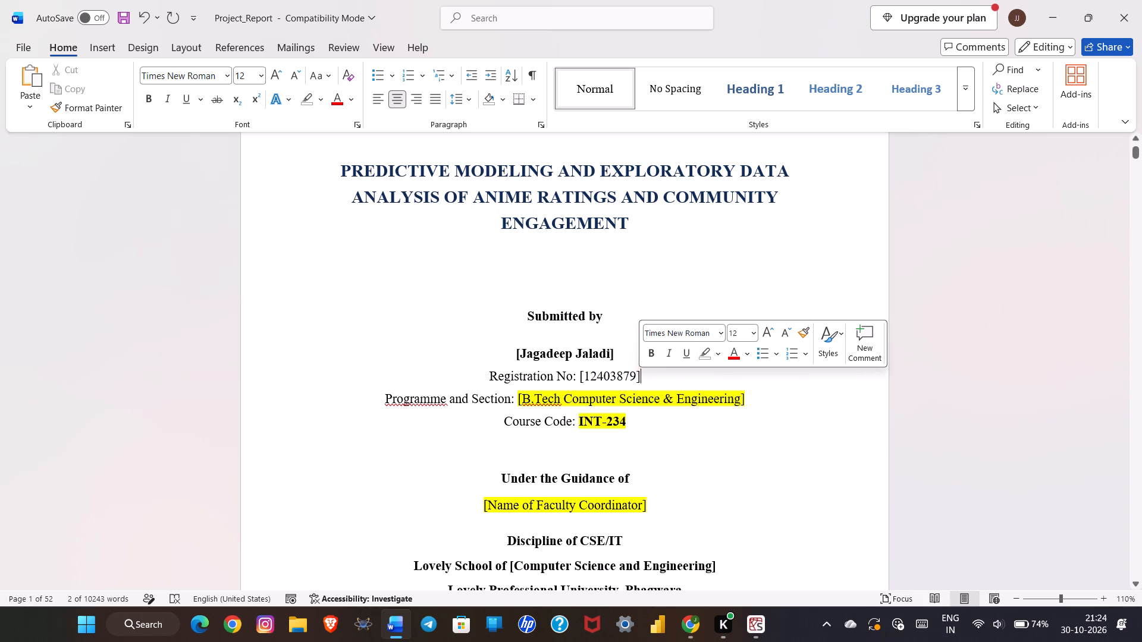
pyautogui.moveTo(517, 398); pyautogui.dragTo(669, 404)
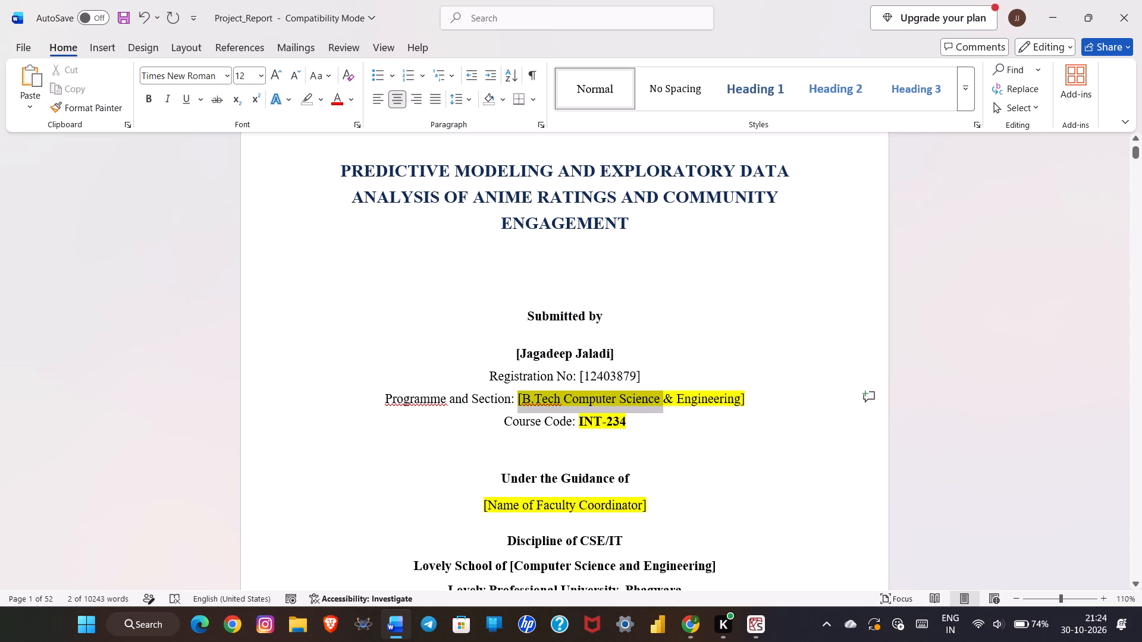
pyautogui.moveTo(669, 404); pyautogui.dragTo(798, 401)
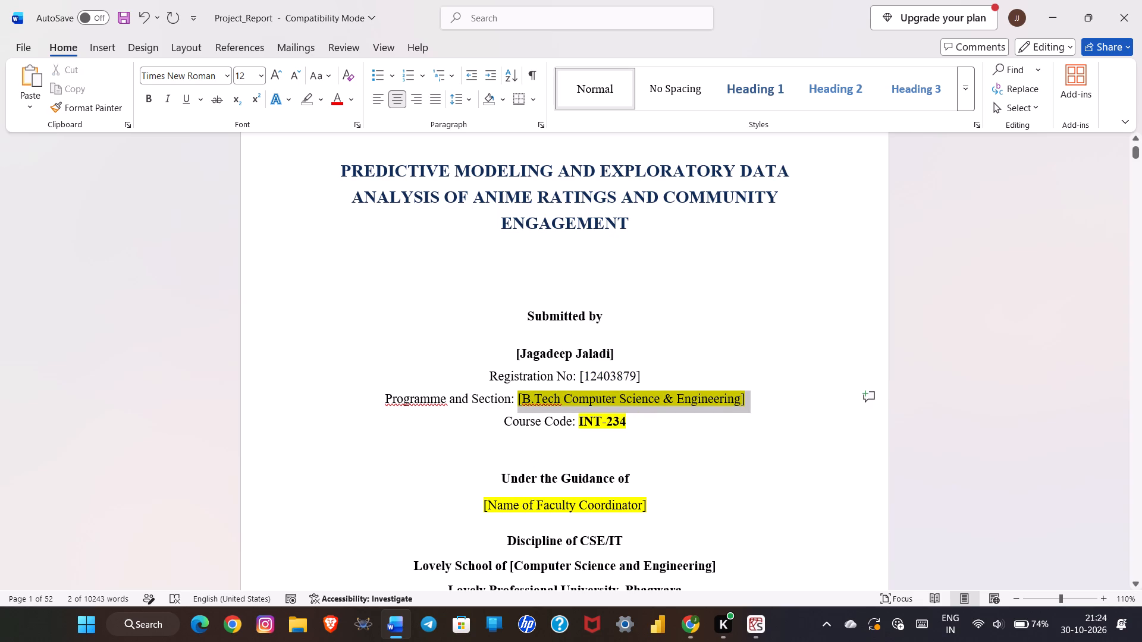
pyautogui.moveTo(798, 401); pyautogui.dragTo(796, 401)
pyautogui.click(859, 376)
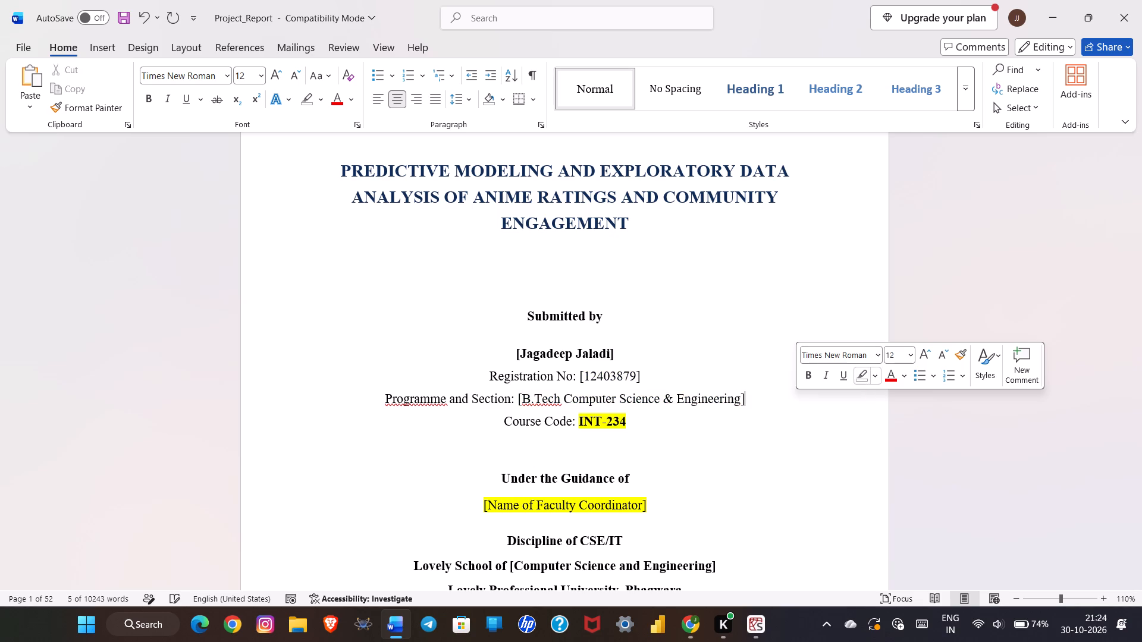
pyautogui.moveTo(578, 424); pyautogui.dragTo(612, 424)
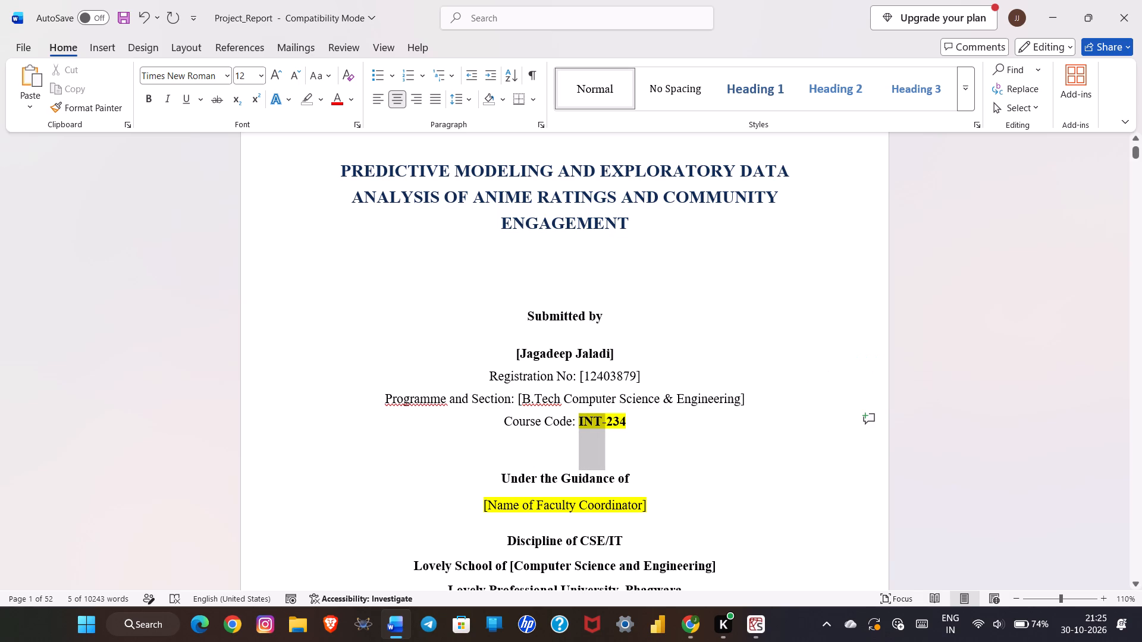
pyautogui.moveTo(612, 424); pyautogui.dragTo(625, 423)
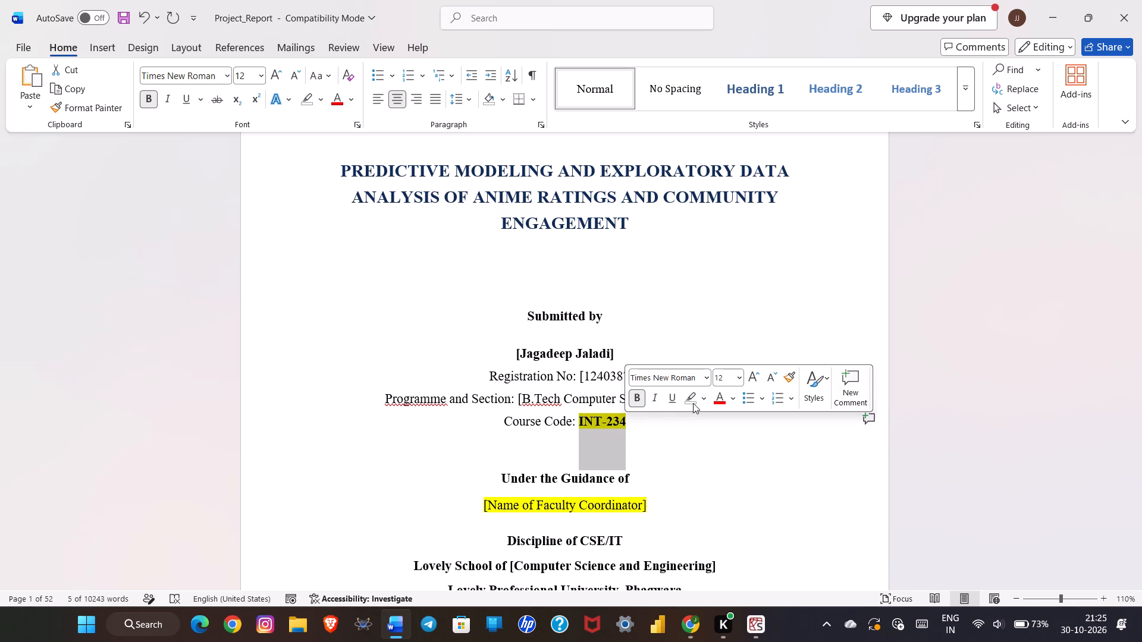
pyautogui.click(693, 403)
# Replace the Student Name placeholder in the Declaration paragraph with the student's name, keeping the square brackets.
pyautogui.scroll(-1, 651, 430)
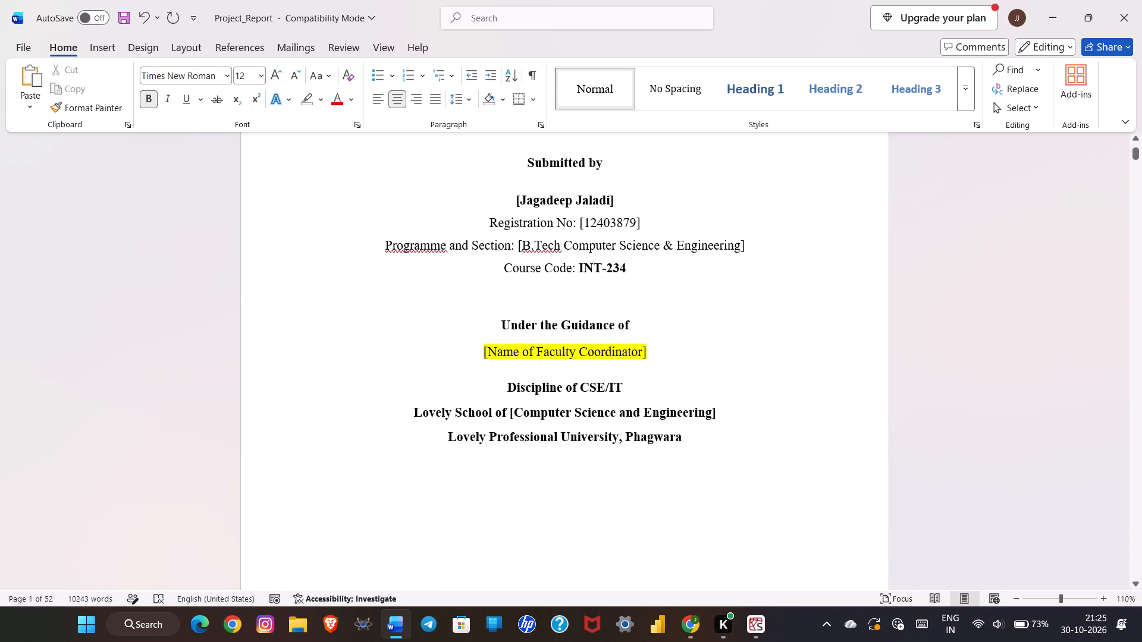
pyautogui.scroll(-3, 632, 455)
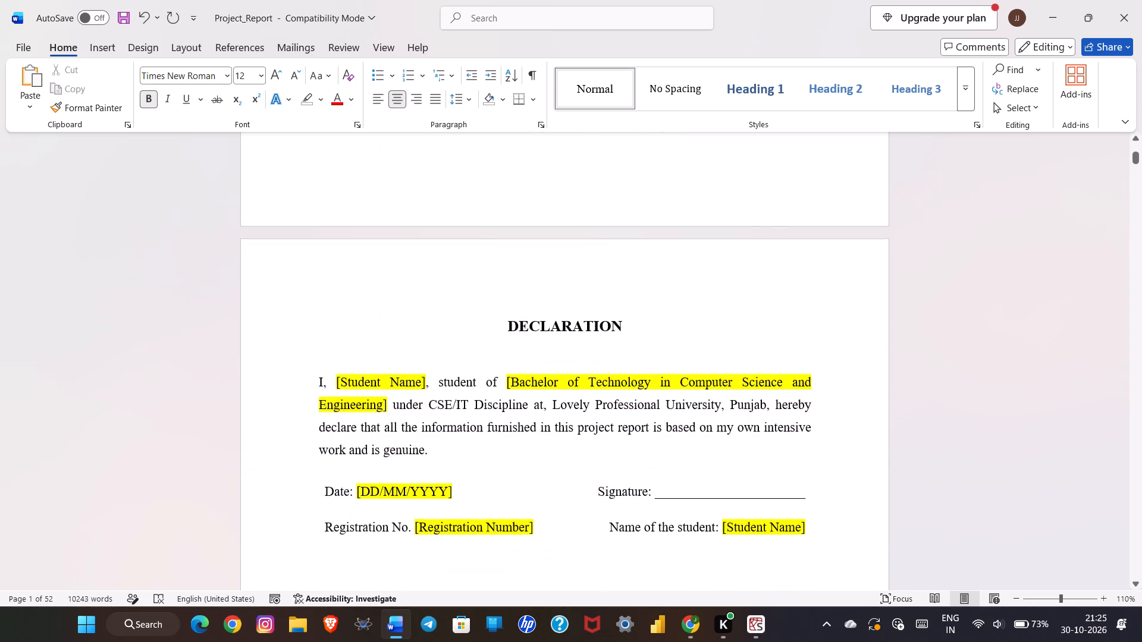
pyautogui.click(419, 380)
pyautogui.press('BackSpace')
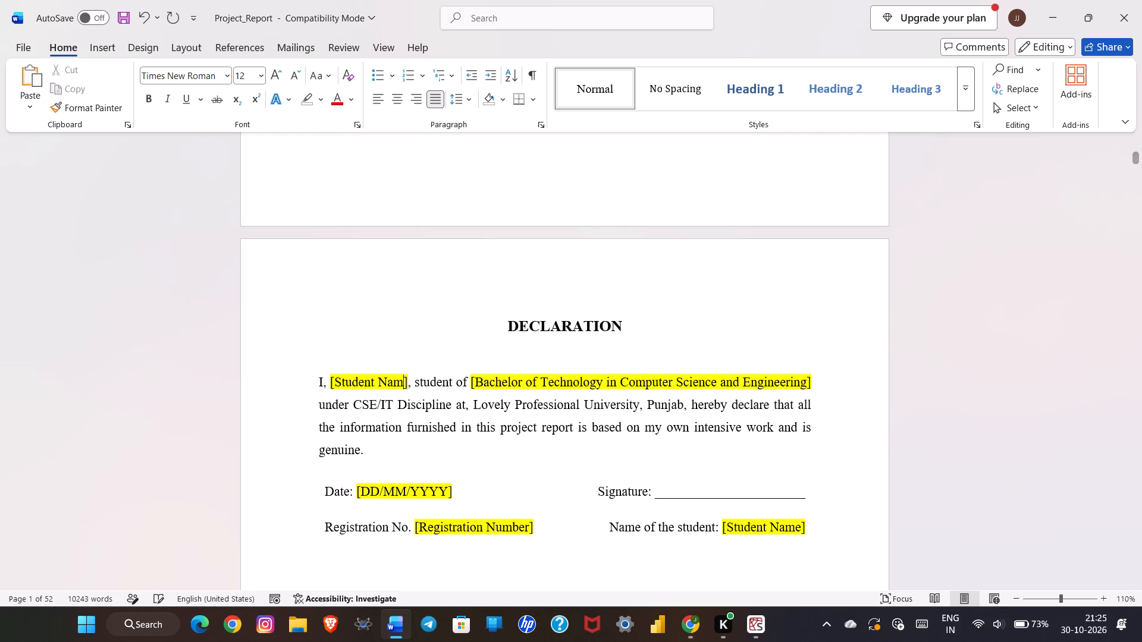
pyautogui.press('BackSpace')
pyautogui.press('BackSpace')
pyautogui.press('BackSpace')
pyautogui.press('BackSpace')
pyautogui.press('BackSpace')
pyautogui.press('BackSpace')
pyautogui.press('BackSpace')
pyautogui.press('BackSpace')
pyautogui.press('BackSpace')
pyautogui.press('BackSpace')
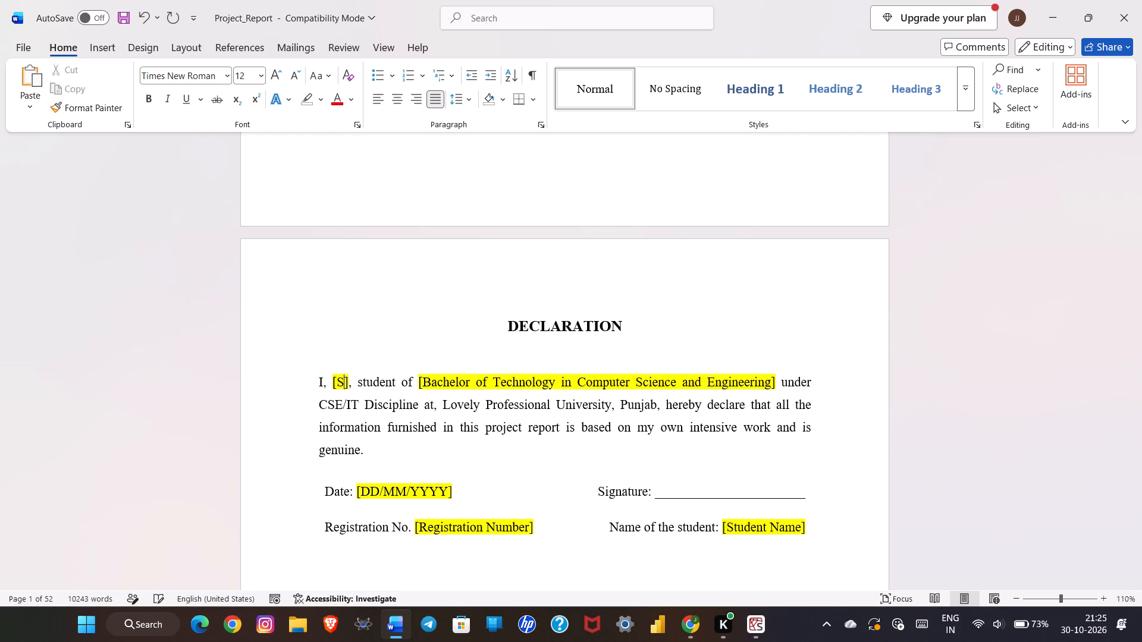
pyautogui.press('BackSpace')
pyautogui.press('Tab')
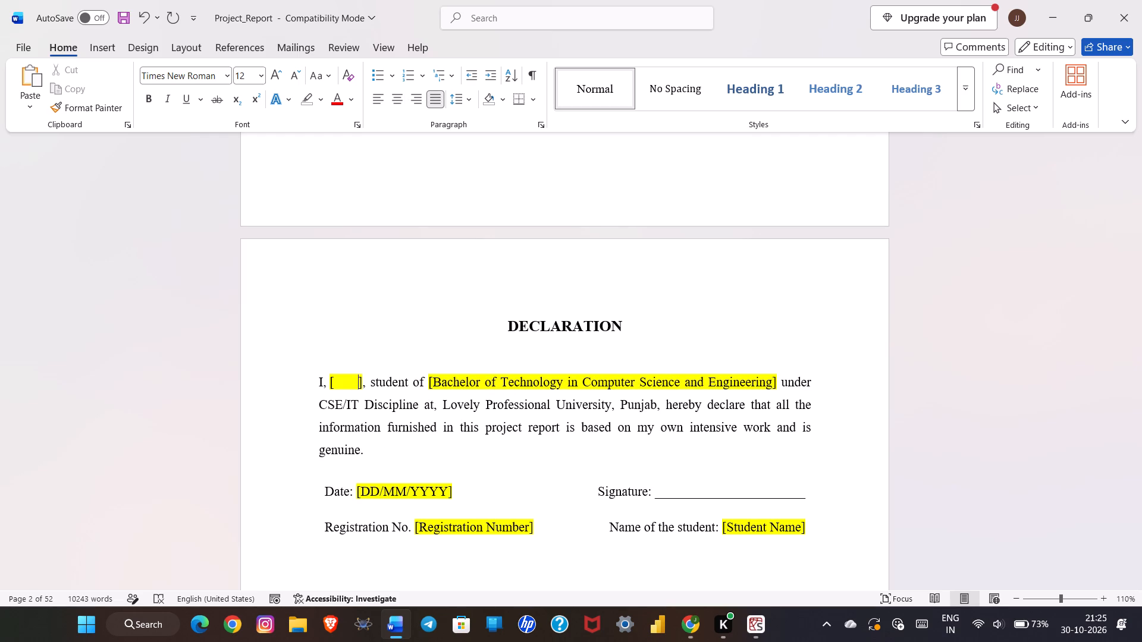
pyautogui.hotkey('ctrl', 'z')
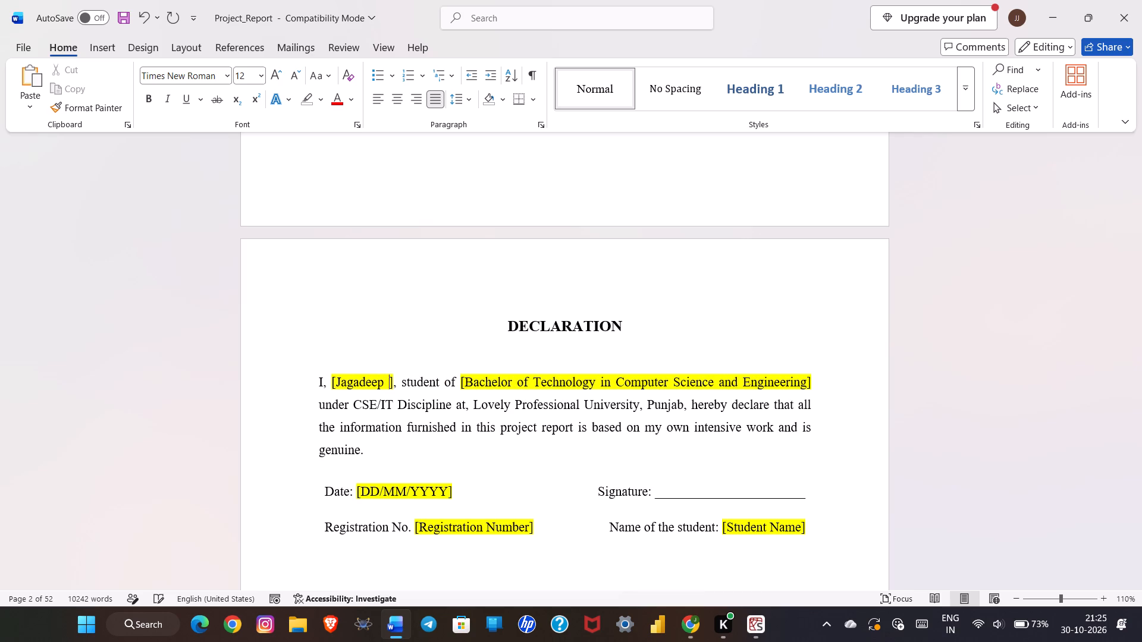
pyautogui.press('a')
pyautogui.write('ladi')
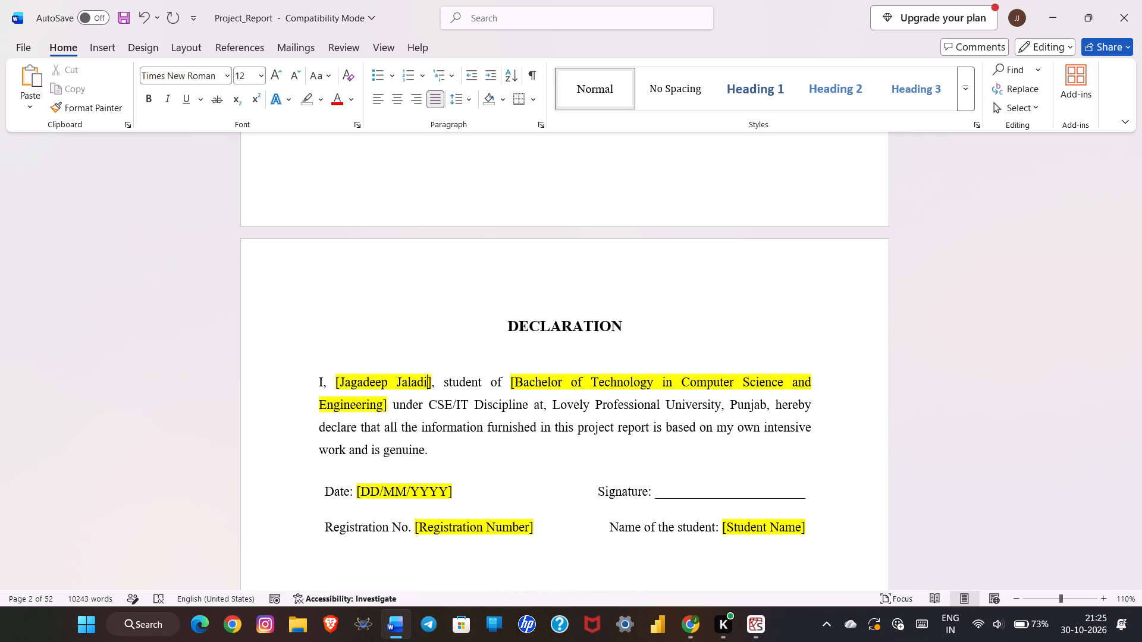
# Remove the yellow highlighting from the student name and the bracketed degree programme in the Declaration paragraph.
pyautogui.moveTo(335, 381); pyautogui.dragTo(341, 381)
pyautogui.moveTo(341, 381); pyautogui.dragTo(435, 385)
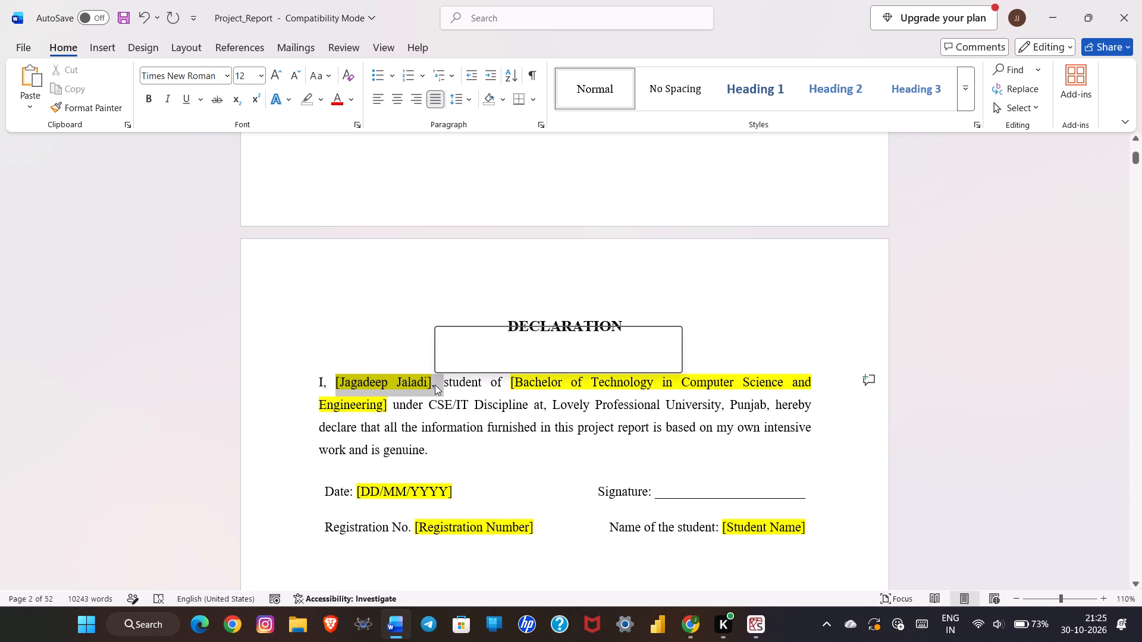
pyautogui.click(497, 361)
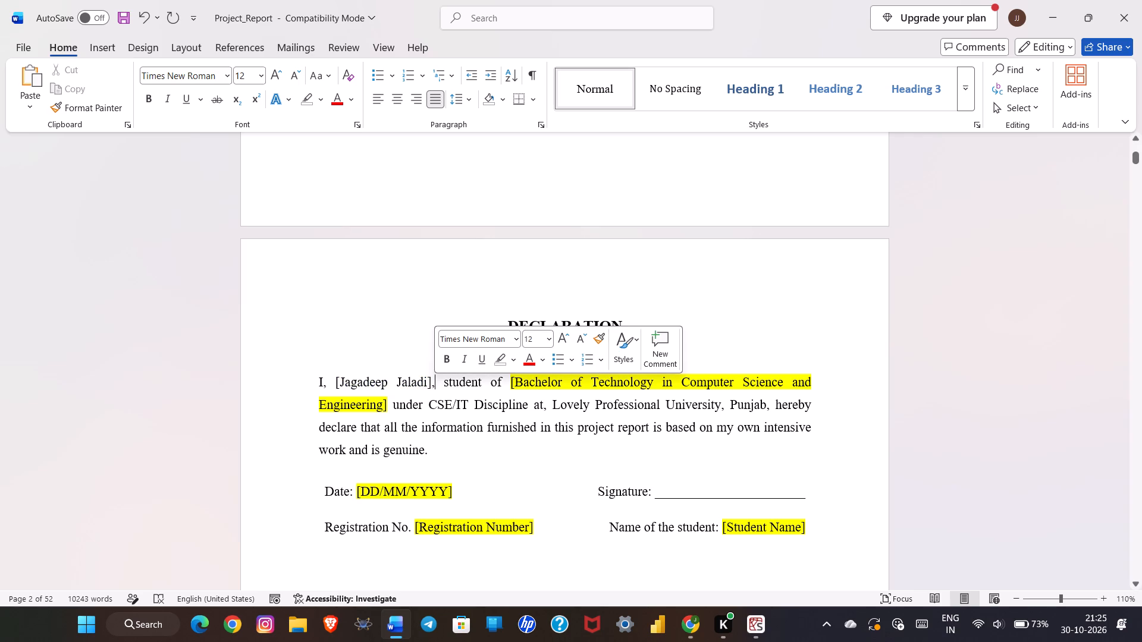
pyautogui.click(517, 395)
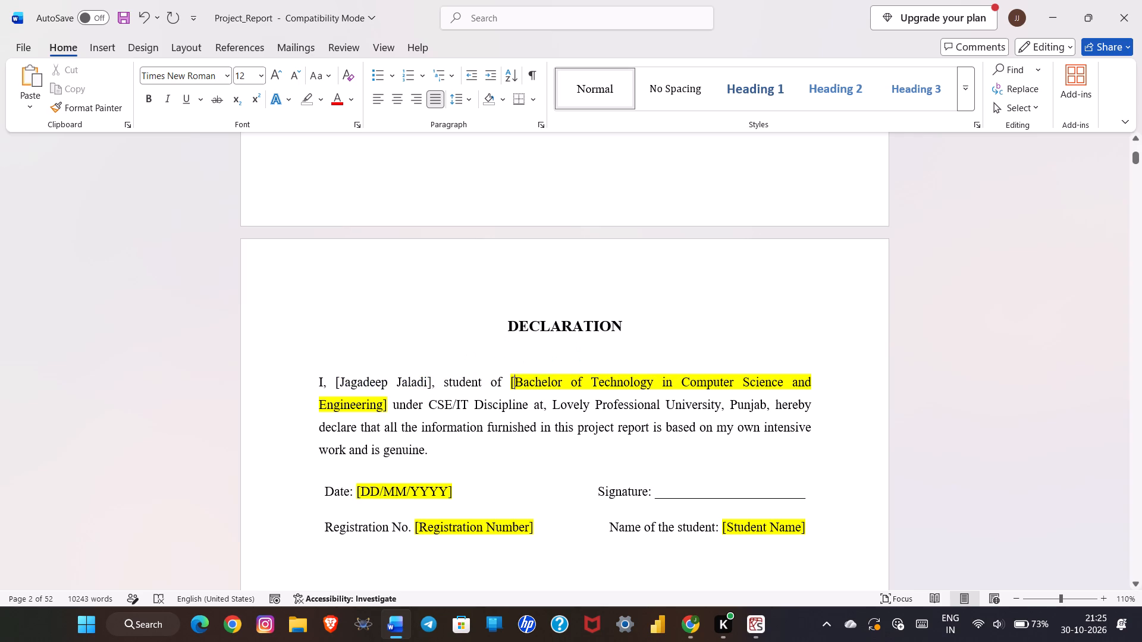
pyautogui.moveTo(508, 381); pyautogui.dragTo(434, 404)
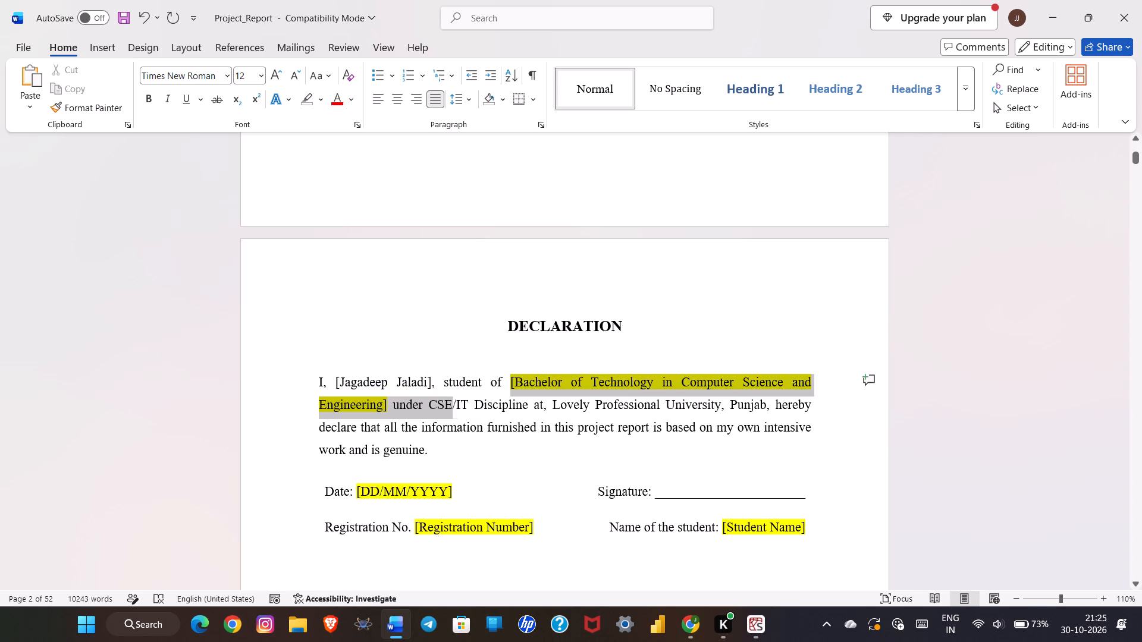
pyautogui.moveTo(434, 404); pyautogui.dragTo(387, 405)
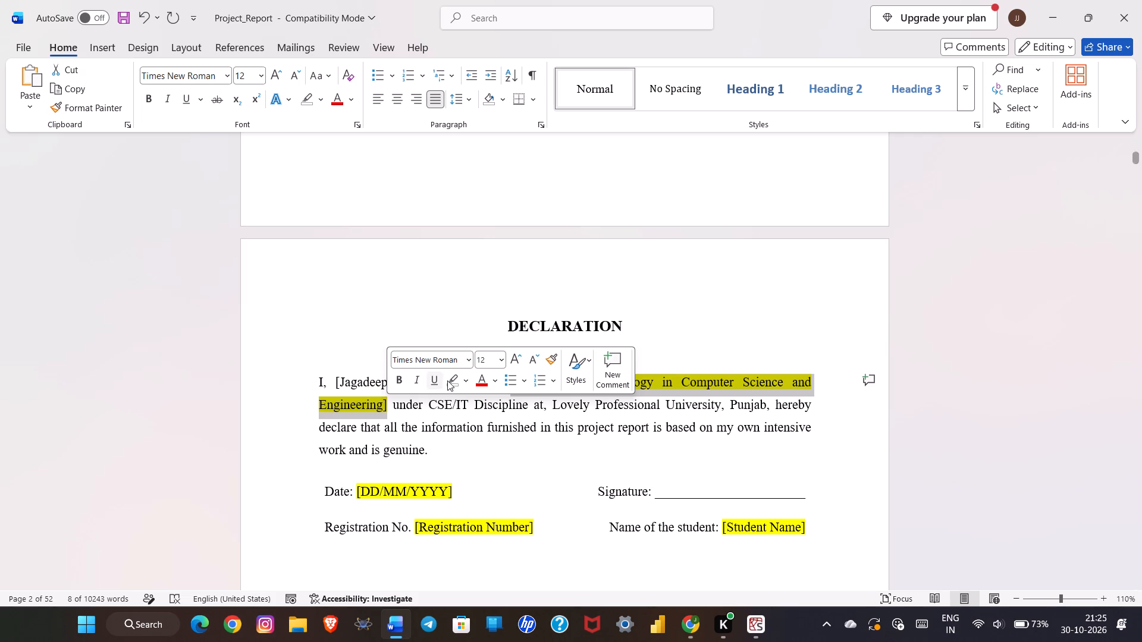
pyautogui.click(451, 379)
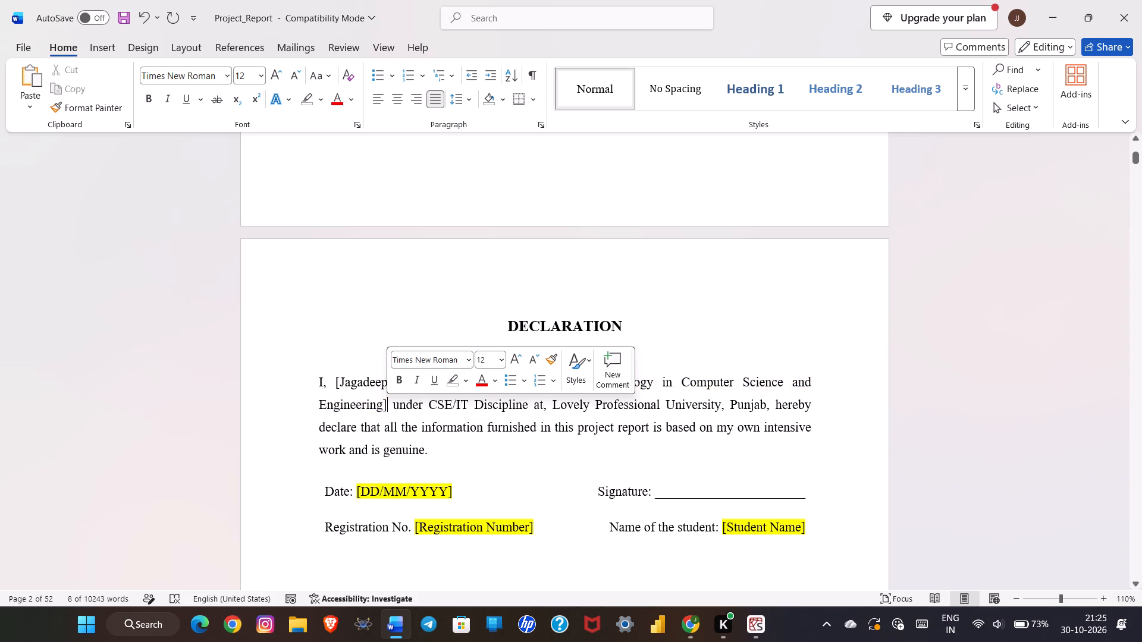
# Replace the DD/MM/YYYY placeholder in the Declaration's Date entry with 31/10/2026, keeping the square brackets.
pyautogui.click(426, 482)
pyautogui.click(444, 490)
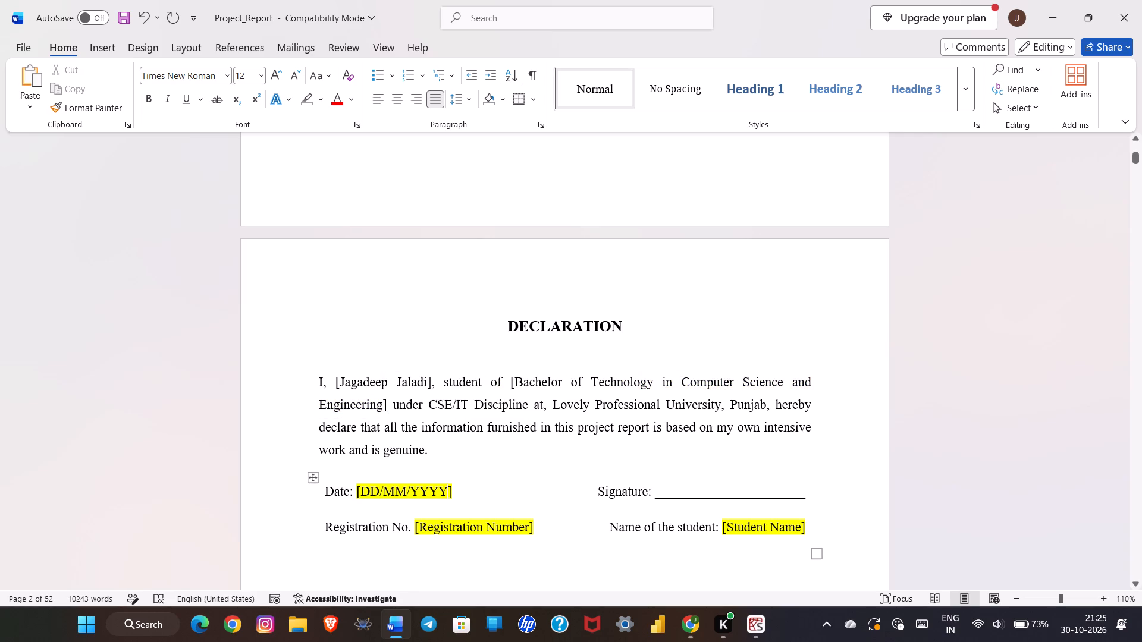
pyautogui.press('BackSpace')
pyautogui.press('BackSpace')
pyautogui.press('BackSpace')
pyautogui.press('BackSpace')
pyautogui.press('BackSpace')
pyautogui.press('BackSpace')
pyautogui.press('BackSpace')
pyautogui.press('BackSpace')
pyautogui.press('BackSpace')
pyautogui.press('BackSpace')
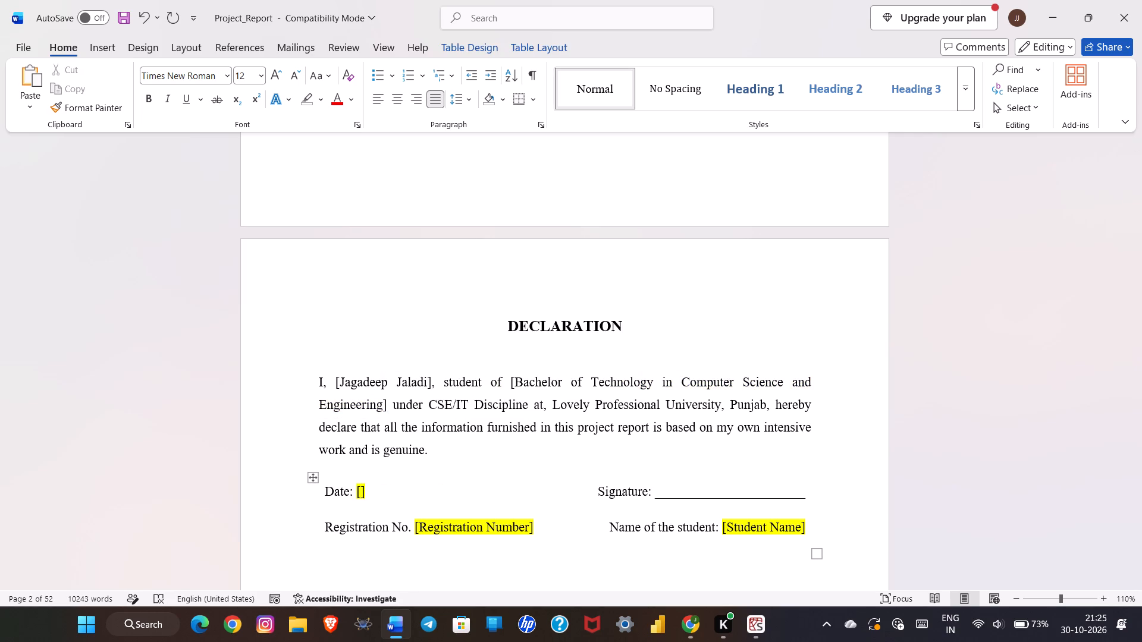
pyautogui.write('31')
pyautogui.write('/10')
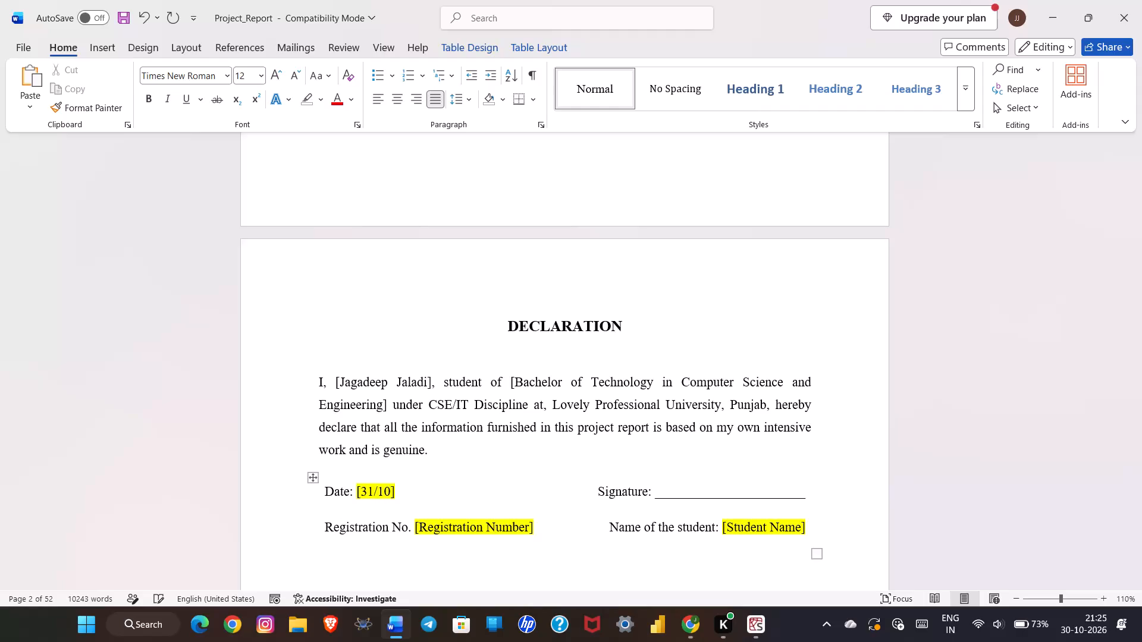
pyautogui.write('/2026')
# Remove the yellow highlighting from the bracketed date in the Declaration.
pyautogui.moveTo(356, 492); pyautogui.dragTo(428, 489)
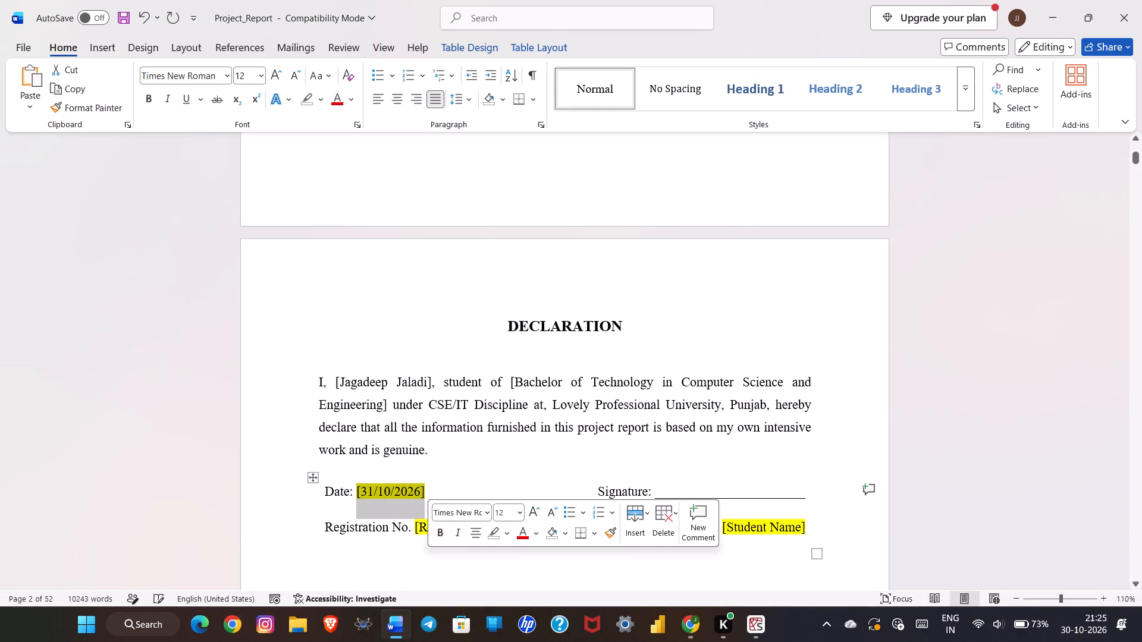
pyautogui.click(493, 534)
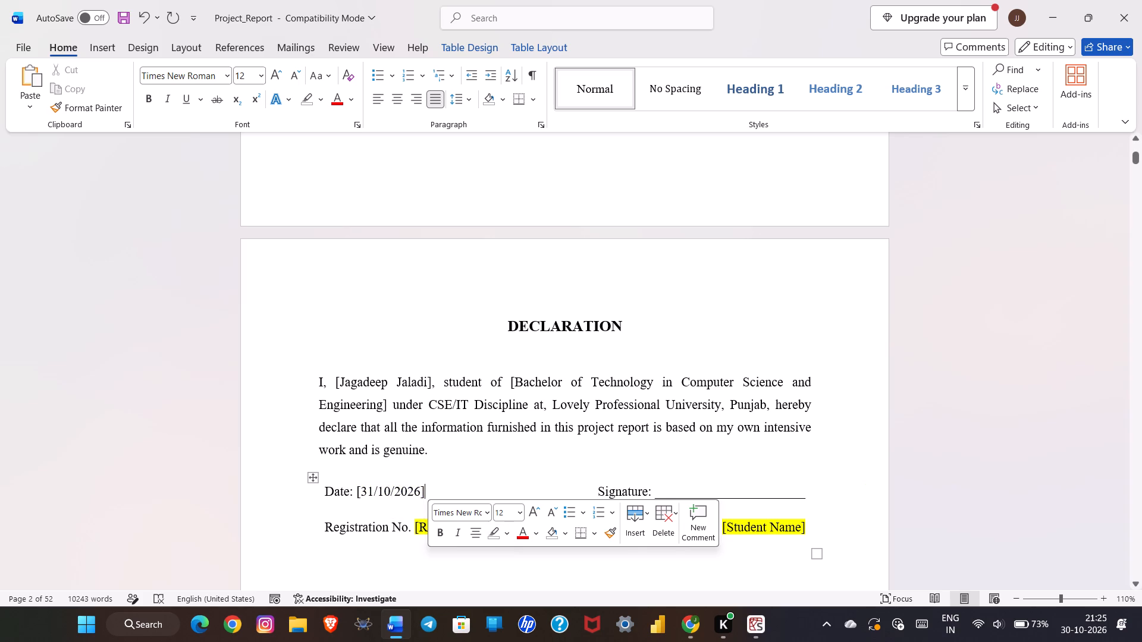
pyautogui.click(539, 458)
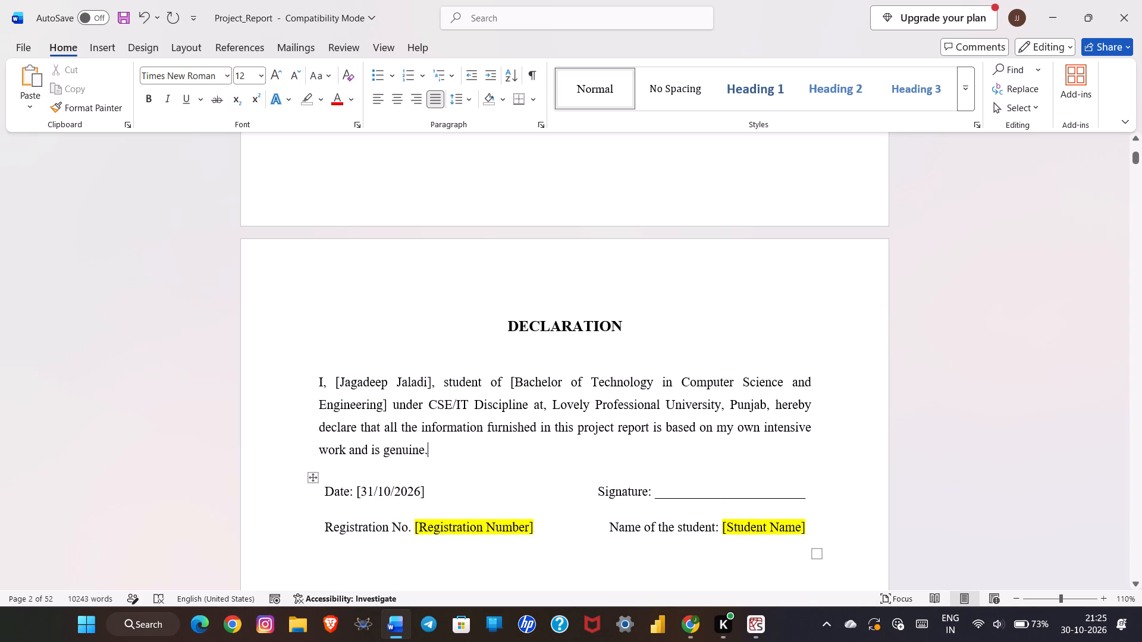
# Replace the Registration Number placeholder in the Declaration's Registration No. entry with the student's registration number, keeping the square brackets.
pyautogui.click(526, 527)
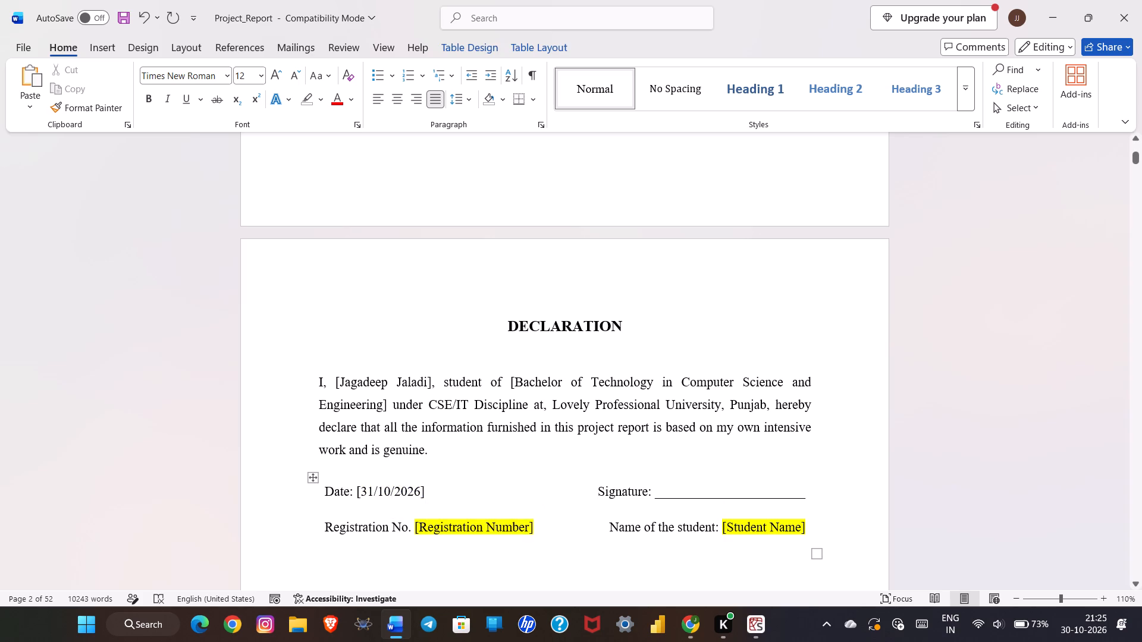
pyautogui.press('Right')
pyautogui.press('BackSpace')
pyautogui.press('BackSpace')
pyautogui.press('BackSpace')
pyautogui.press('BackSpace')
pyautogui.press('BackSpace')
pyautogui.press('BackSpace')
pyautogui.press('BackSpace')
pyautogui.press('BackSpace')
pyautogui.press('BackSpace')
pyautogui.press('BackSpace')
pyautogui.press('BackSpace')
pyautogui.press('BackSpace')
pyautogui.press('BackSpace')
pyautogui.press('BackSpace')
pyautogui.press('BackSpace')
pyautogui.press('BackSpace')
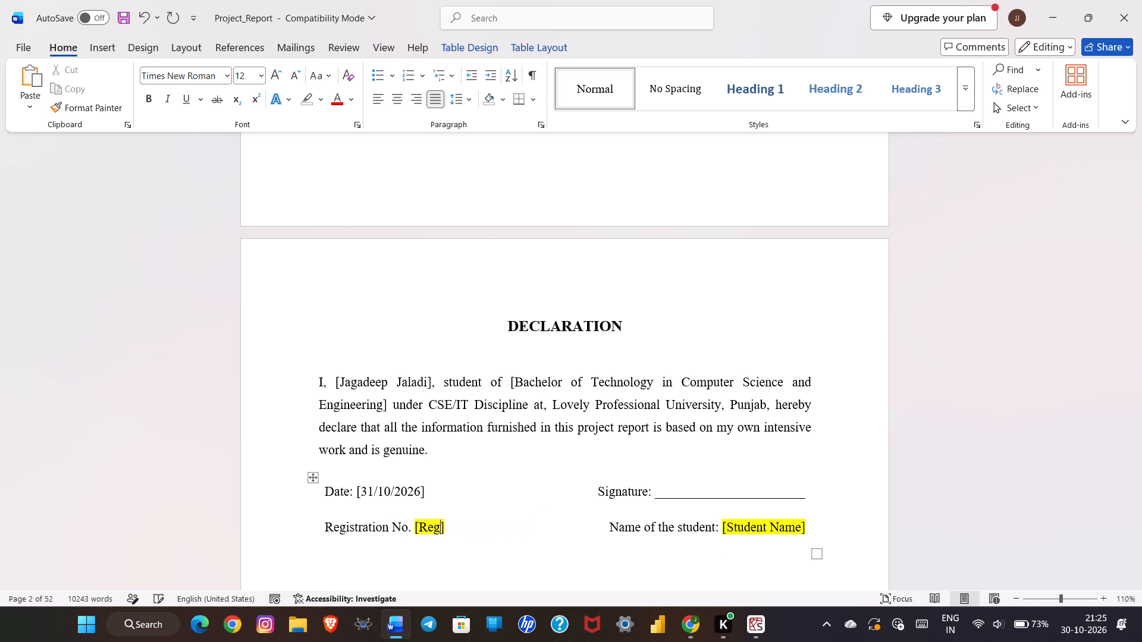
pyautogui.press('BackSpace')
pyautogui.press('BackSpace')
pyautogui.press('BackSpace')
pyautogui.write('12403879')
# Replace the Student Name placeholder in the Declaration's Name of the student entry with the student's full name, keeping the square brackets.
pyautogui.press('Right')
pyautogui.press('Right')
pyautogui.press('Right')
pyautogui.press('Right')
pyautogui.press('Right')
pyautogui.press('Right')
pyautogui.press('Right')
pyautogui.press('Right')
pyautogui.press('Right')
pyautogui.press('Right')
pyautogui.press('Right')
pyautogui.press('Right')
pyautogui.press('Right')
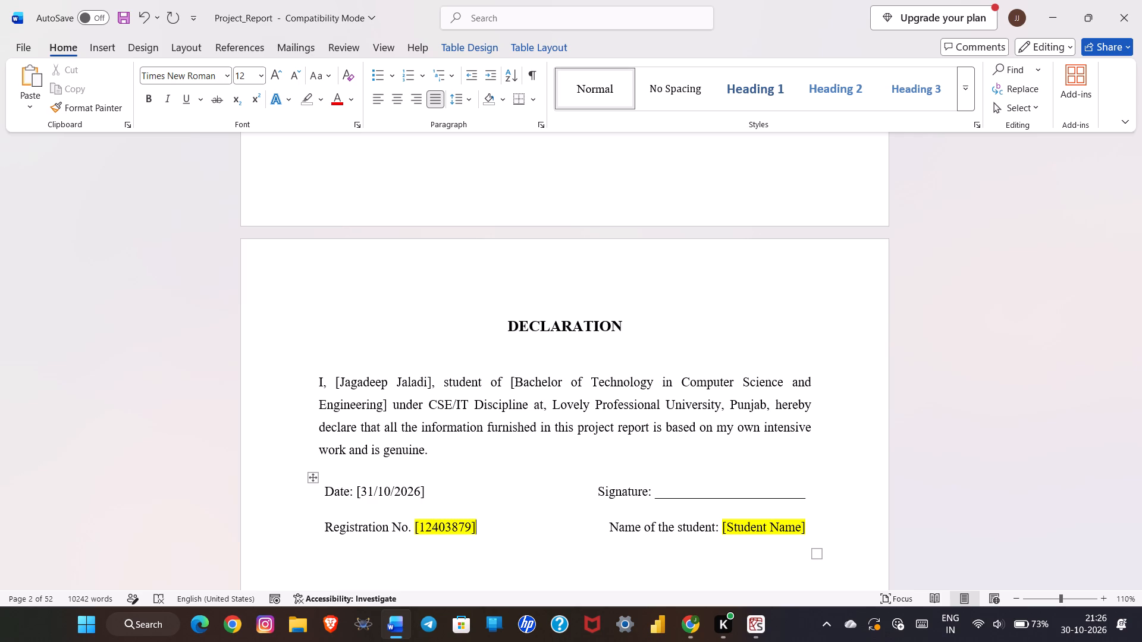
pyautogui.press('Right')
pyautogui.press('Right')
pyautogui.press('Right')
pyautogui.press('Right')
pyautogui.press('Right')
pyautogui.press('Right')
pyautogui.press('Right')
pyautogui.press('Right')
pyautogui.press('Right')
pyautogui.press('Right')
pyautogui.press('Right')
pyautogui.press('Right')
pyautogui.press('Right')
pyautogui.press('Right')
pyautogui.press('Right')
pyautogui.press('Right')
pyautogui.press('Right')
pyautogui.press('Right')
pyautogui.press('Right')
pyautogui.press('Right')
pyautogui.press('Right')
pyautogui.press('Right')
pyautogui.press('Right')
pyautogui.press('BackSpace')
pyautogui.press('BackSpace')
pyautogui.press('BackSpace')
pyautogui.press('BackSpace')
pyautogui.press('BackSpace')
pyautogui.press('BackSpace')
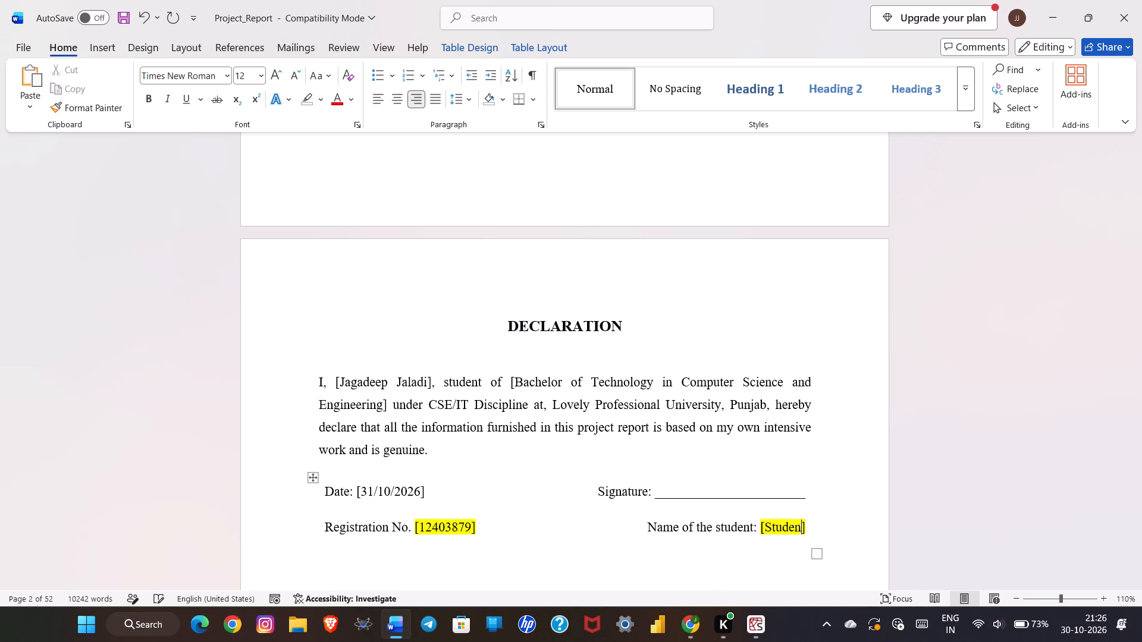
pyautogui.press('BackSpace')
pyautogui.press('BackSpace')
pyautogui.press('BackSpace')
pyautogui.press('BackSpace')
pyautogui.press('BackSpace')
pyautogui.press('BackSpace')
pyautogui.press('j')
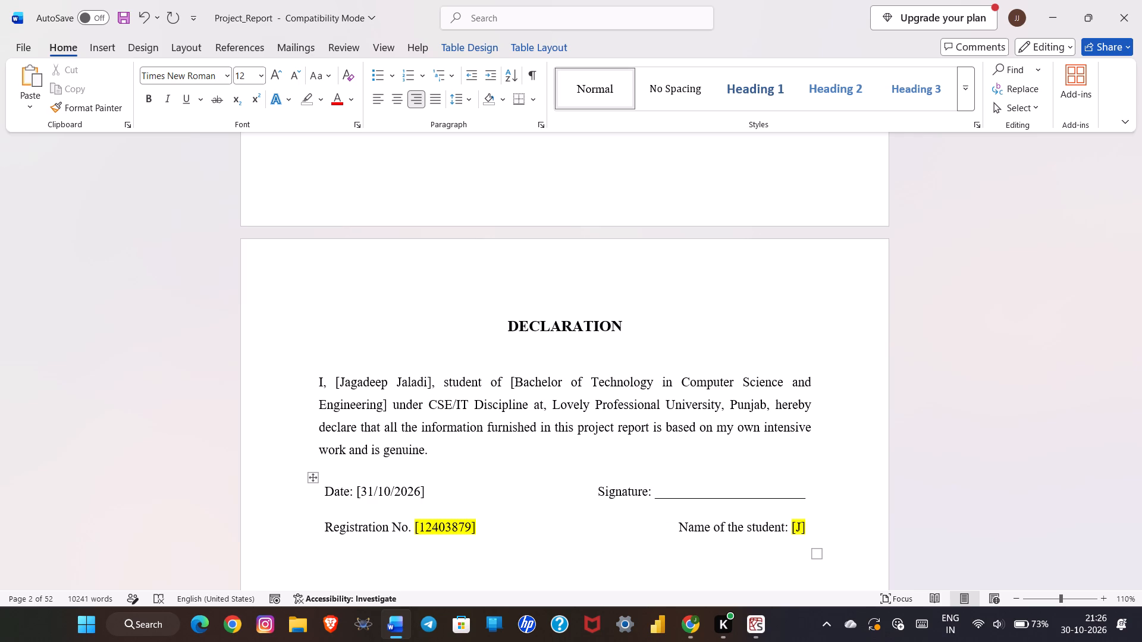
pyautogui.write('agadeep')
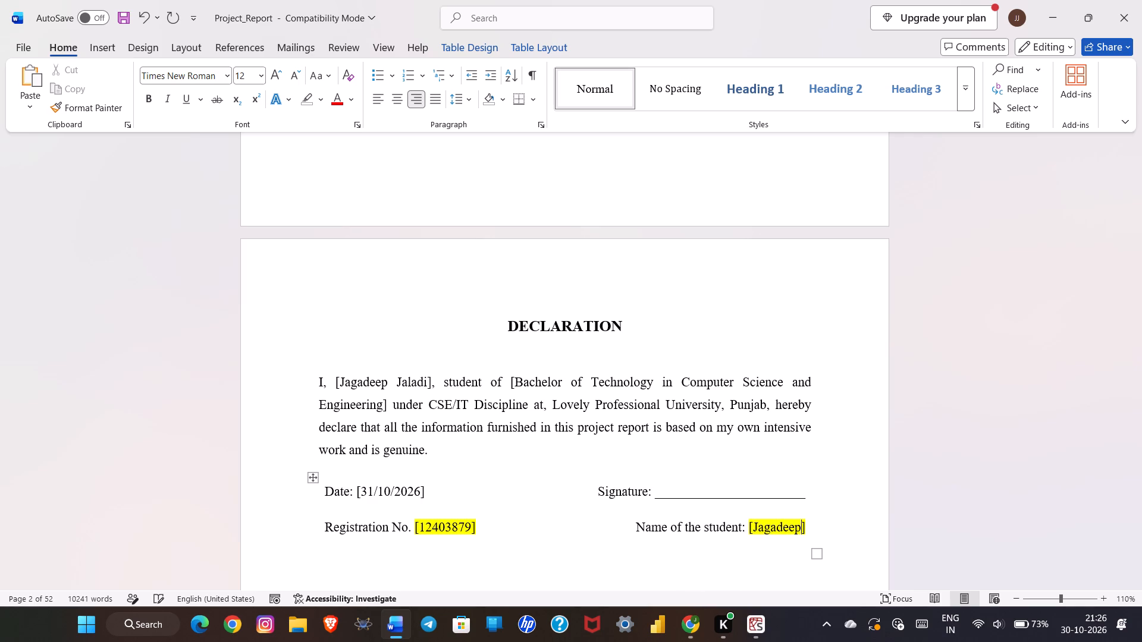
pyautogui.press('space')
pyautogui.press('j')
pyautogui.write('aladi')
# Insert the student's first name into the Declaration's Signature line, just after its first underscore.
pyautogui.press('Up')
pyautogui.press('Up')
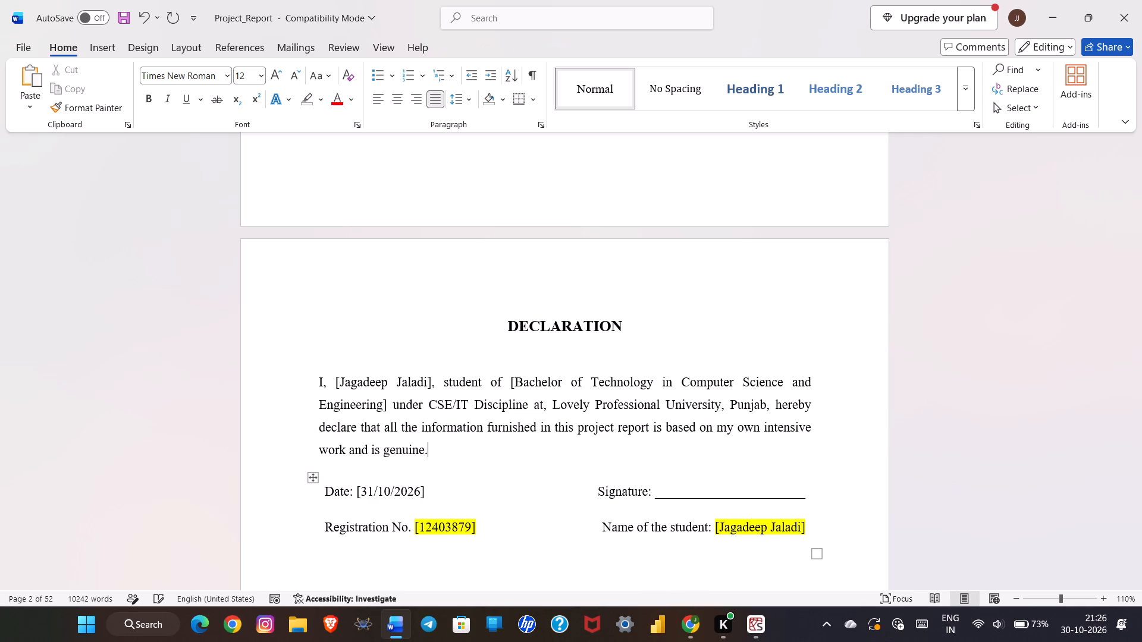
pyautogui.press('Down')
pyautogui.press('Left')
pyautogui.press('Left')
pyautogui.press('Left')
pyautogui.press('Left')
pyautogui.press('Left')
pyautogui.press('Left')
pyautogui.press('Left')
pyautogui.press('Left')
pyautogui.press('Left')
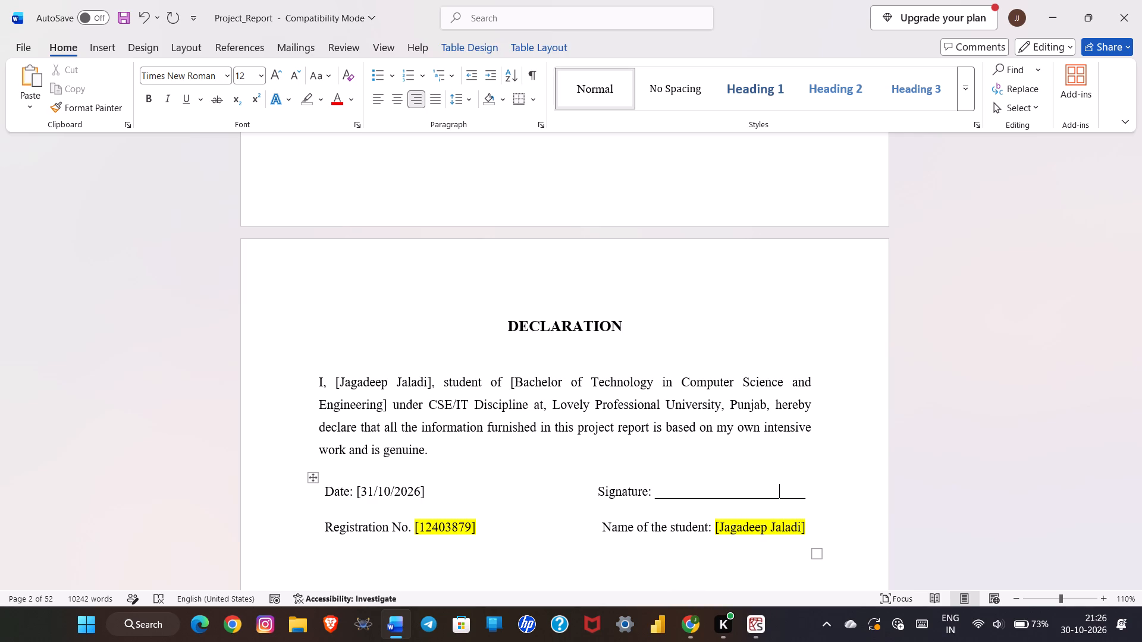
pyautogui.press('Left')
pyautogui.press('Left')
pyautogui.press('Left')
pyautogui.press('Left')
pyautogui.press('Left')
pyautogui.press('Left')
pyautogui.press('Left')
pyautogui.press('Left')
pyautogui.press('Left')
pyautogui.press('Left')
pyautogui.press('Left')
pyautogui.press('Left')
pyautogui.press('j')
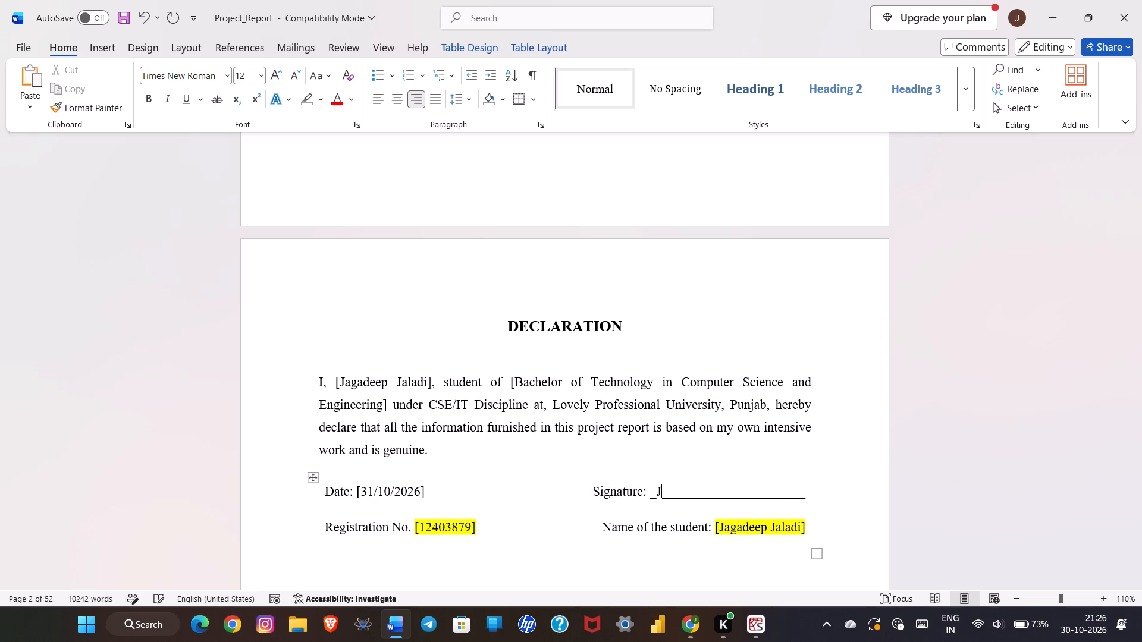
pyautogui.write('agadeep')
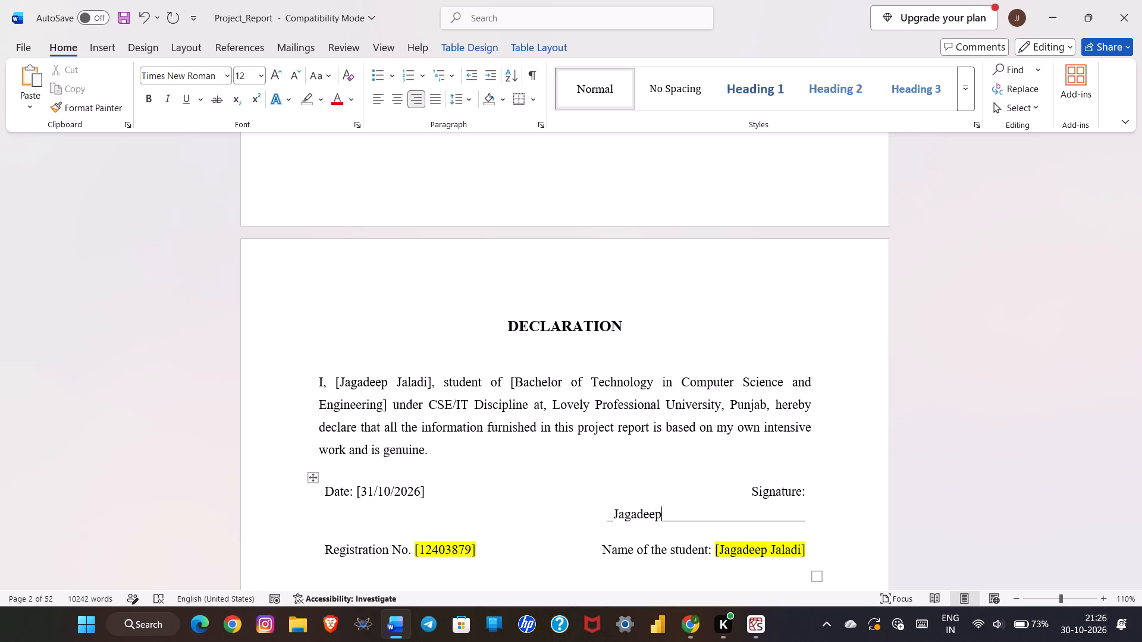
# Delete ten underscores following the name on the Signature line so the entry fits on one line.
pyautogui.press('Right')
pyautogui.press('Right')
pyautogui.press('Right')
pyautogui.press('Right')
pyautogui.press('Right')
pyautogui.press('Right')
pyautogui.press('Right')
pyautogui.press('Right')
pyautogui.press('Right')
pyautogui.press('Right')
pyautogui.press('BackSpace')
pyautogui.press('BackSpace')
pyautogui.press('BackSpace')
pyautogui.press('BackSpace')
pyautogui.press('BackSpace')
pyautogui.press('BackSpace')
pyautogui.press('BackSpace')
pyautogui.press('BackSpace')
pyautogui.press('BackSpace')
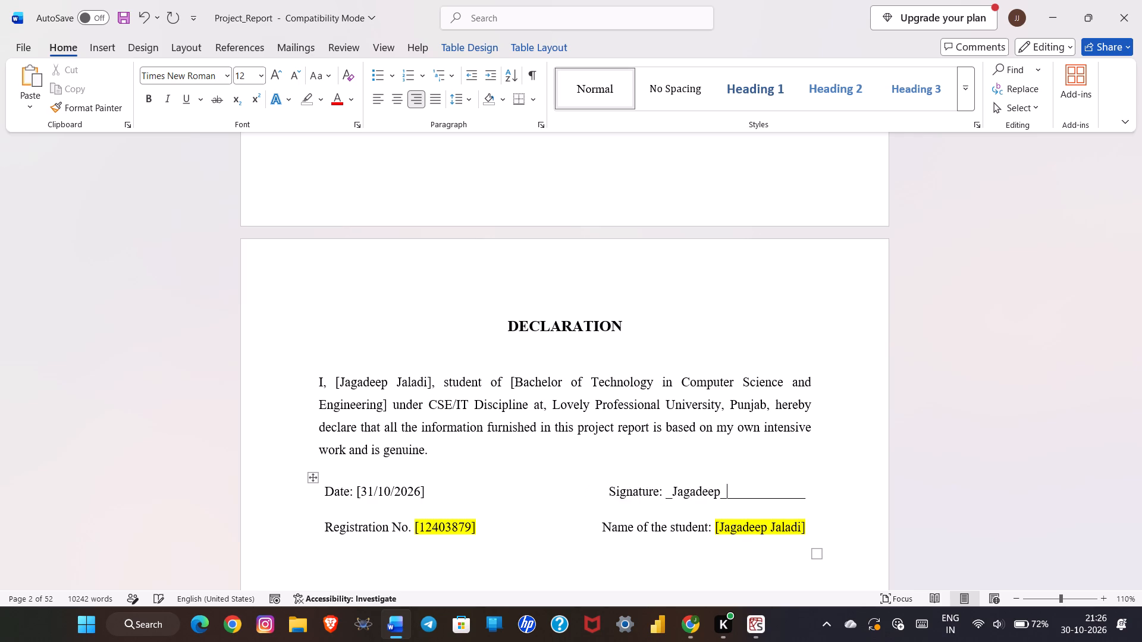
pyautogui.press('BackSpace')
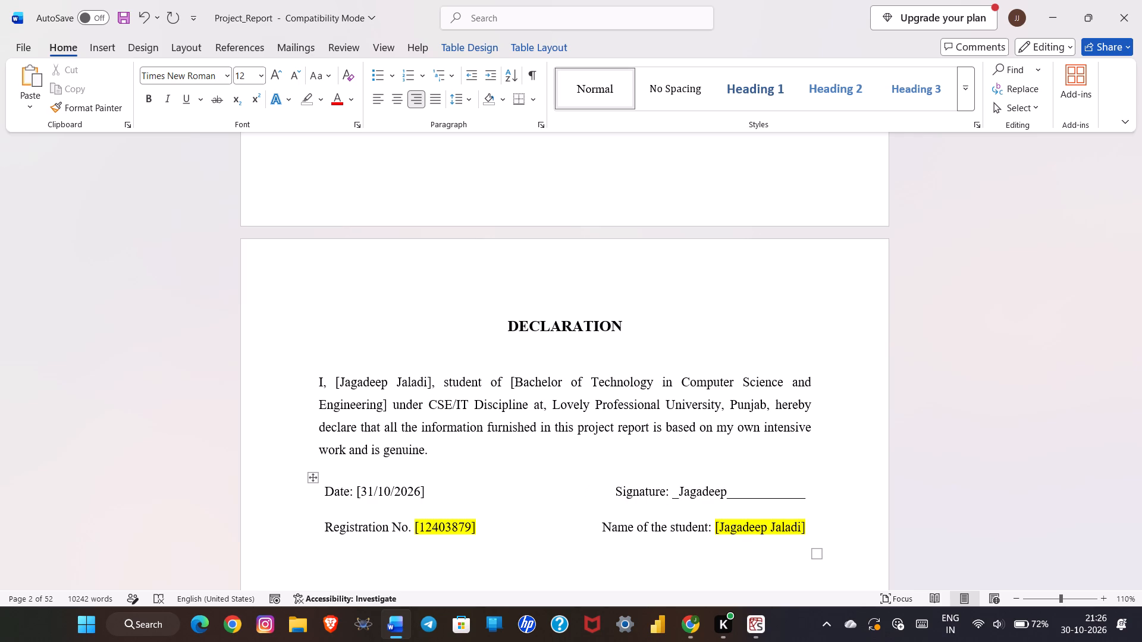
# Centre the Signature entry and add six leading spaces so its label lines up with the Name of the student label below.
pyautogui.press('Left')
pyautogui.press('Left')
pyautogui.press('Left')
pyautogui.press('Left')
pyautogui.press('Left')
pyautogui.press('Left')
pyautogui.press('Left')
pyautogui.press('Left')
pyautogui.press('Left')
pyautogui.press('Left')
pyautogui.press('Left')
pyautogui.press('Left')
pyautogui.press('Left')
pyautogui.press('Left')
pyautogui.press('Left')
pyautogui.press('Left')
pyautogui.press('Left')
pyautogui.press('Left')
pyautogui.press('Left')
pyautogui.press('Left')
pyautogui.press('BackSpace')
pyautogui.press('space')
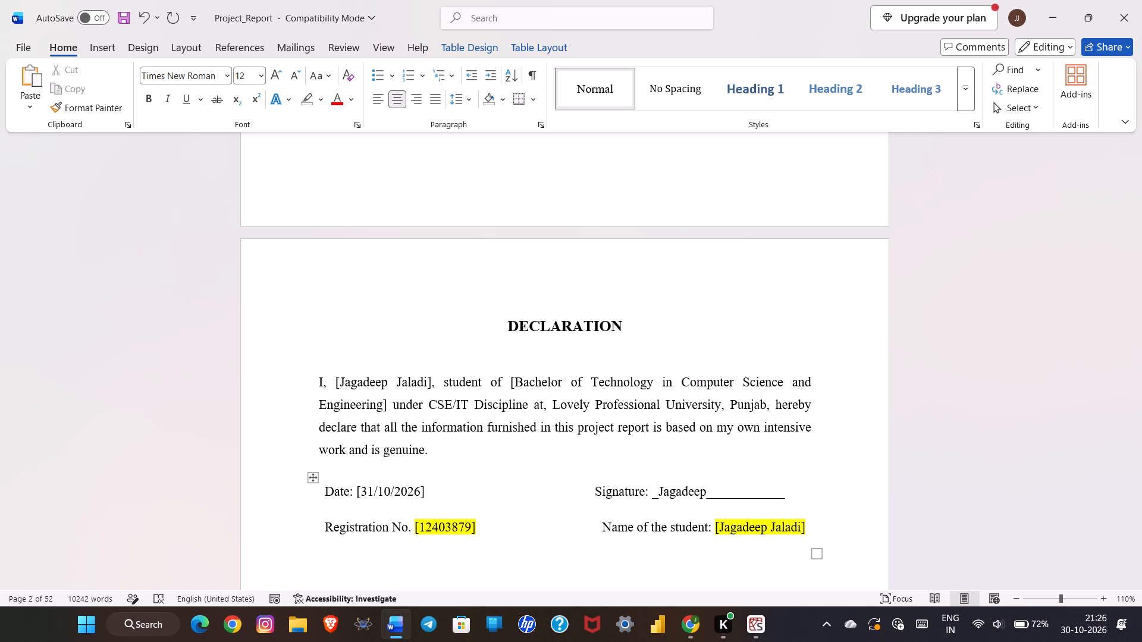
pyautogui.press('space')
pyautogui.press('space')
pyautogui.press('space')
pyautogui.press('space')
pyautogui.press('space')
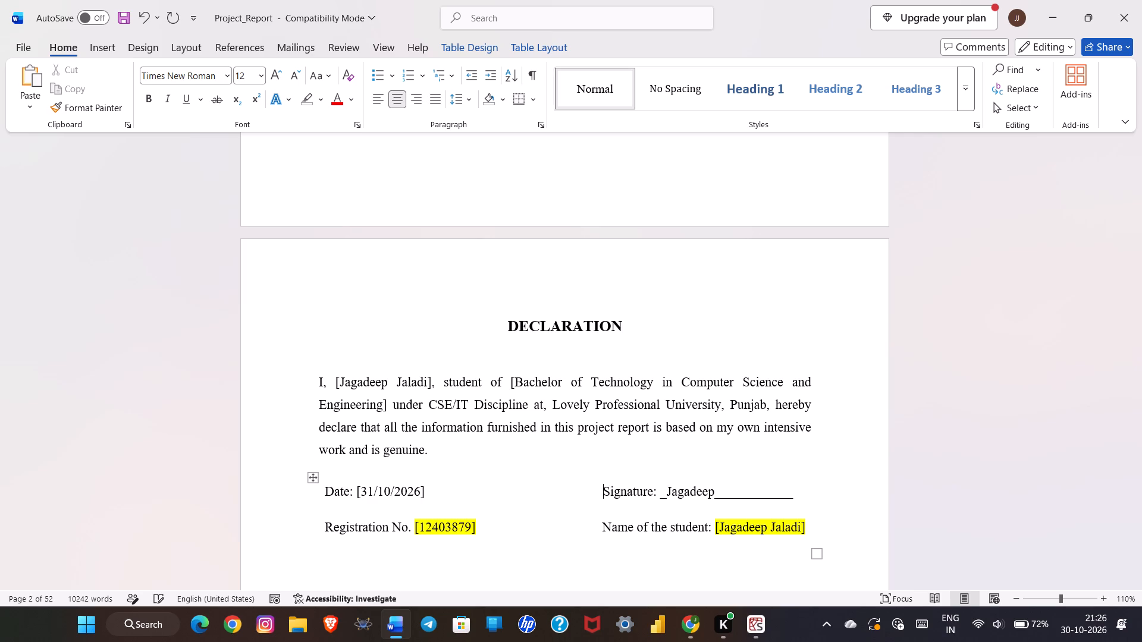
# Delete the twelve underscores after the name and the one before it on the Declaration's Signature line.
pyautogui.click(796, 496)
pyautogui.press('BackSpace')
pyautogui.press('BackSpace')
pyautogui.press('BackSpace')
pyautogui.press('BackSpace')
pyautogui.press('BackSpace')
pyautogui.press('BackSpace')
pyautogui.press('BackSpace')
pyautogui.press('BackSpace')
pyautogui.press('BackSpace')
pyautogui.press('BackSpace')
pyautogui.press('BackSpace')
pyautogui.press('BackSpace')
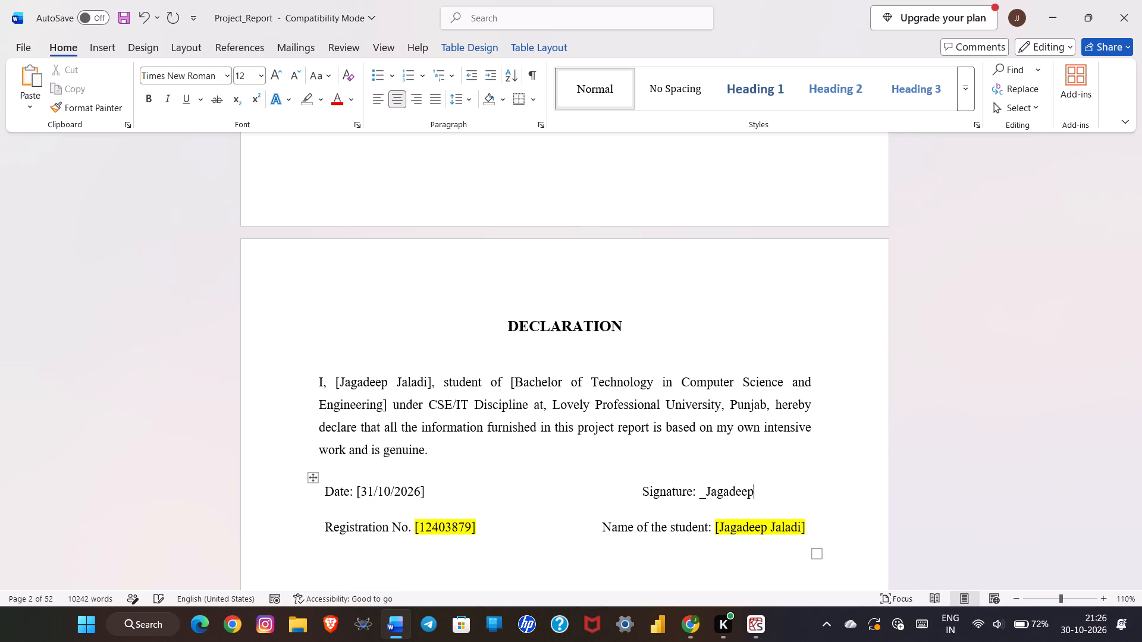
pyautogui.press('Left')
pyautogui.press('Left')
pyautogui.press('Left')
pyautogui.press('Left')
pyautogui.press('Left')
pyautogui.press('Left')
pyautogui.press('Left')
pyautogui.press('Left')
pyautogui.press('BackSpace')
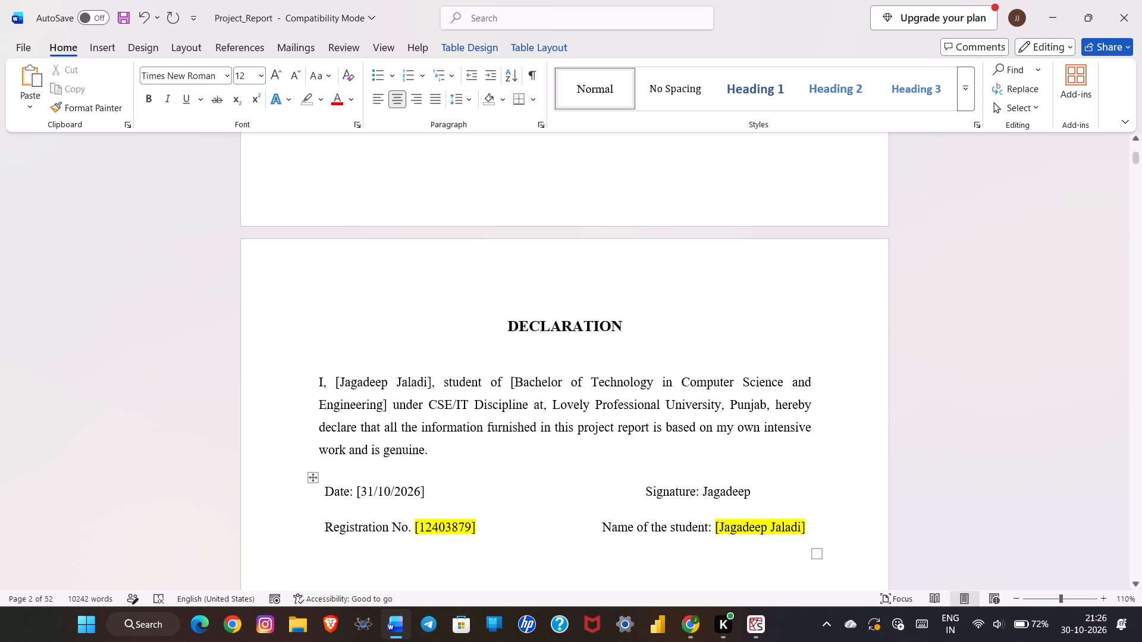
# Replace the Signature entry's centring and leading spaces with seven leading spaces so its label lines up with Name of the student.
pyautogui.click(646, 490)
pyautogui.press('BackSpace')
pyautogui.press('BackSpace')
pyautogui.press('BackSpace')
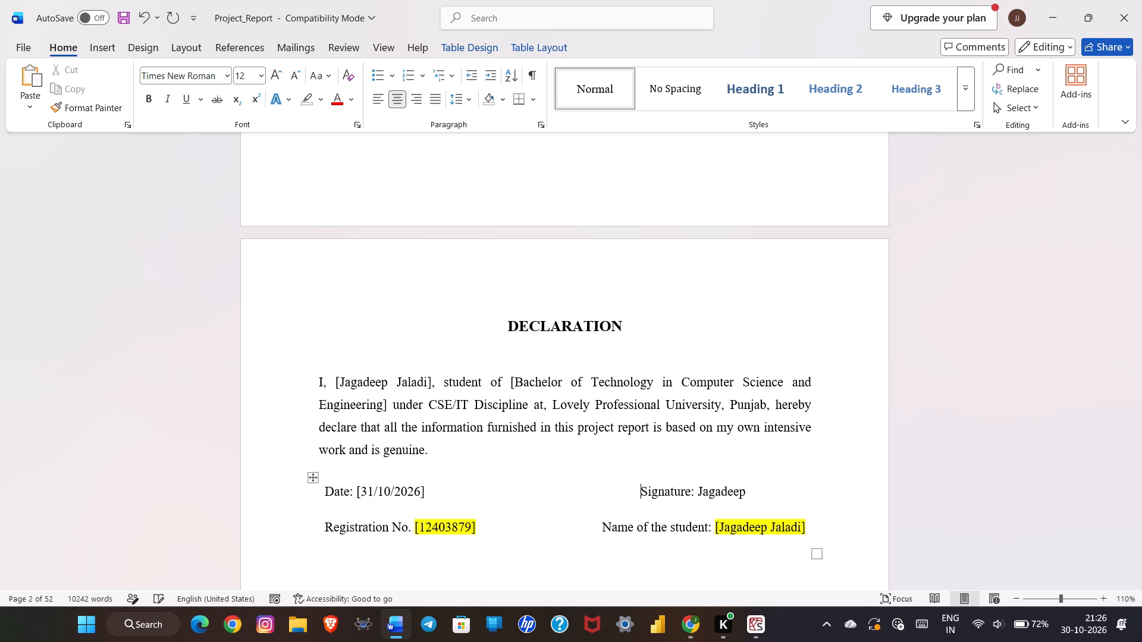
pyautogui.press('BackSpace')
pyautogui.press('BackSpace')
pyautogui.press('BackSpace')
pyautogui.press('BackSpace')
pyautogui.press('BackSpace')
pyautogui.press('BackSpace')
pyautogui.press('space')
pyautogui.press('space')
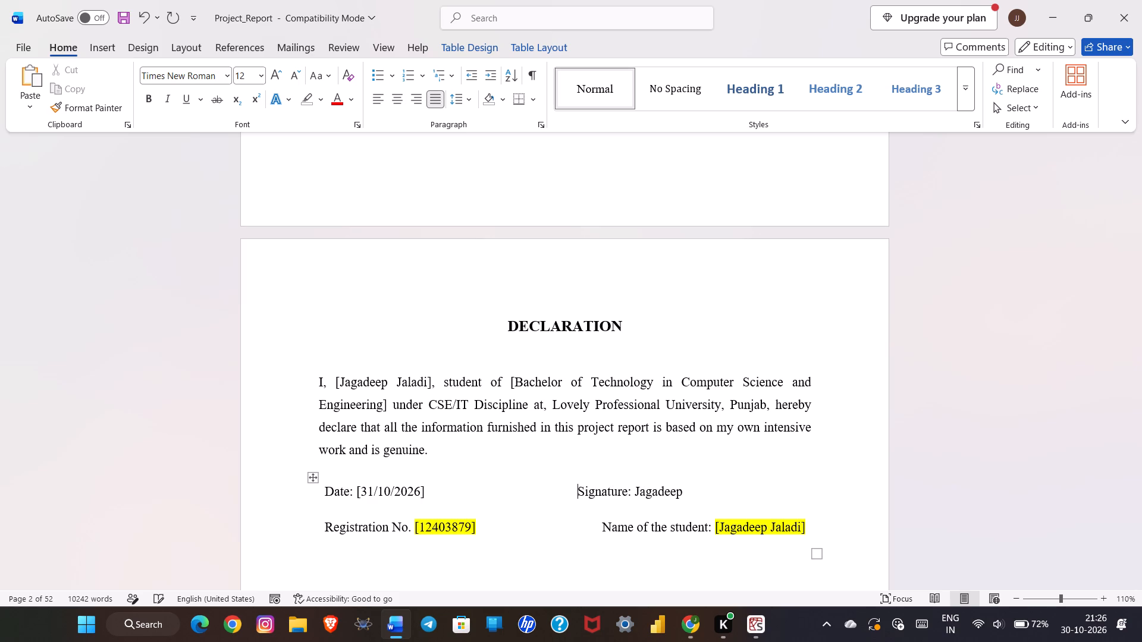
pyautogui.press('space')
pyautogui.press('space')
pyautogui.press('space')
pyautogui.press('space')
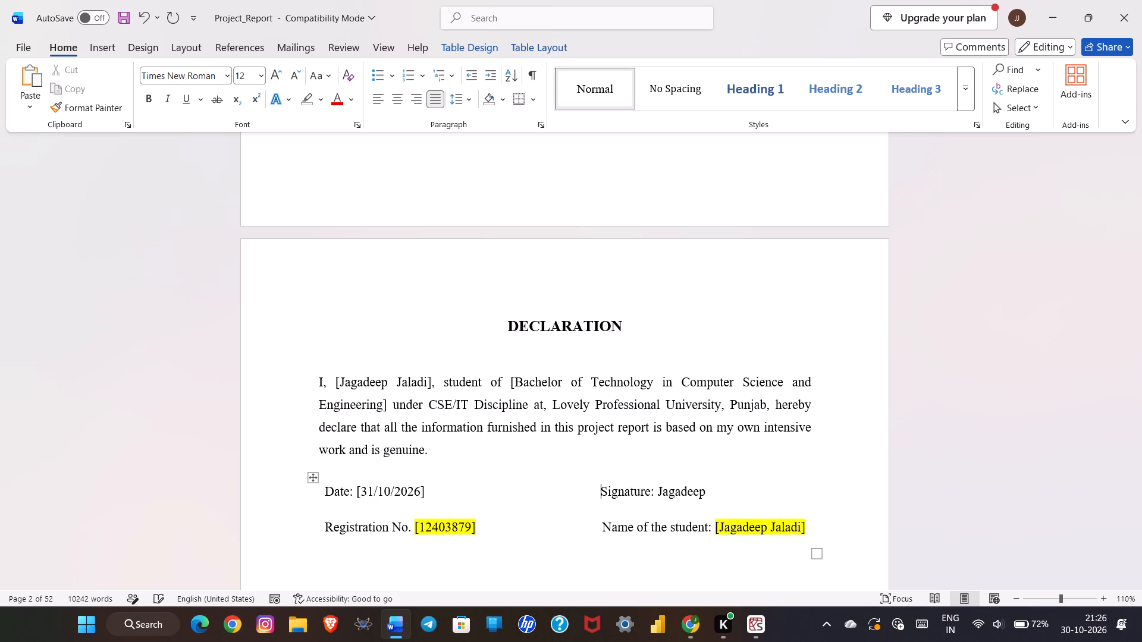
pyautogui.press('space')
pyautogui.press('BackSpace')
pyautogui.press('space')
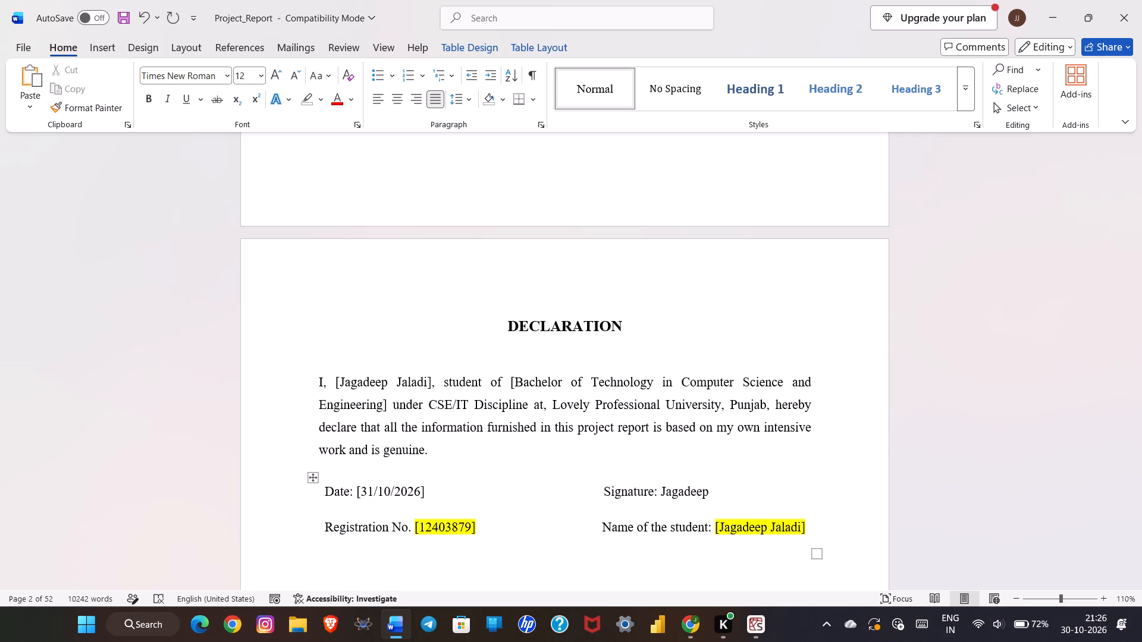
# Remove the yellow highlight from the Declaration's bracketed registration number and student name.
pyautogui.scroll(-1, 720, 506)
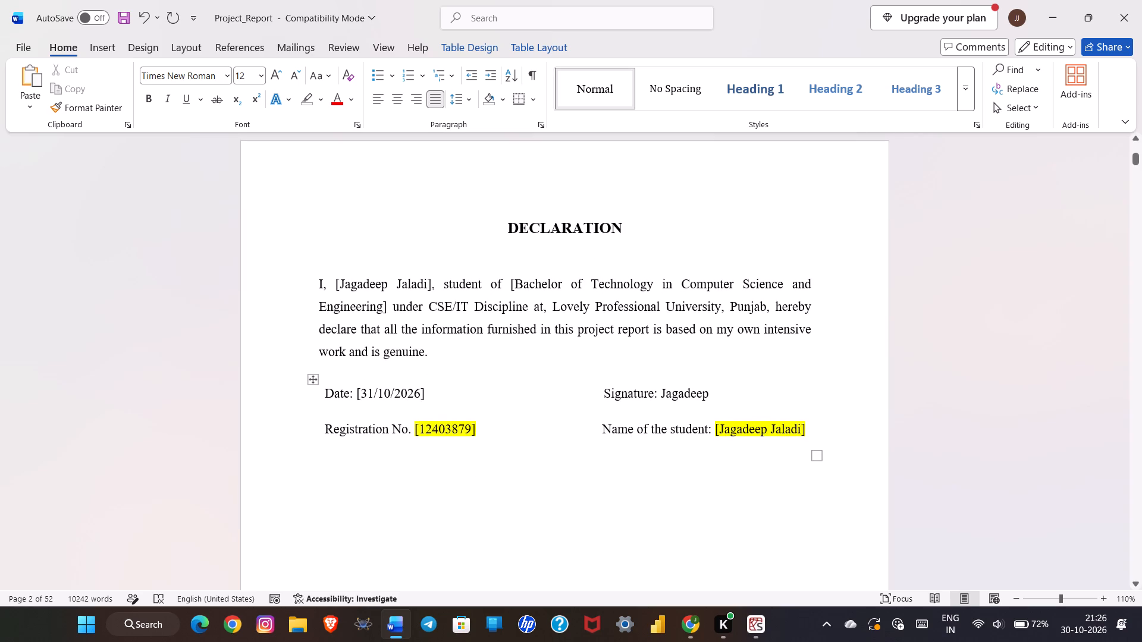
pyautogui.moveTo(411, 426); pyautogui.dragTo(415, 426)
pyautogui.moveTo(415, 426); pyautogui.dragTo(481, 424)
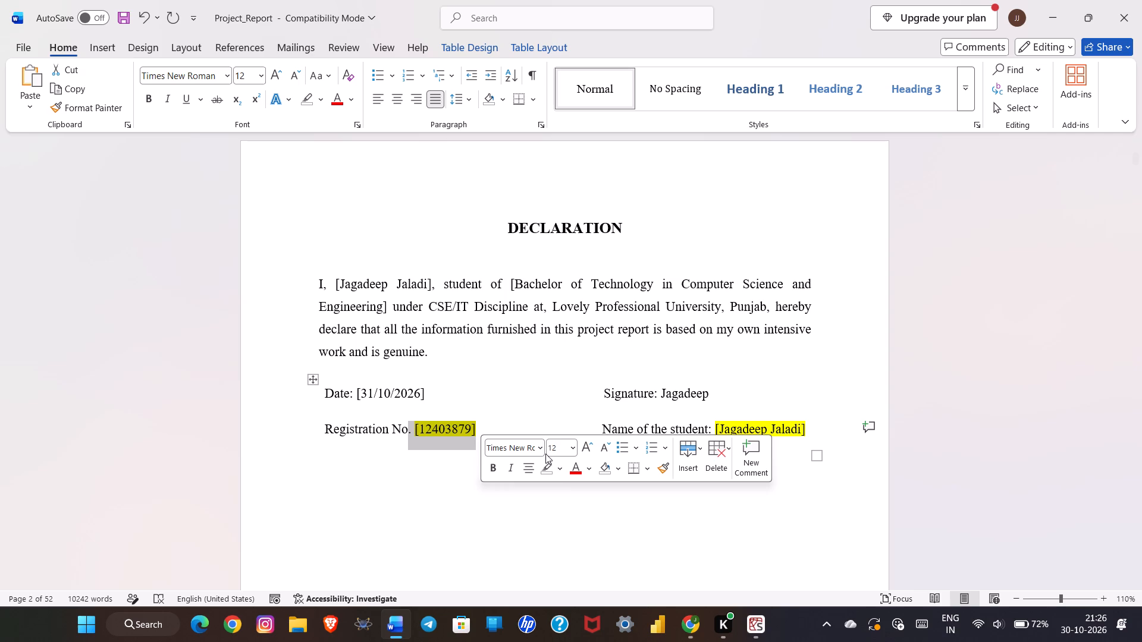
pyautogui.click(544, 467)
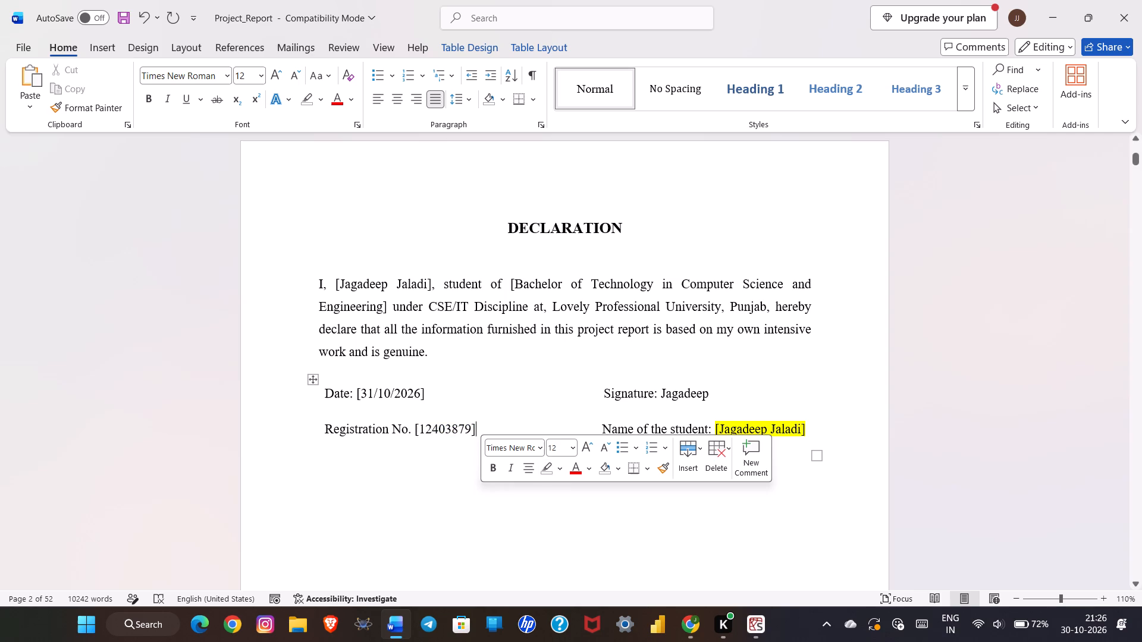
pyautogui.click(697, 418)
pyautogui.moveTo(714, 429); pyautogui.dragTo(807, 432)
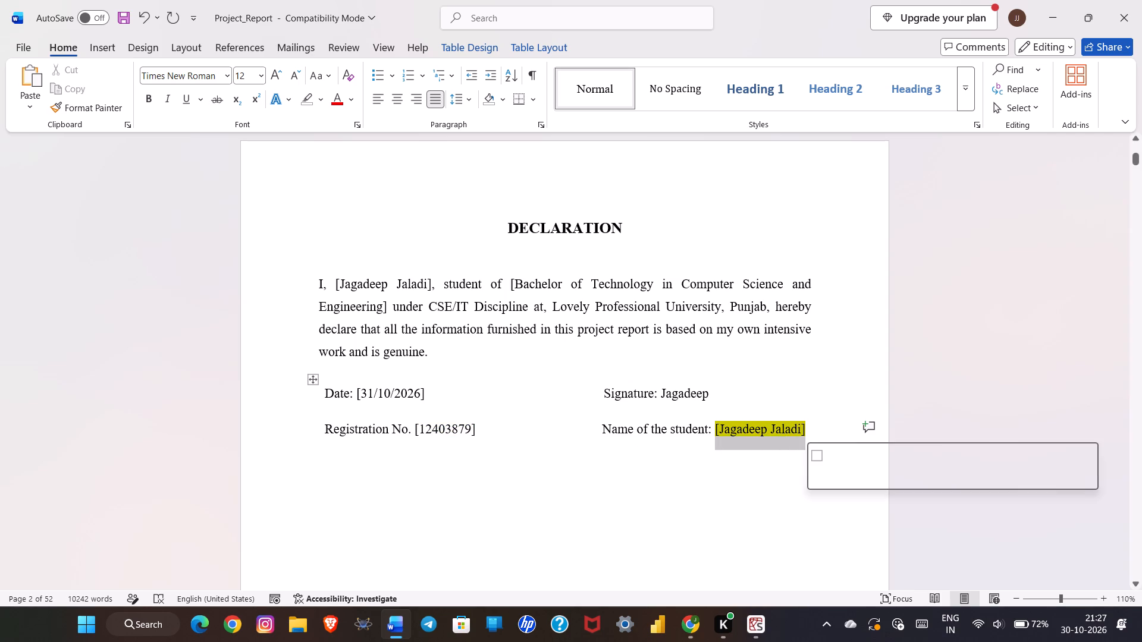
pyautogui.click(873, 474)
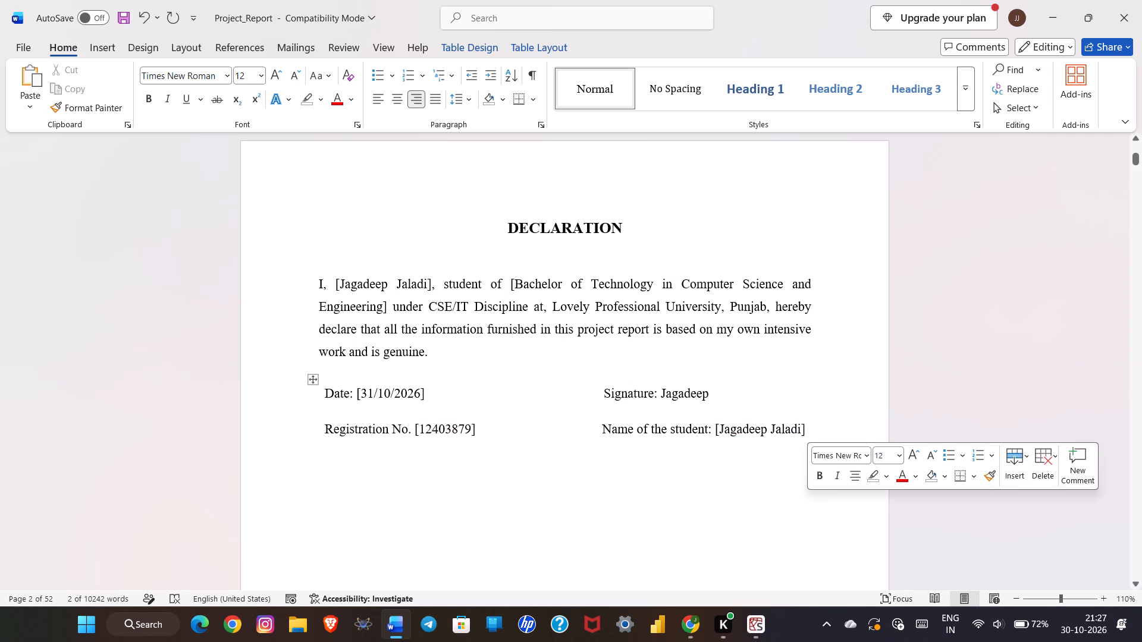
pyautogui.click(690, 464)
# Look over the report's opening pages, from the cover page through the Acknowledgement, for placeholders still to fill in.
pyautogui.scroll(-4, 690, 464)
pyautogui.scroll(2, 690, 464)
pyautogui.scroll(-1, 690, 464)
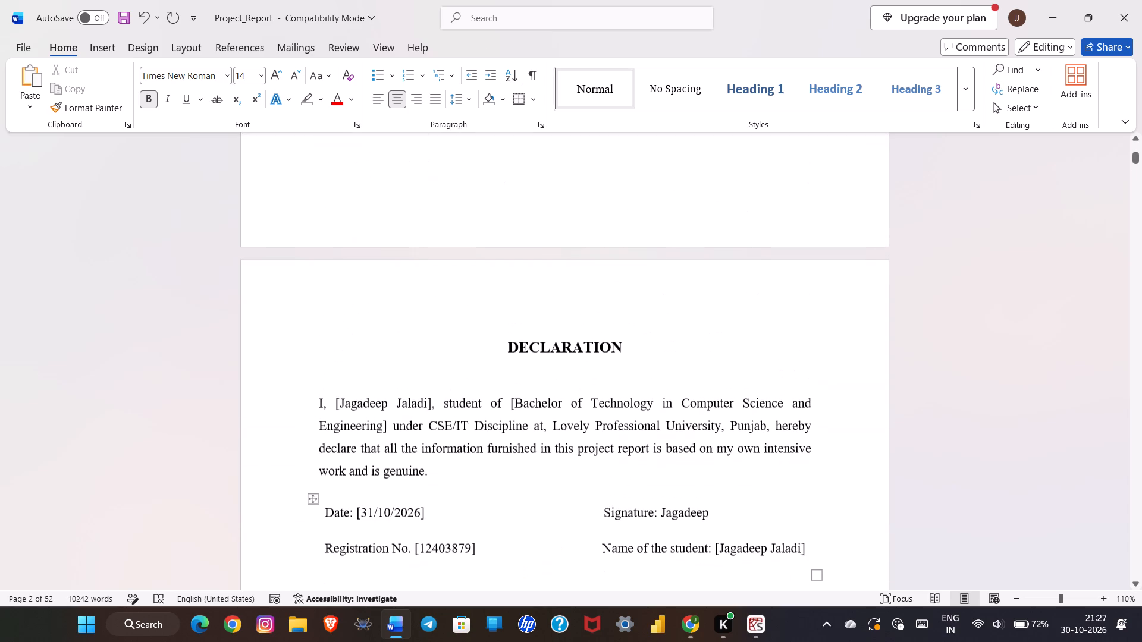
pyautogui.scroll(-1, 690, 464)
pyautogui.scroll(1, 690, 464)
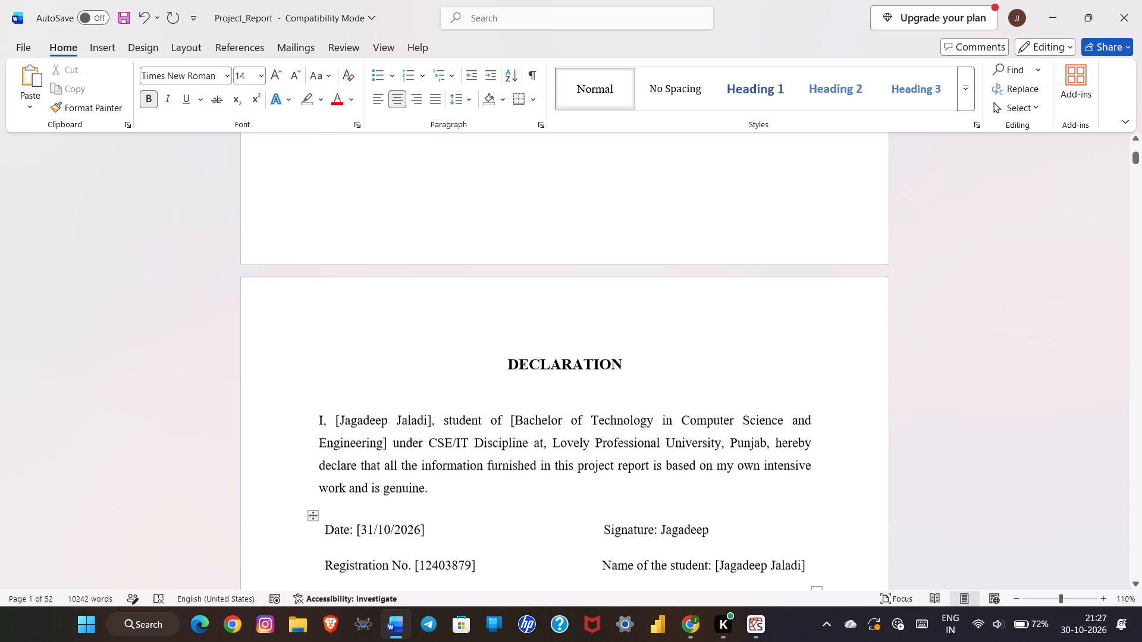
pyautogui.scroll(3, 690, 464)
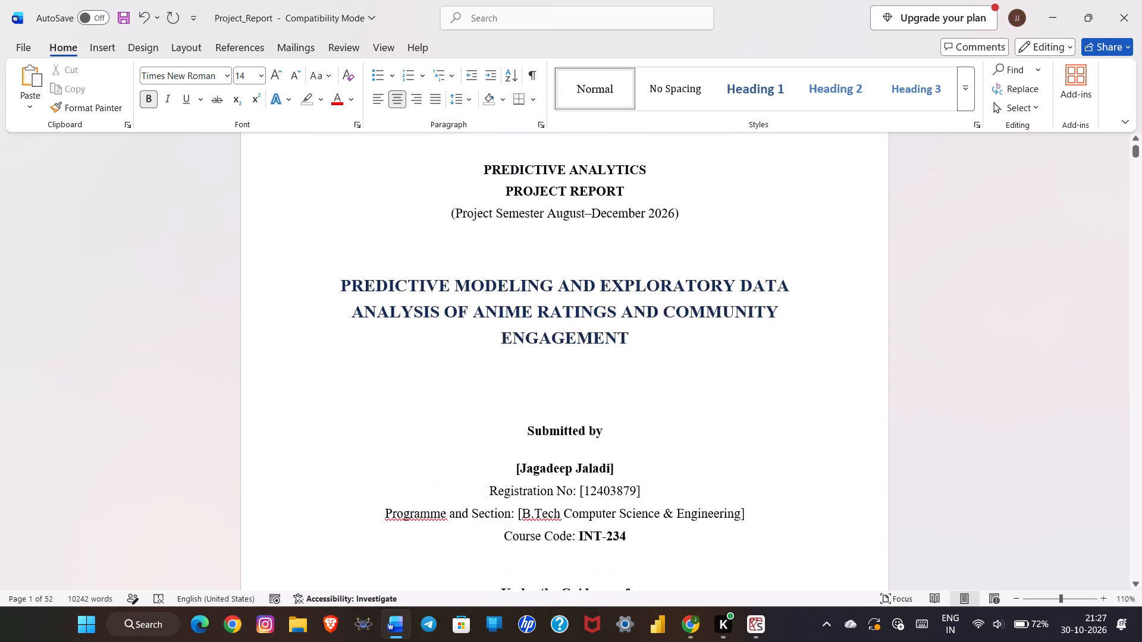
pyautogui.scroll(1, 690, 464)
pyautogui.scroll(-1, 690, 464)
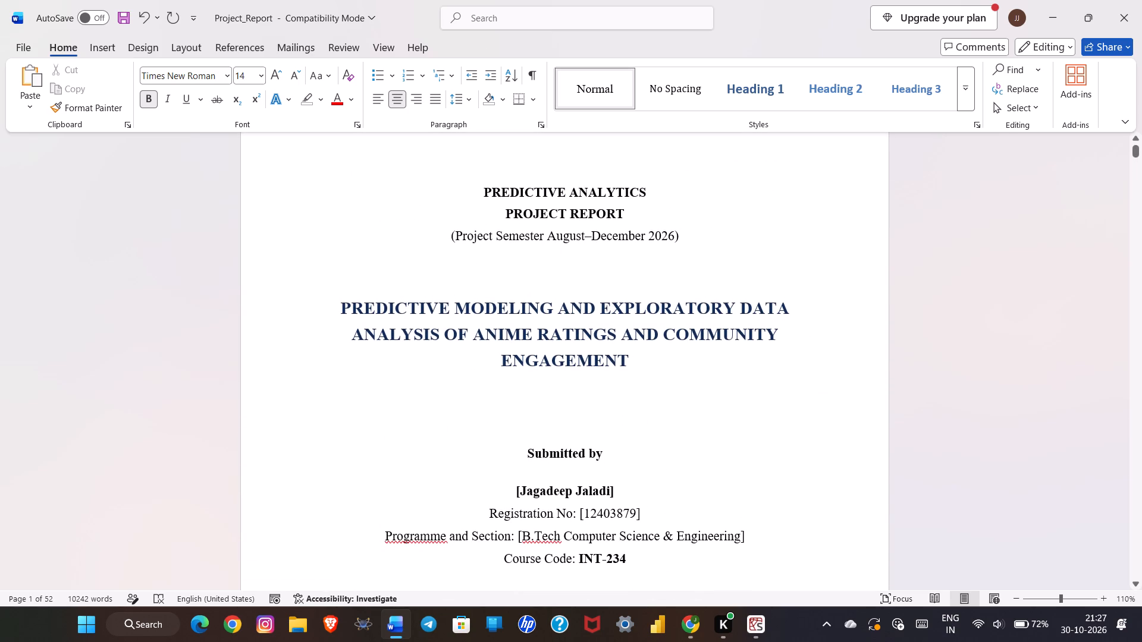
pyautogui.scroll(-4, 690, 464)
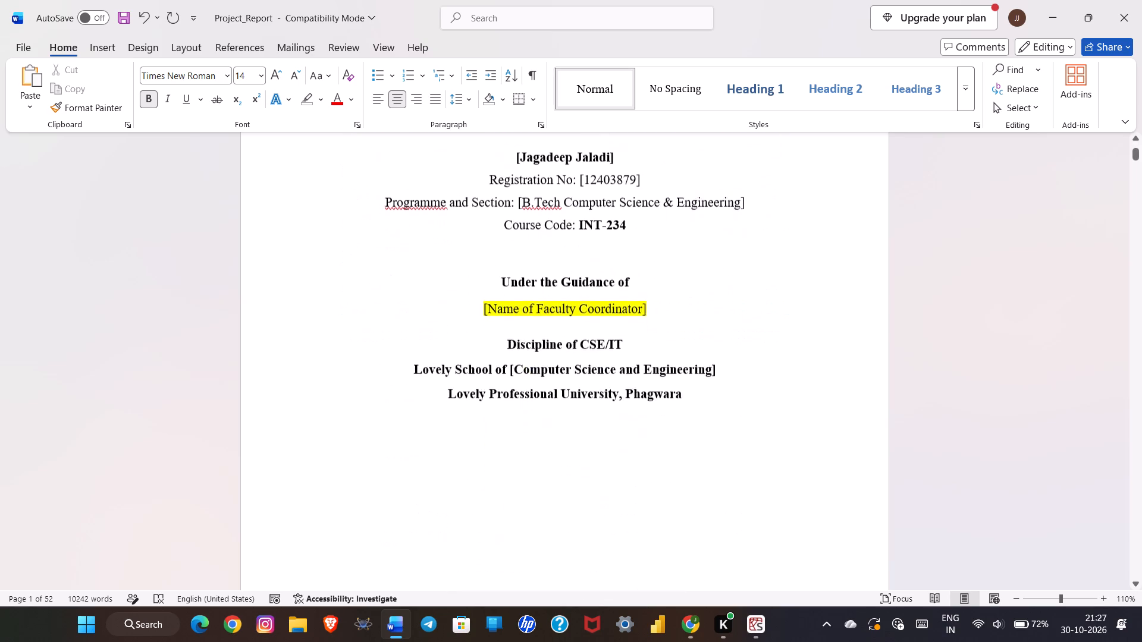
pyautogui.scroll(-3, 690, 464)
pyautogui.scroll(1, 690, 464)
pyautogui.scroll(-1, 690, 464)
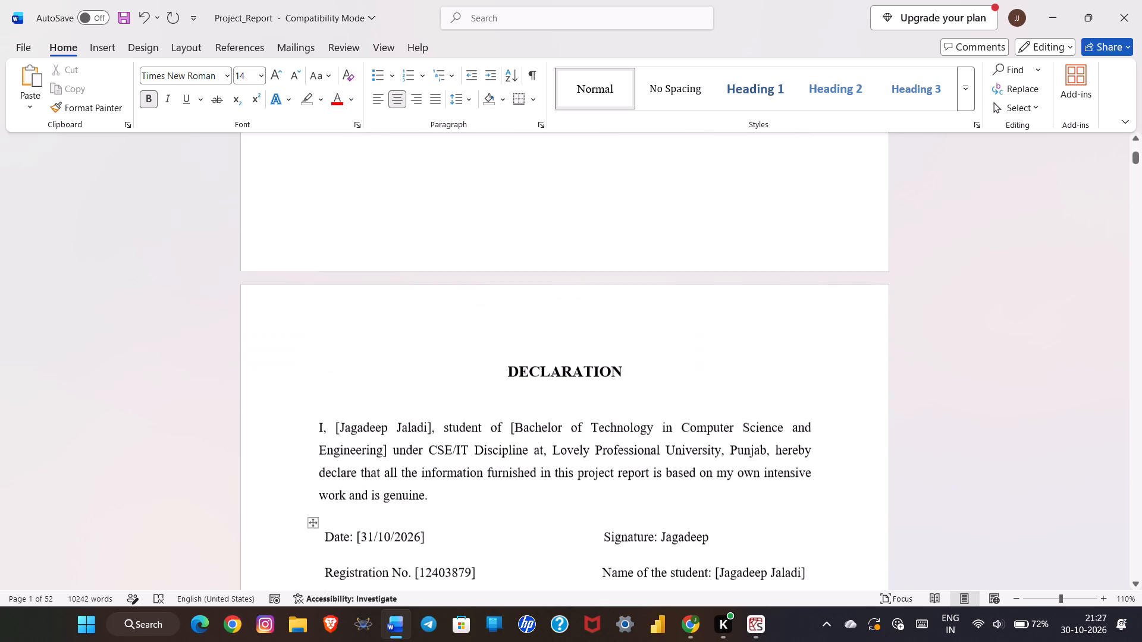
pyautogui.scroll(-6, 690, 464)
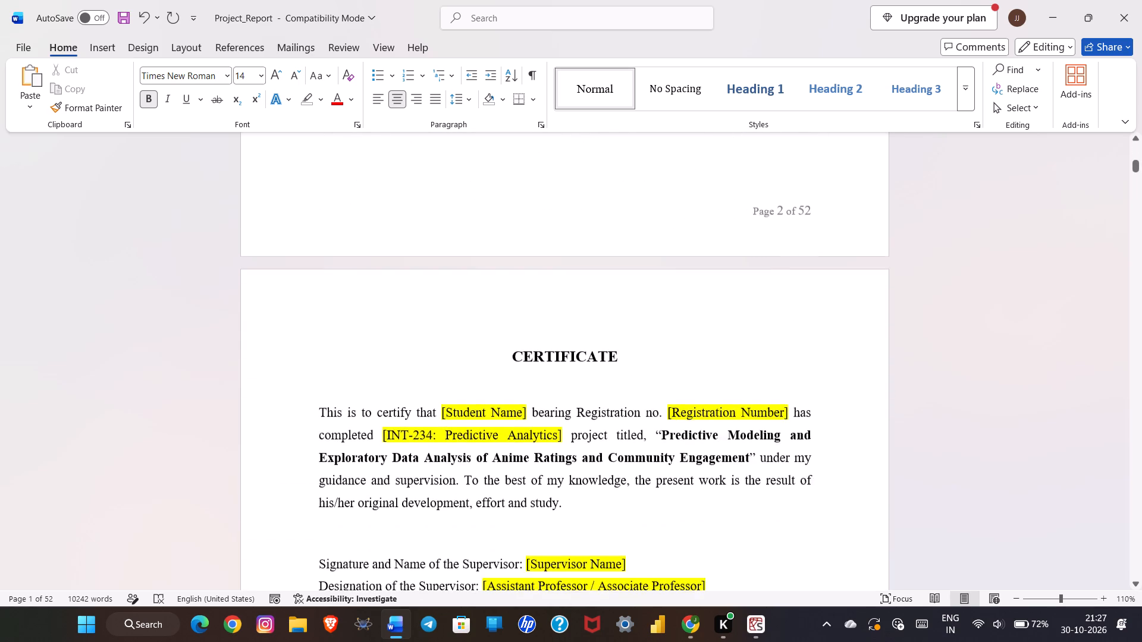
pyautogui.scroll(-5, 690, 464)
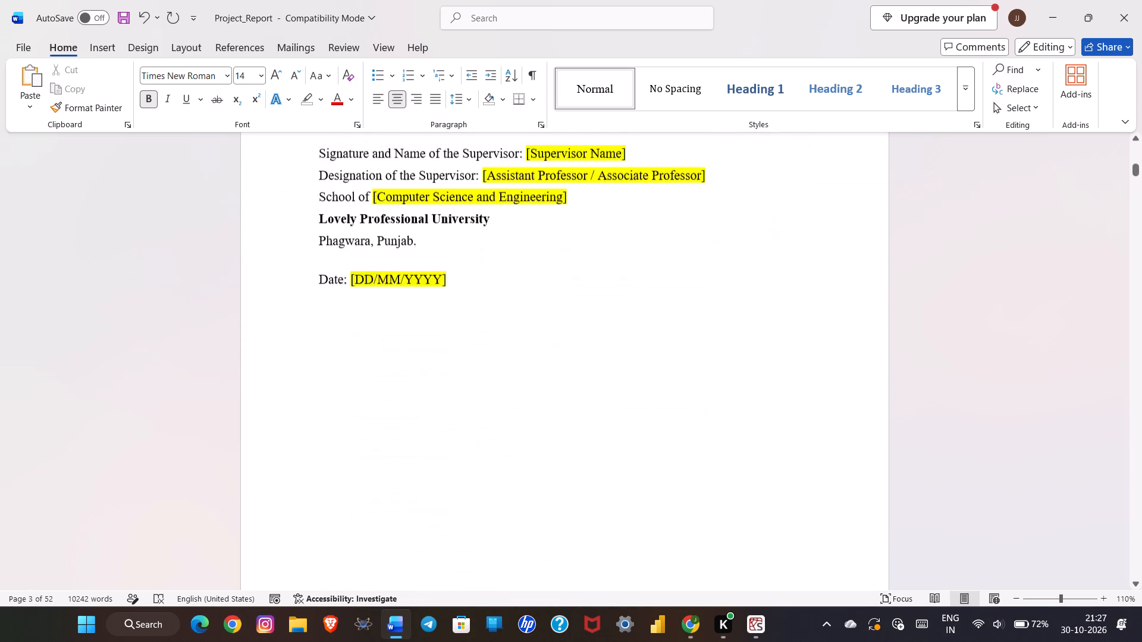
pyautogui.scroll(-2, 690, 464)
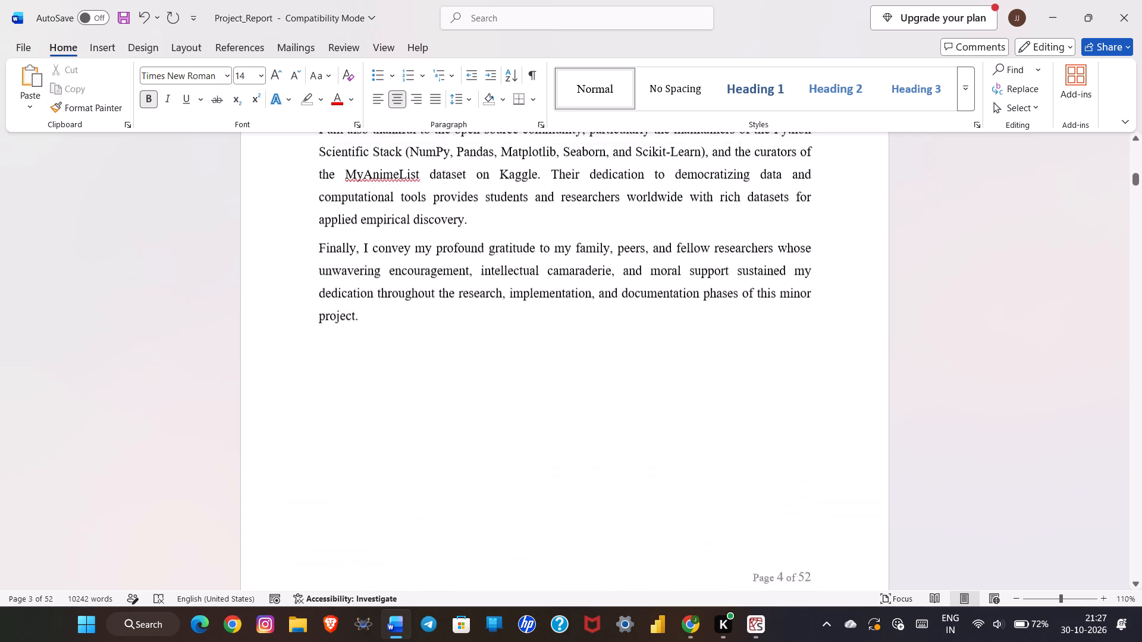
pyautogui.scroll(-1, 690, 464)
pyautogui.scroll(8, 690, 464)
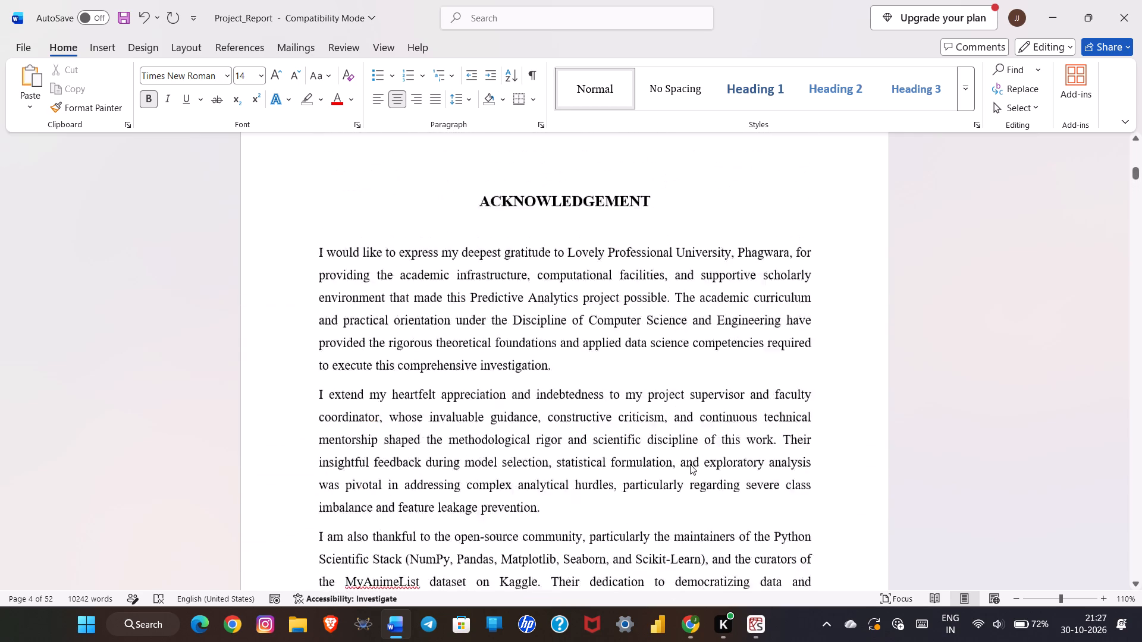
# Replace the Student Name placeholder in the Certificate's first sentence with the student's full name, keeping the square brackets.
pyautogui.scroll(2, 690, 464)
pyautogui.scroll(-1, 690, 464)
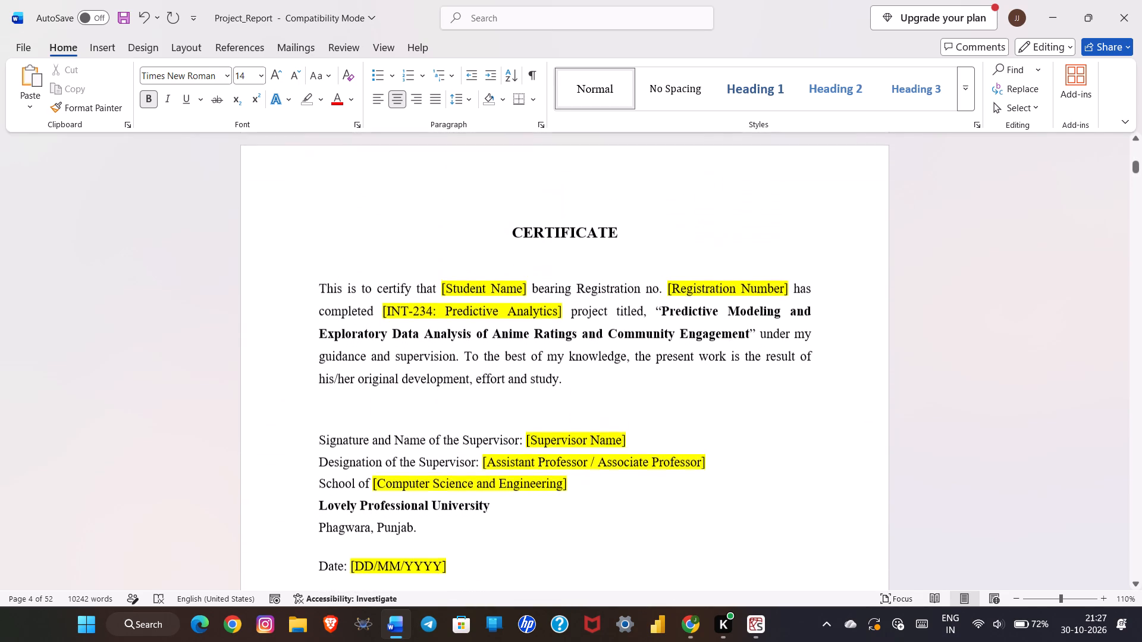
pyautogui.scroll(-1, 690, 464)
pyautogui.click(522, 282)
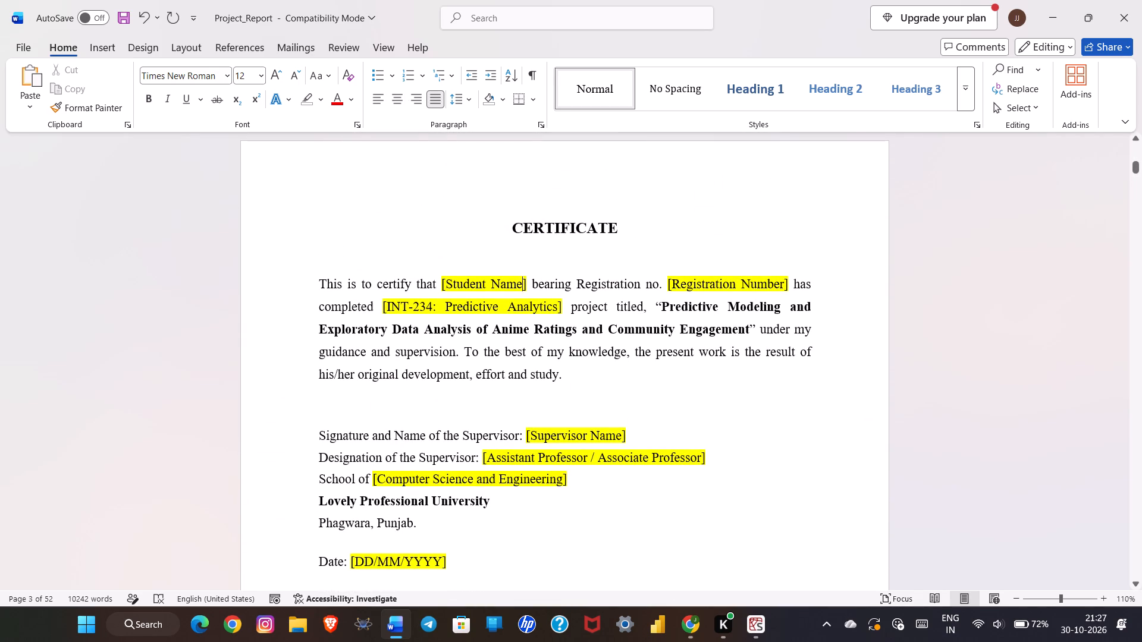
pyautogui.press('BackSpace')
pyautogui.press('BackSpace')
pyautogui.press('BackSpace')
pyautogui.press('BackSpace')
pyautogui.press('BackSpace')
pyautogui.press('BackSpace')
pyautogui.press('BackSpace')
pyautogui.press('BackSpace')
pyautogui.press('BackSpace')
pyautogui.press('BackSpace')
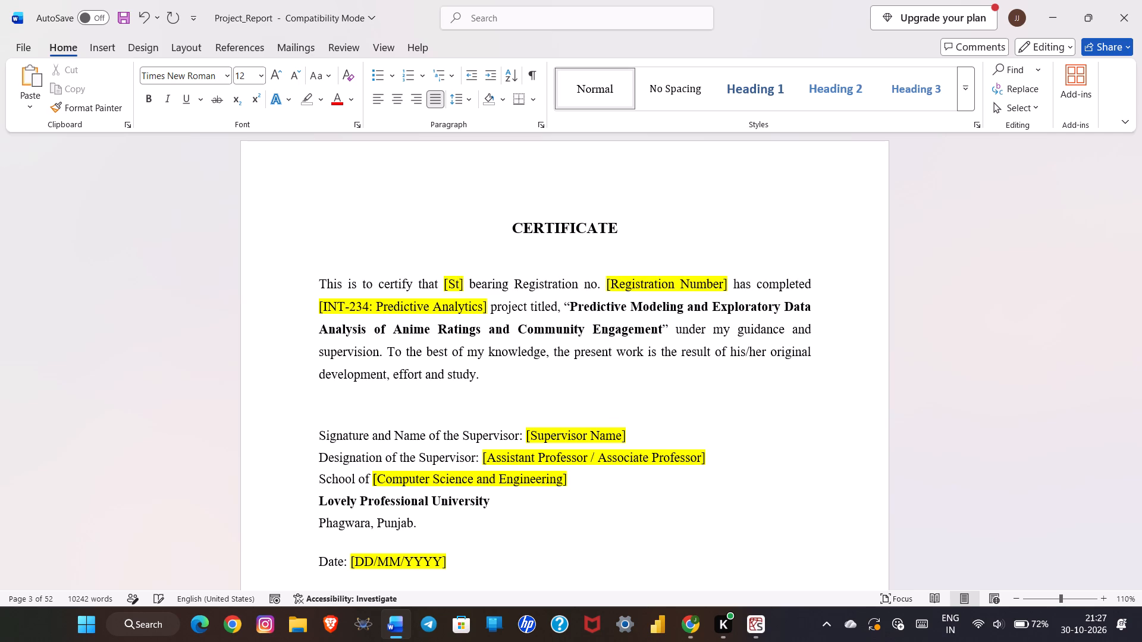
pyautogui.press('BackSpace')
pyautogui.press('BackSpace')
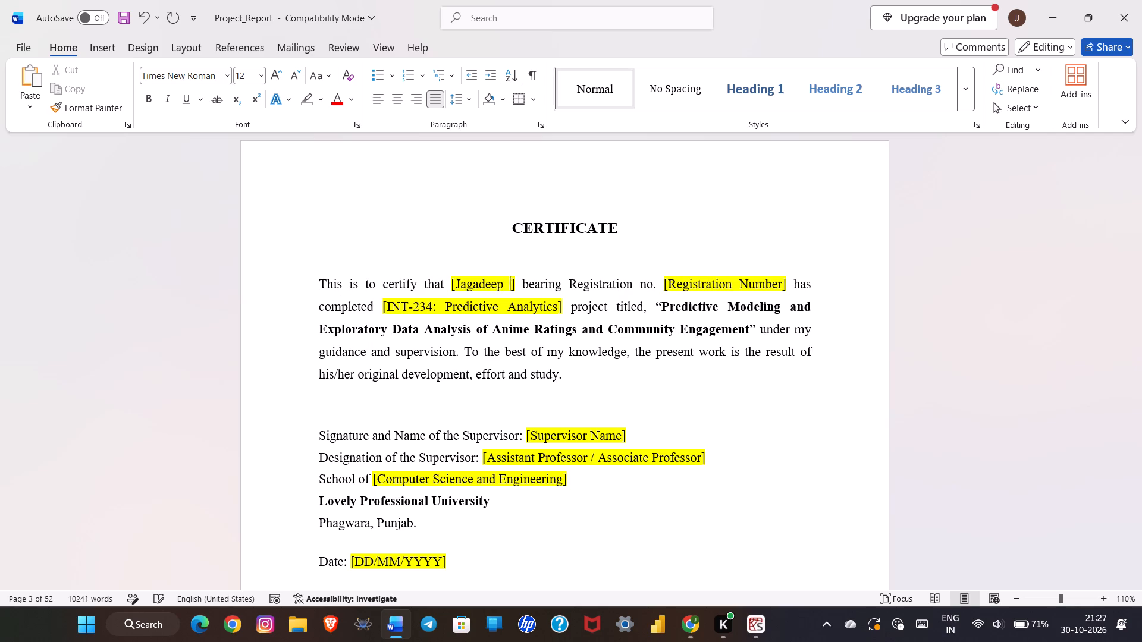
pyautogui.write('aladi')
# Replace the Registration Number placeholder in the Certificate with the student's registration number, keeping the square brackets.
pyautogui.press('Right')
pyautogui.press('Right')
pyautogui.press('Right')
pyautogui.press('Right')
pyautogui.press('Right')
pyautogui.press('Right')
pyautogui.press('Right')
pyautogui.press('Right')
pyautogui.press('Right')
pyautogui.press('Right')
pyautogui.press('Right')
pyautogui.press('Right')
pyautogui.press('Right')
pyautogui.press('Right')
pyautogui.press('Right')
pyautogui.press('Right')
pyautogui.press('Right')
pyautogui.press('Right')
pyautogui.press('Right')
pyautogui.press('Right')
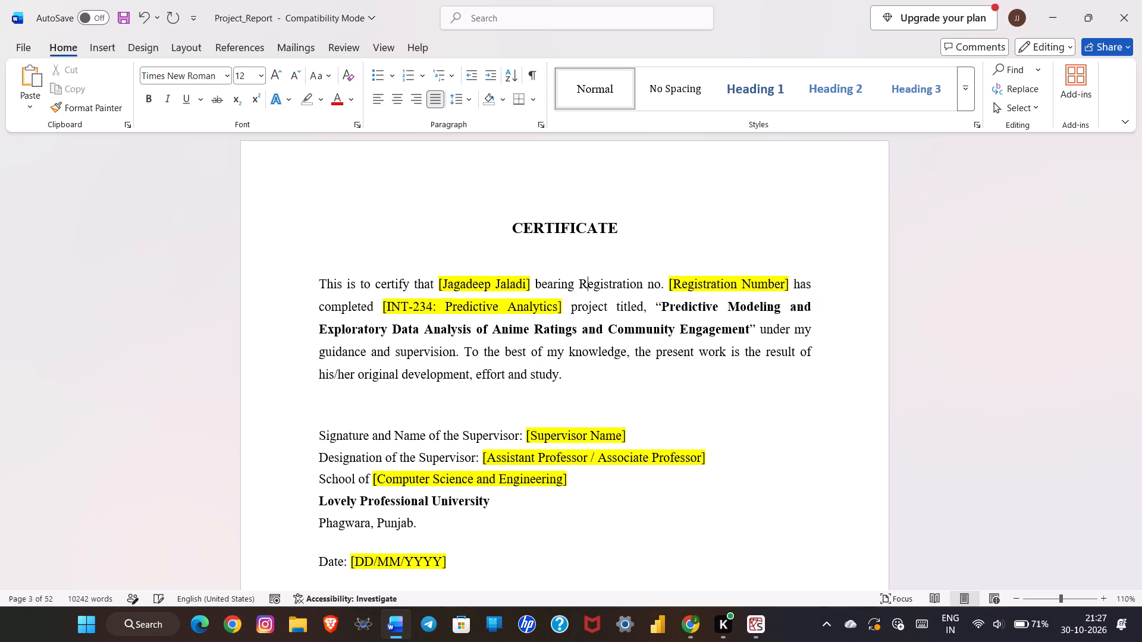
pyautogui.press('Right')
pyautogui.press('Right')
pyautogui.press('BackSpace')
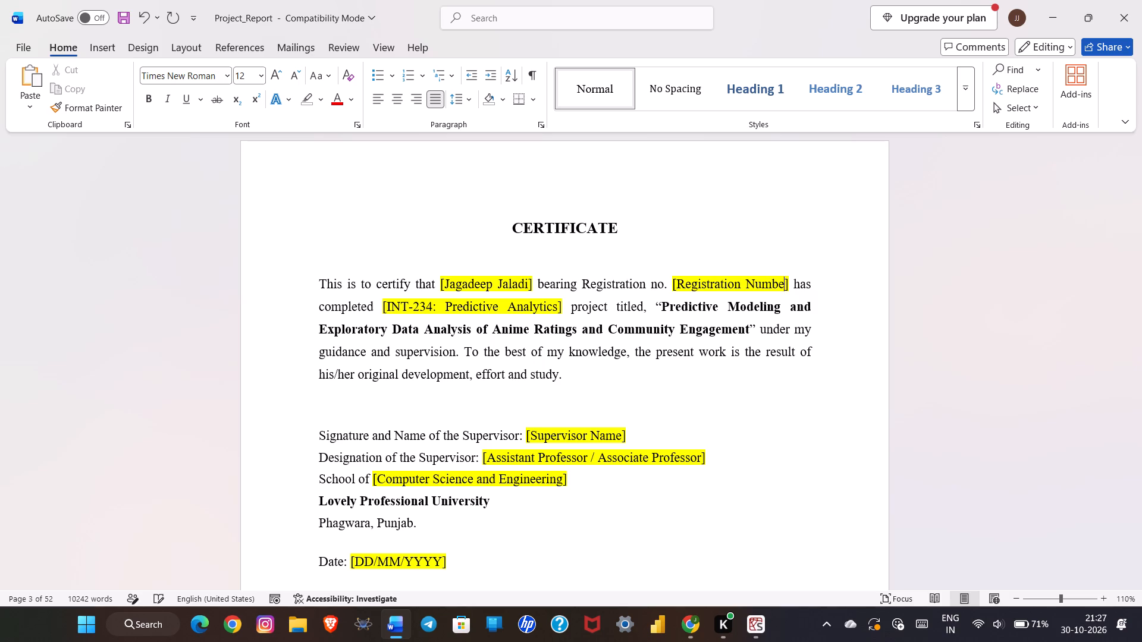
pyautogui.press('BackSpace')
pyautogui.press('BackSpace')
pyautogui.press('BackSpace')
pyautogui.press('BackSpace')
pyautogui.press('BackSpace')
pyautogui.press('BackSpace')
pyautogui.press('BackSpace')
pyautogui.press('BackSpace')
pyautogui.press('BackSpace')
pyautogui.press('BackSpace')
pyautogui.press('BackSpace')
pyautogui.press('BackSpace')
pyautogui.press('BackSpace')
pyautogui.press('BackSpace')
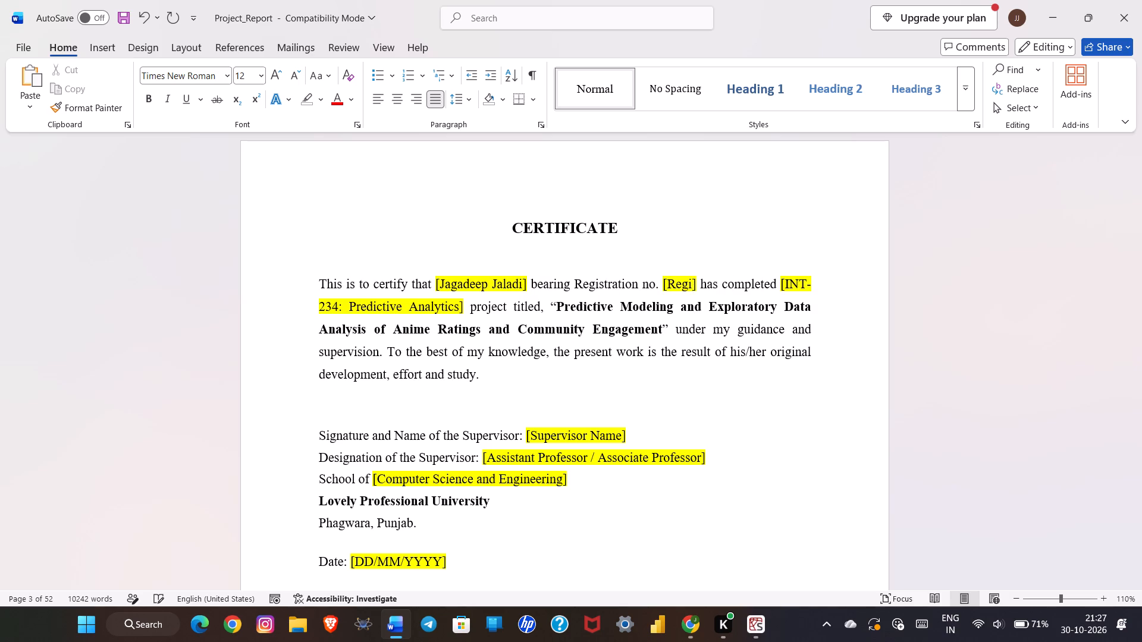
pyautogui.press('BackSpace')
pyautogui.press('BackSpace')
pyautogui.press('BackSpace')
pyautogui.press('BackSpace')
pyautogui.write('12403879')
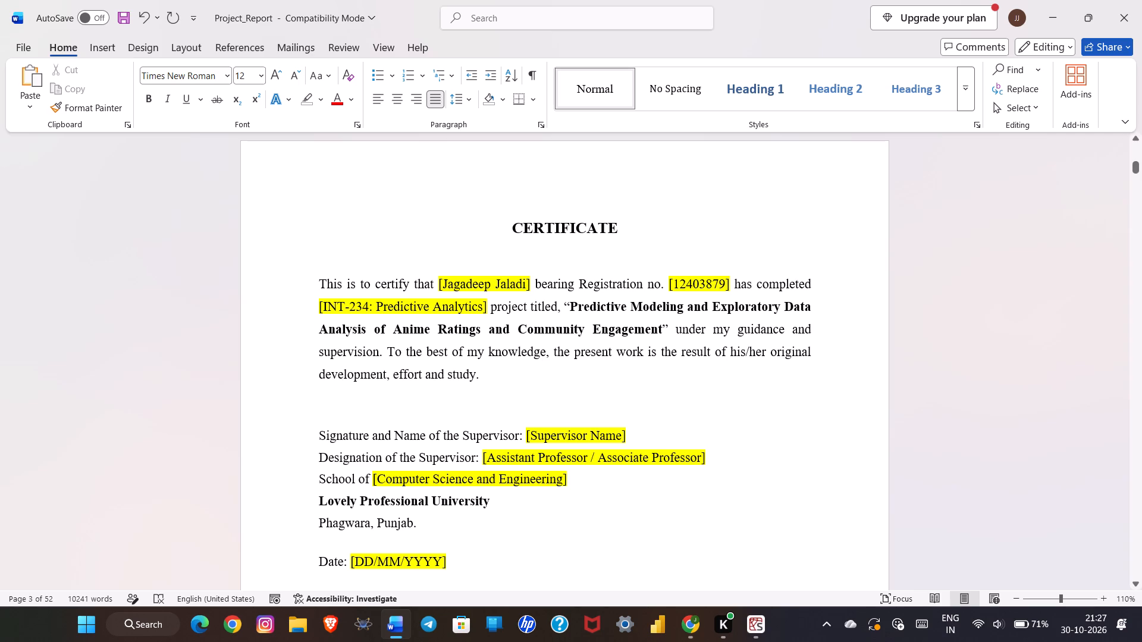
# Remove the yellow highlight from the bracketed student name, registration number and INT-234 course title in the Certificate's opening paragraph.
pyautogui.moveTo(438, 277); pyautogui.dragTo(446, 275)
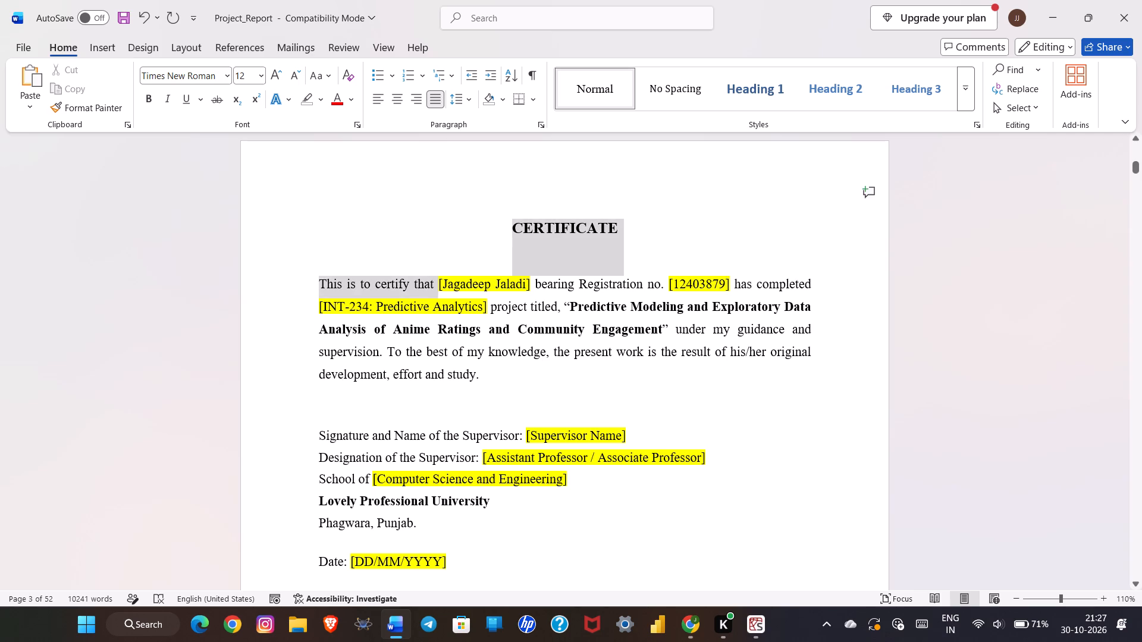
pyautogui.moveTo(446, 275); pyautogui.dragTo(527, 286)
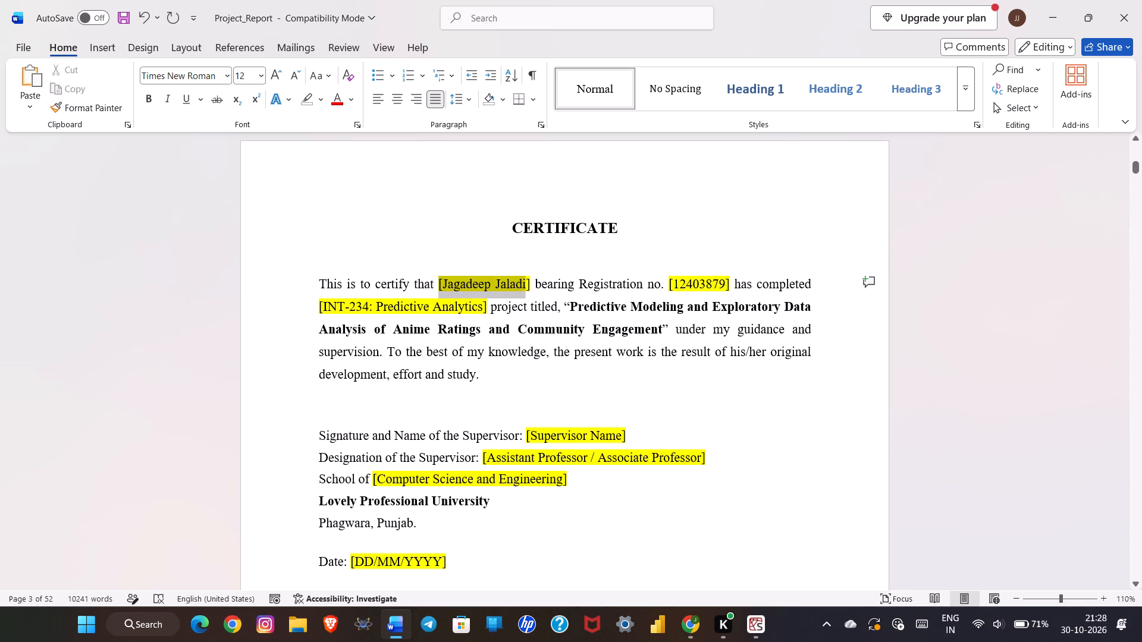
pyautogui.moveTo(527, 286); pyautogui.dragTo(529, 286)
pyautogui.click(595, 261)
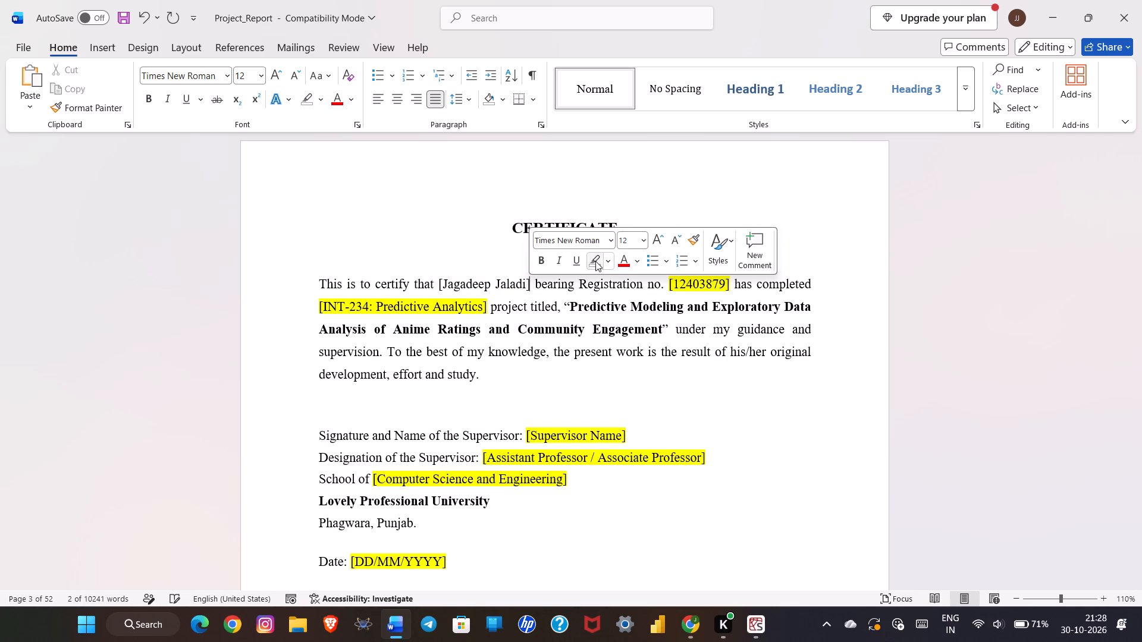
pyautogui.moveTo(667, 284); pyautogui.dragTo(717, 284)
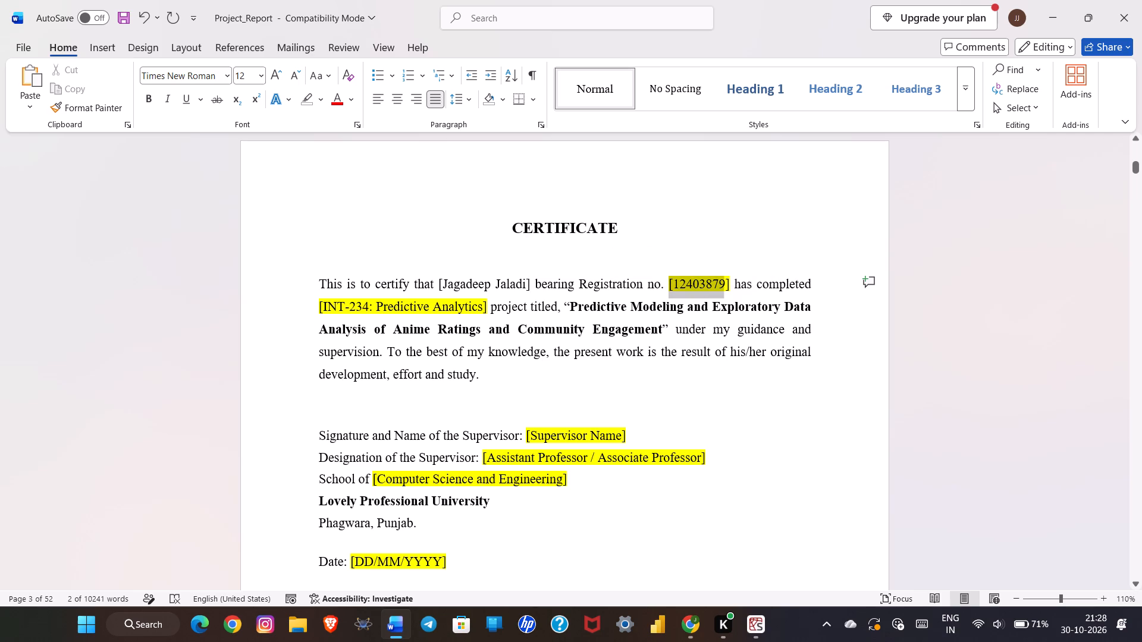
pyautogui.moveTo(717, 284); pyautogui.dragTo(730, 285)
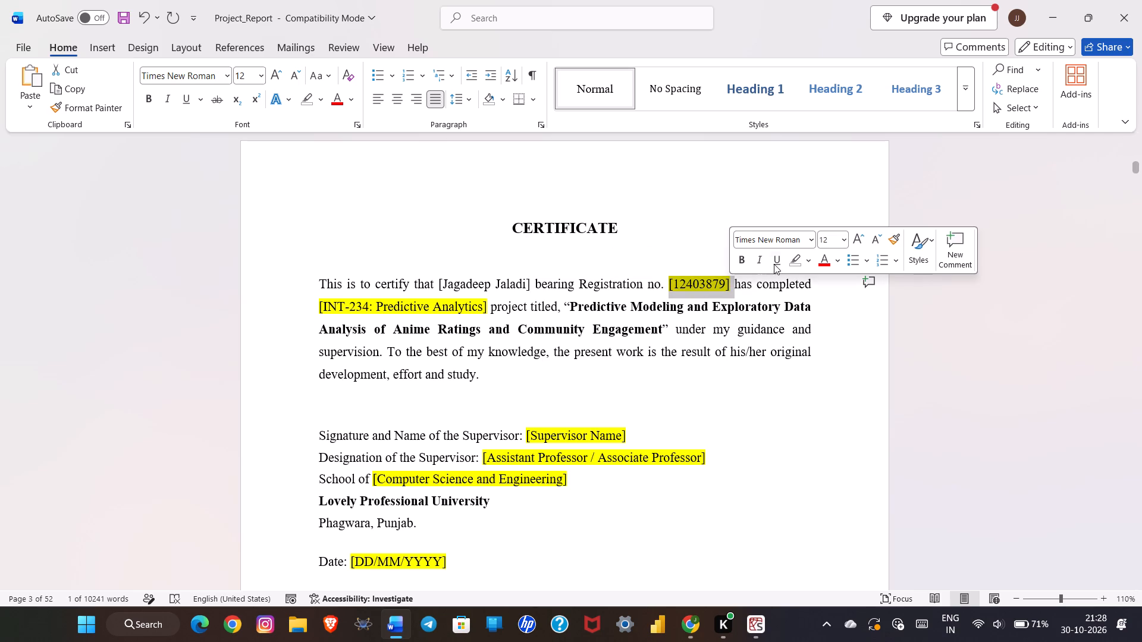
pyautogui.click(792, 262)
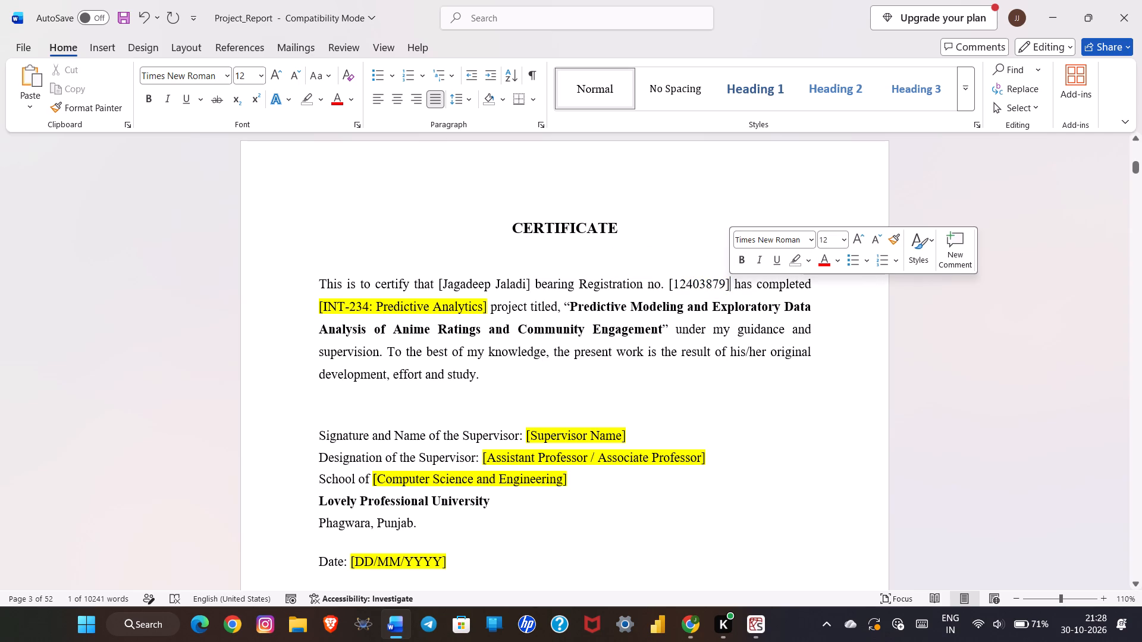
pyautogui.moveTo(318, 309); pyautogui.dragTo(476, 311)
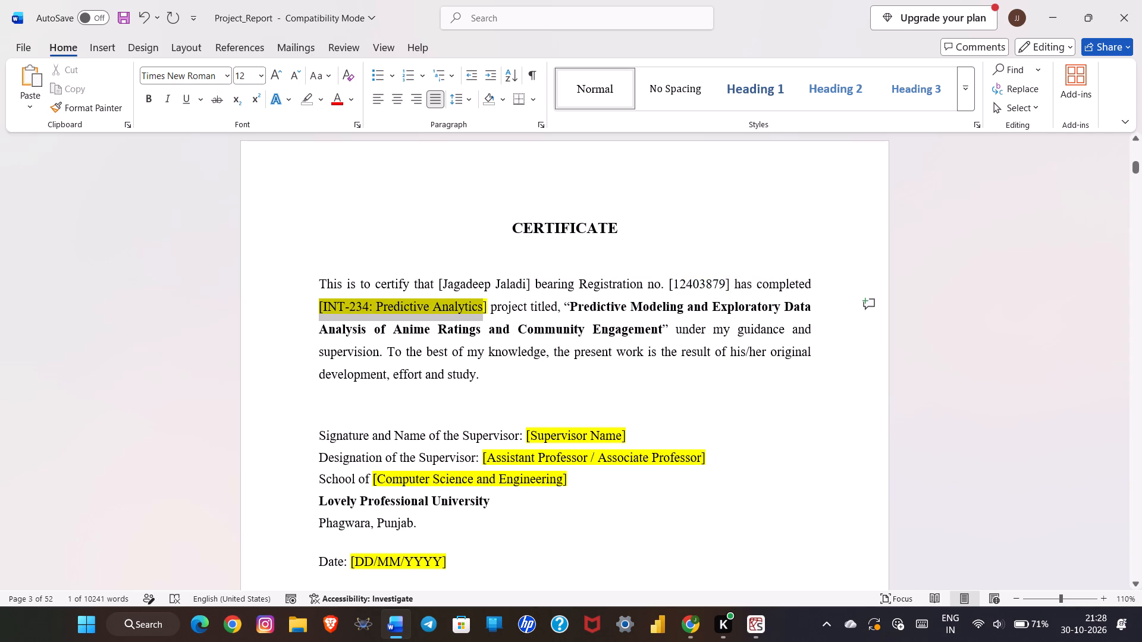
pyautogui.moveTo(476, 311); pyautogui.dragTo(486, 312)
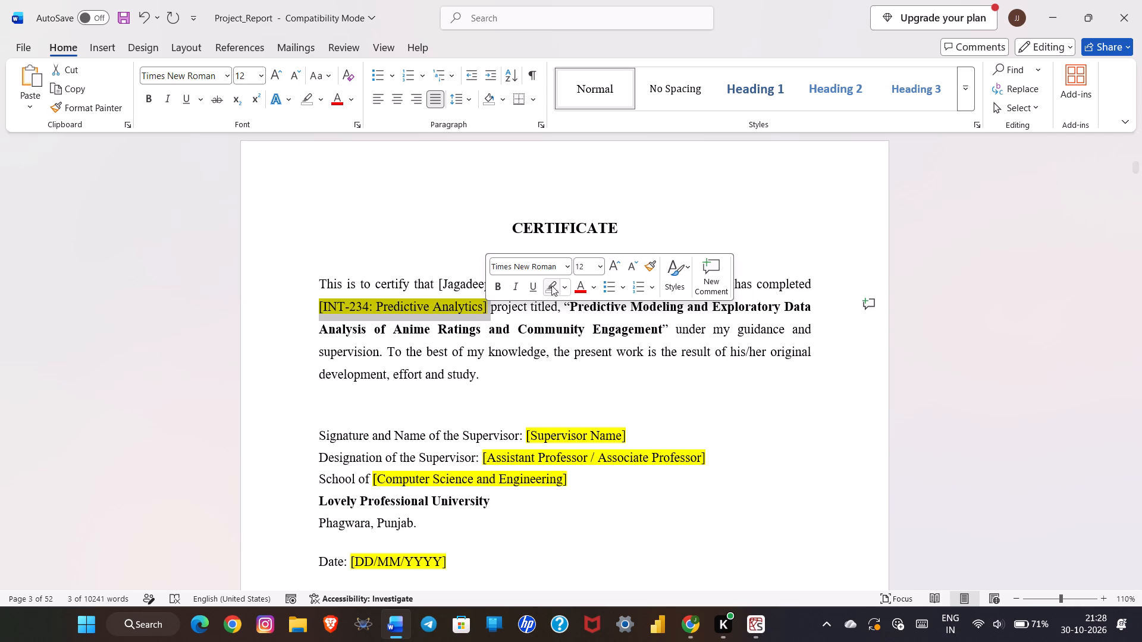
pyautogui.click(554, 285)
pyautogui.click(585, 479)
# Remove the yellow highlight from [Computer Science and Engineering] in the Certificate's School line.
pyautogui.scroll(-1, 585, 479)
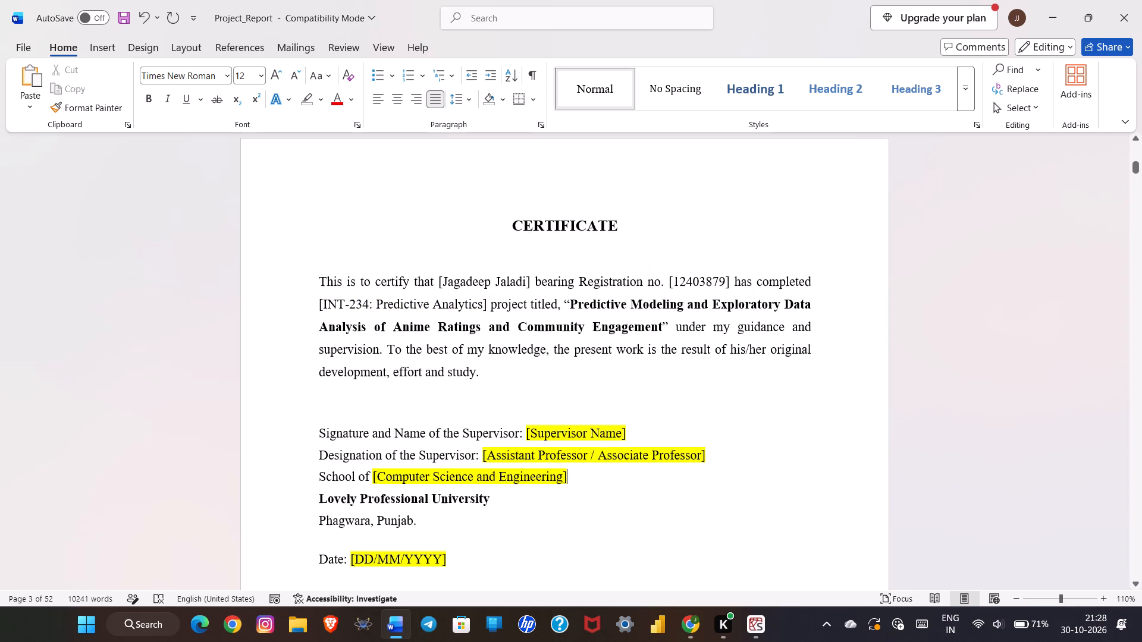
pyautogui.scroll(-1, 585, 479)
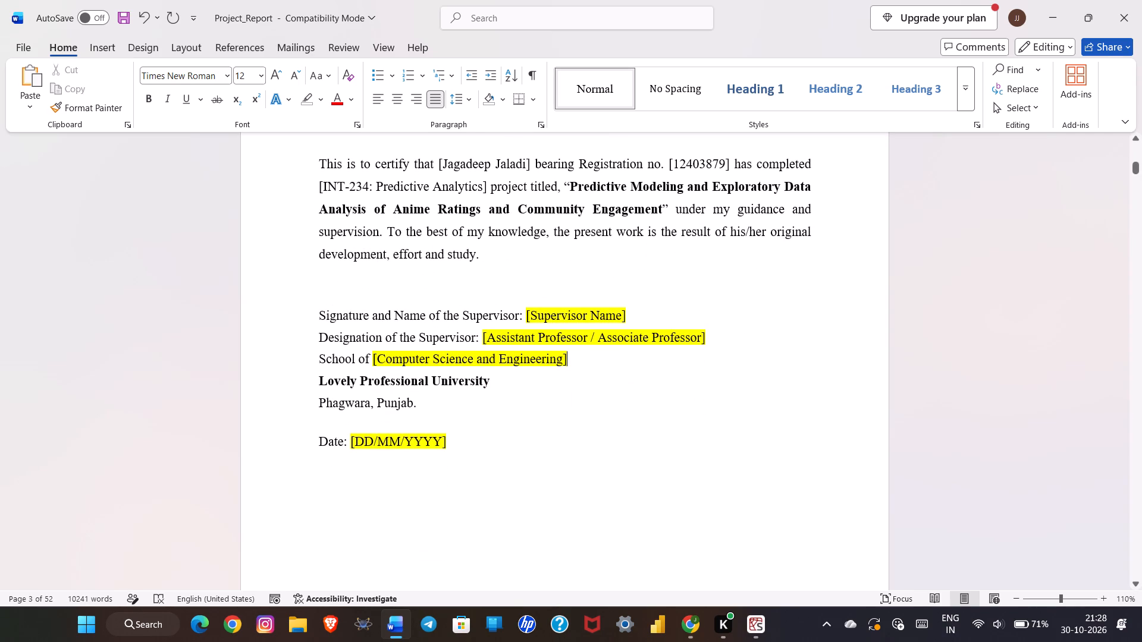
pyautogui.moveTo(372, 358); pyautogui.dragTo(569, 364)
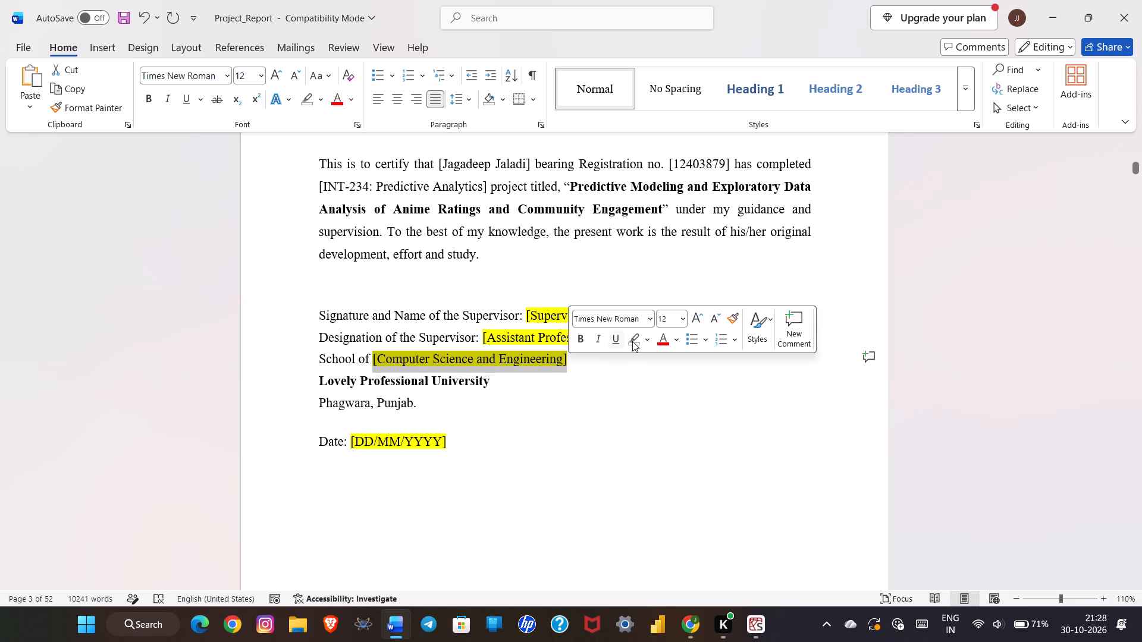
pyautogui.click(637, 342)
pyautogui.click(571, 439)
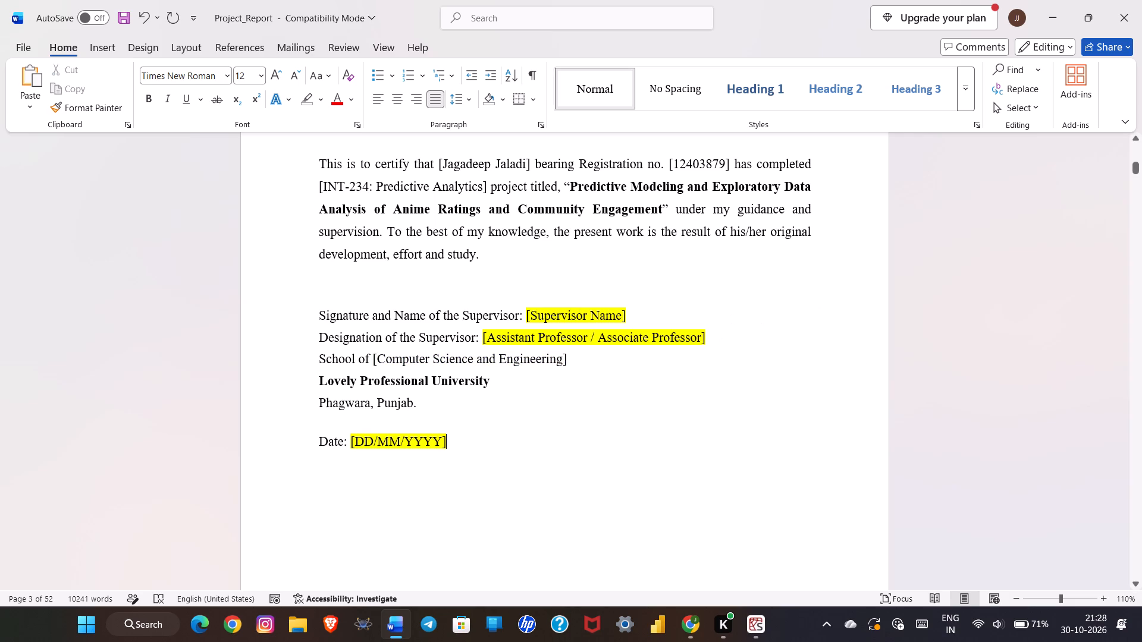
# Replace the Certificate's DD/MM/YYYY date placeholder with 31/10/2026, keeping the square brackets and slashes.
pyautogui.scroll(-2, 571, 439)
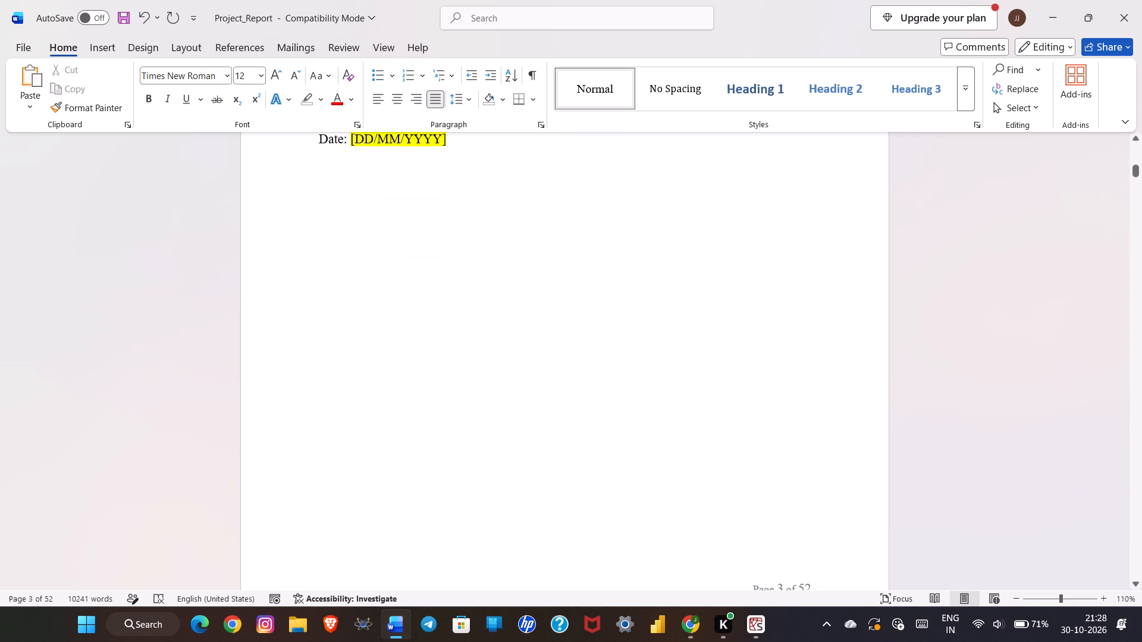
pyautogui.scroll(-1, 571, 439)
pyautogui.scroll(3, 571, 439)
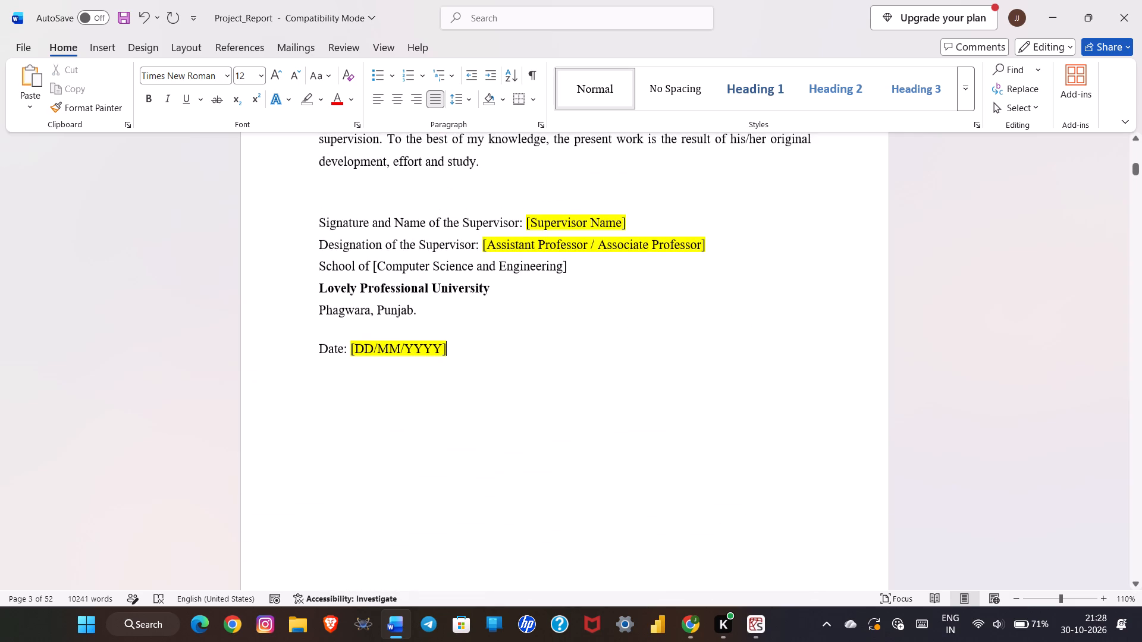
pyautogui.click(440, 353)
pyautogui.press('BackSpace')
pyautogui.press('BackSpace')
pyautogui.press('BackSpace')
pyautogui.press('BackSpace')
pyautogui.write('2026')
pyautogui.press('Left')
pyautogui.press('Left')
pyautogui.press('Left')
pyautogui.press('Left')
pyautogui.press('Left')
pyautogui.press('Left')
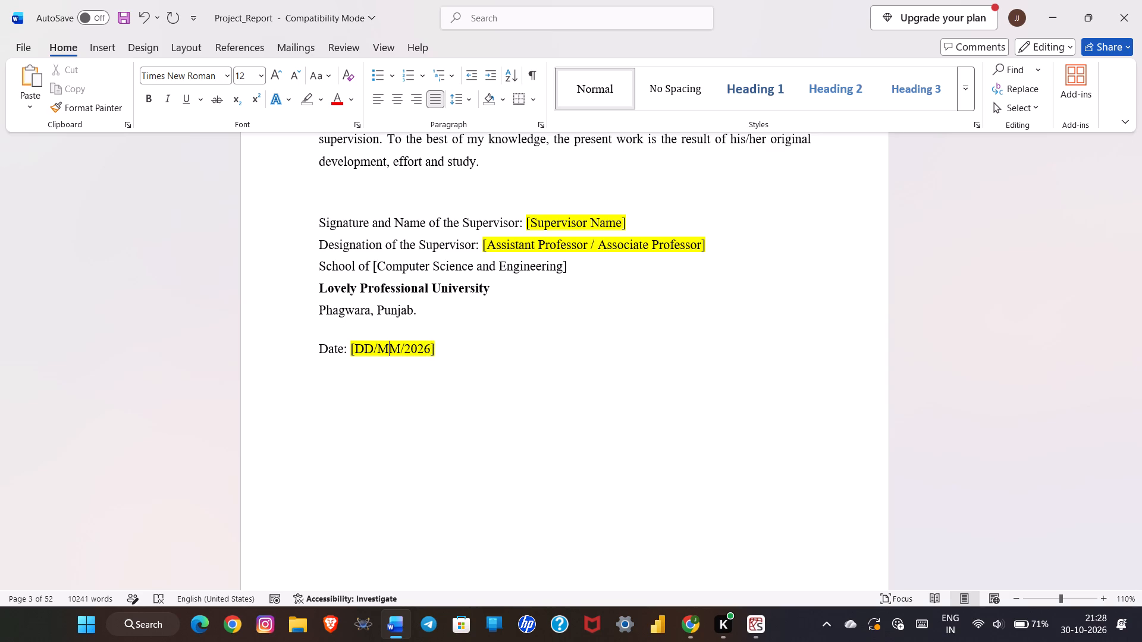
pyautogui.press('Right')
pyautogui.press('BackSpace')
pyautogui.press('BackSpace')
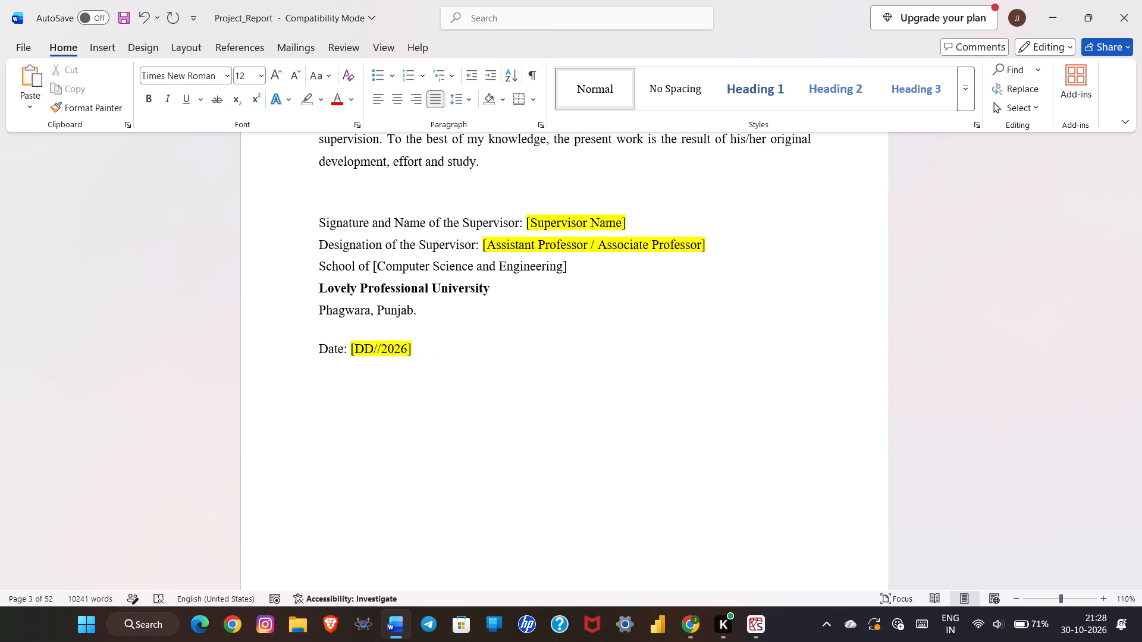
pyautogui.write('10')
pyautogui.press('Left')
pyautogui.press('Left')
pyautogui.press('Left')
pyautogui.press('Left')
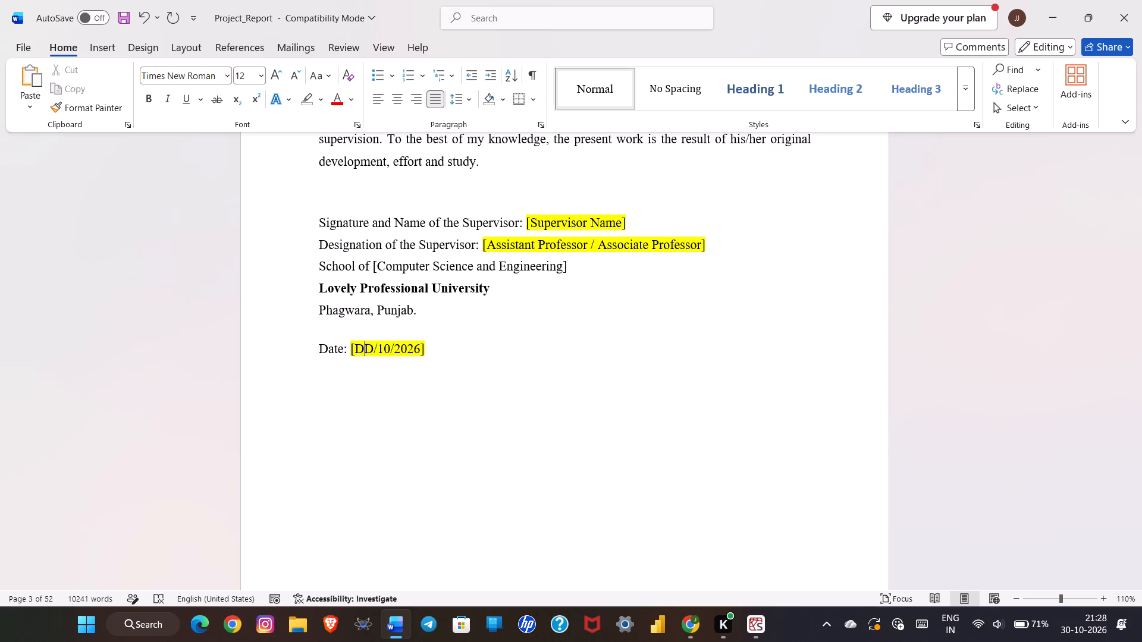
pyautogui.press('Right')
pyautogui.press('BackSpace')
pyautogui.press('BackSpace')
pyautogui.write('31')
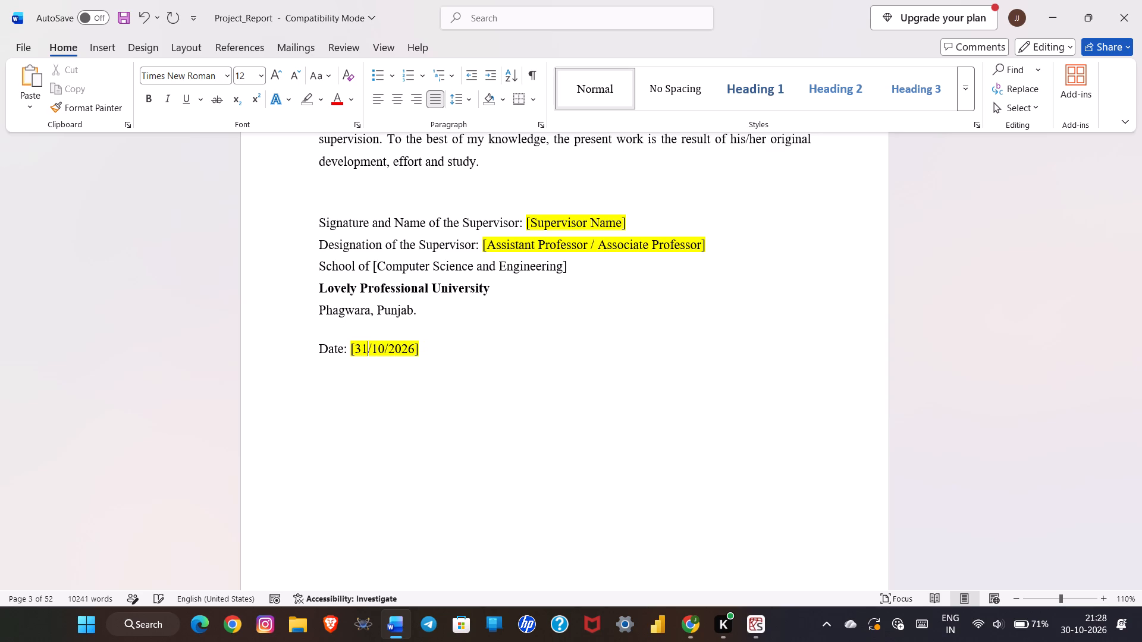
pyautogui.scroll(1, 478, 361)
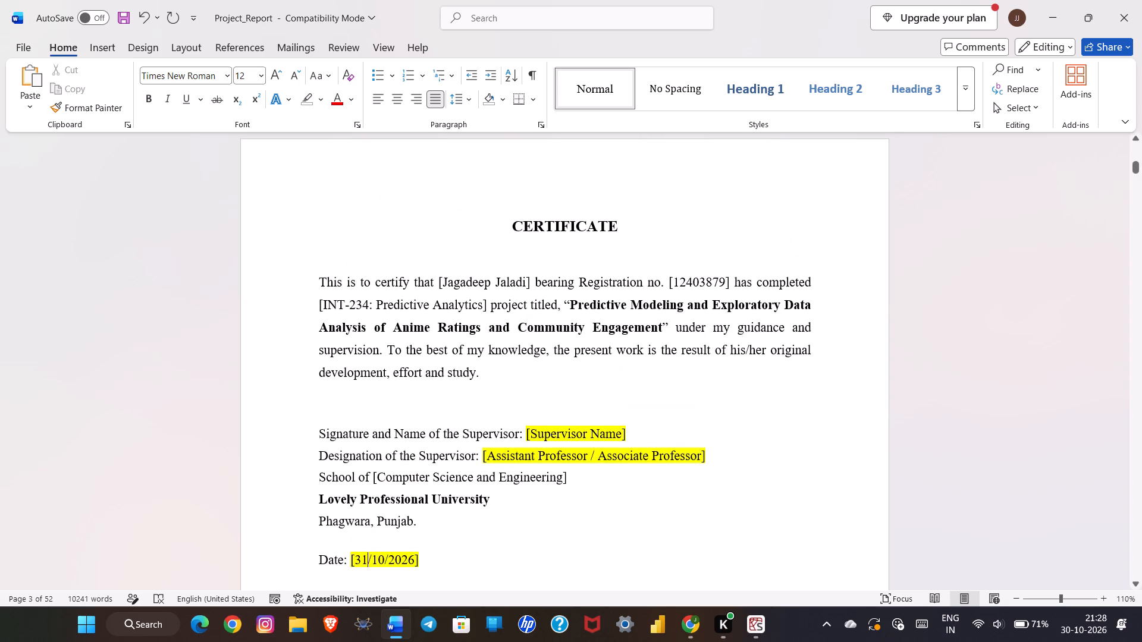
pyautogui.scroll(-1, 381, 454)
pyautogui.moveTo(349, 435); pyautogui.dragTo(423, 433)
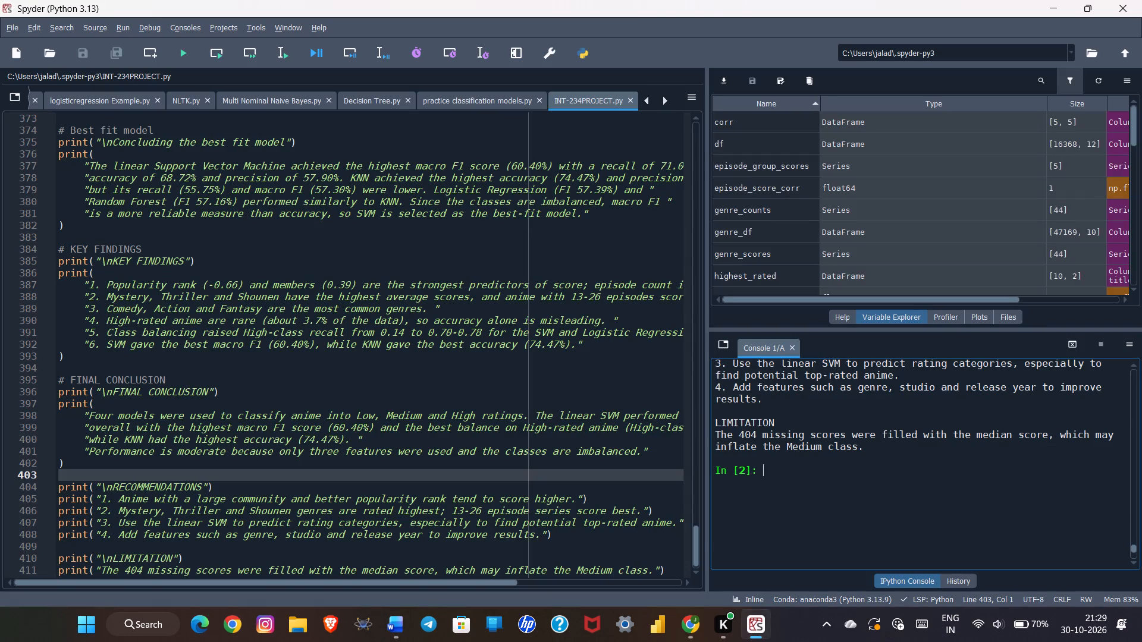
pyautogui.scroll(14, 806, 392)
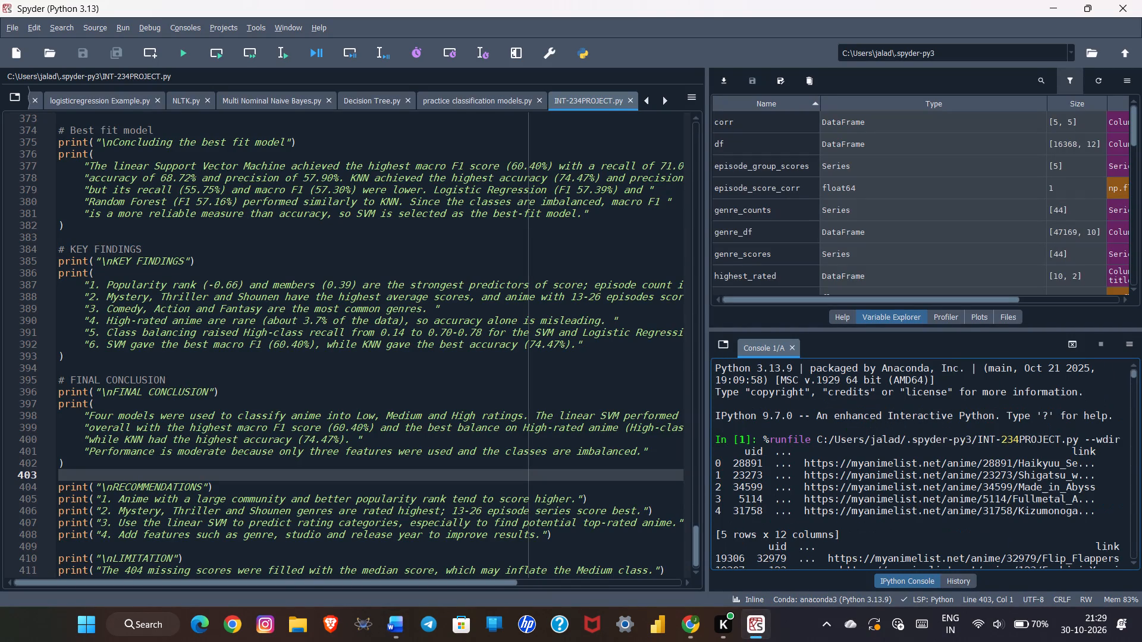
pyautogui.scroll(1, 806, 392)
pyautogui.scroll(-3, 806, 392)
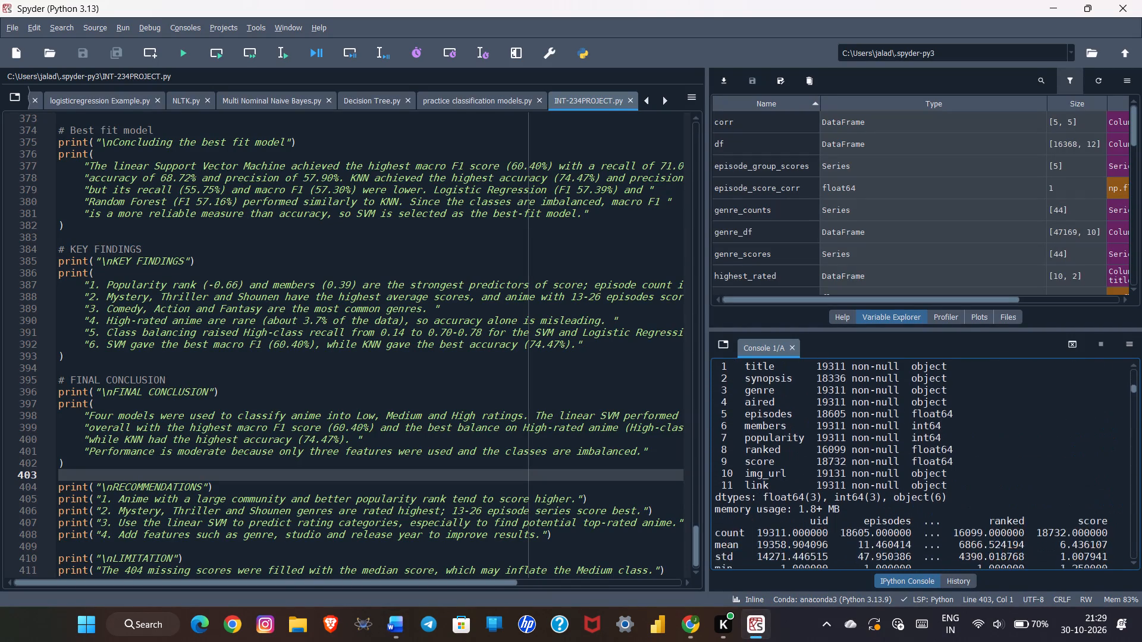
pyautogui.scroll(-3, 806, 392)
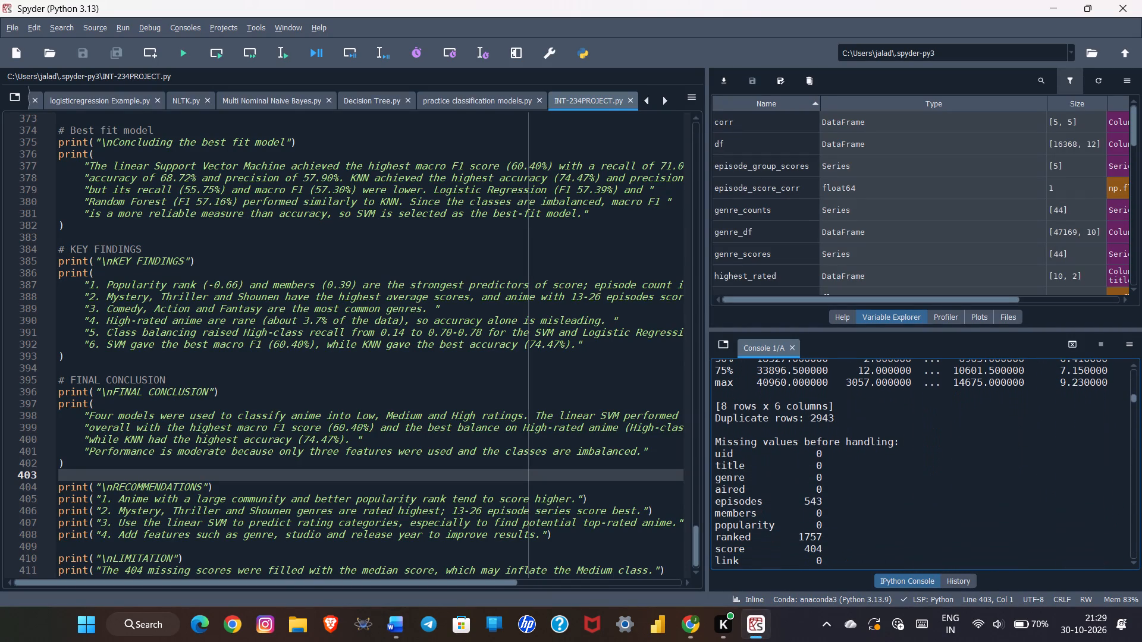
pyautogui.scroll(-3, 805, 385)
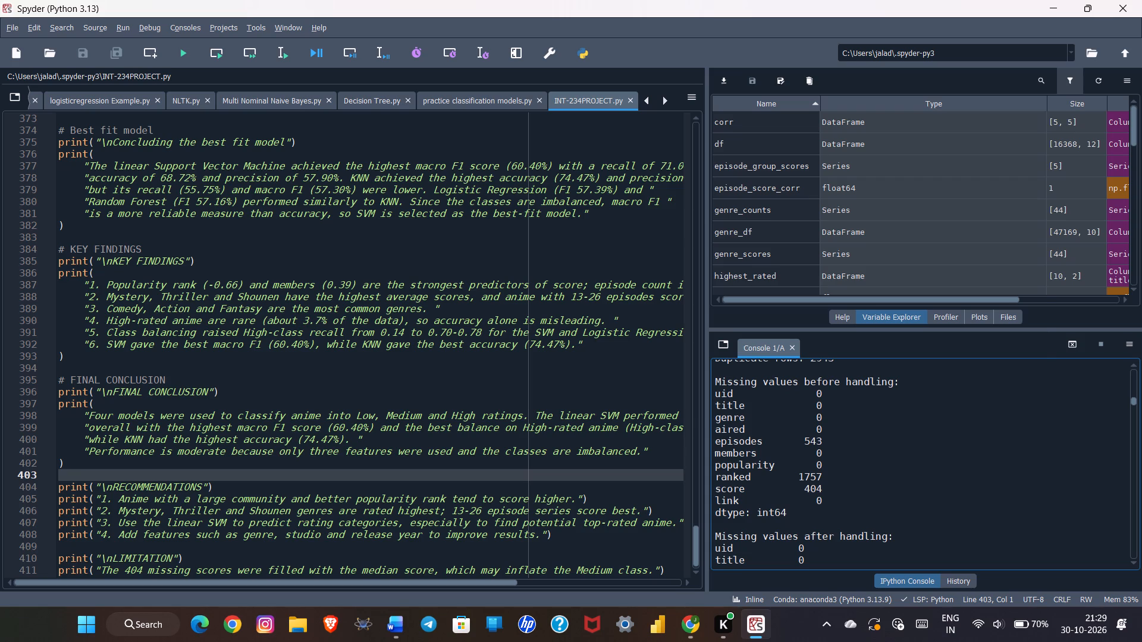
# Return to the Word report's cover page and replace the text inside the faculty coordinator brackets with the coordinator's name, prefixed "Dr.".
pyautogui.scroll(8, 839, 347)
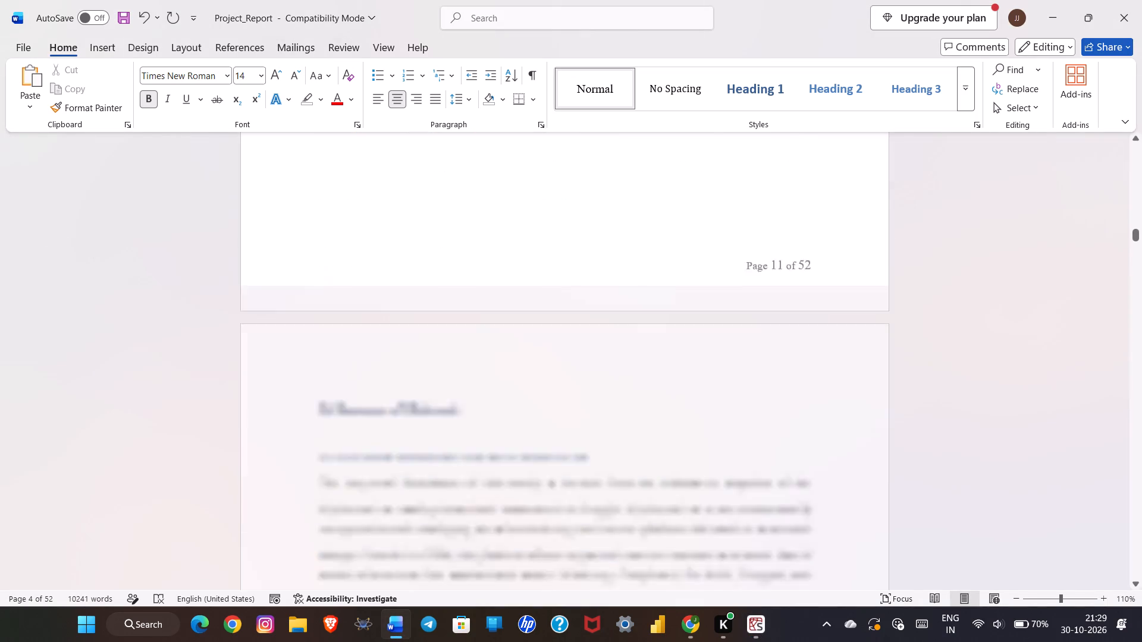
pyautogui.scroll(20, 839, 347)
pyautogui.scroll(10, 839, 347)
pyautogui.scroll(-3, 725, 436)
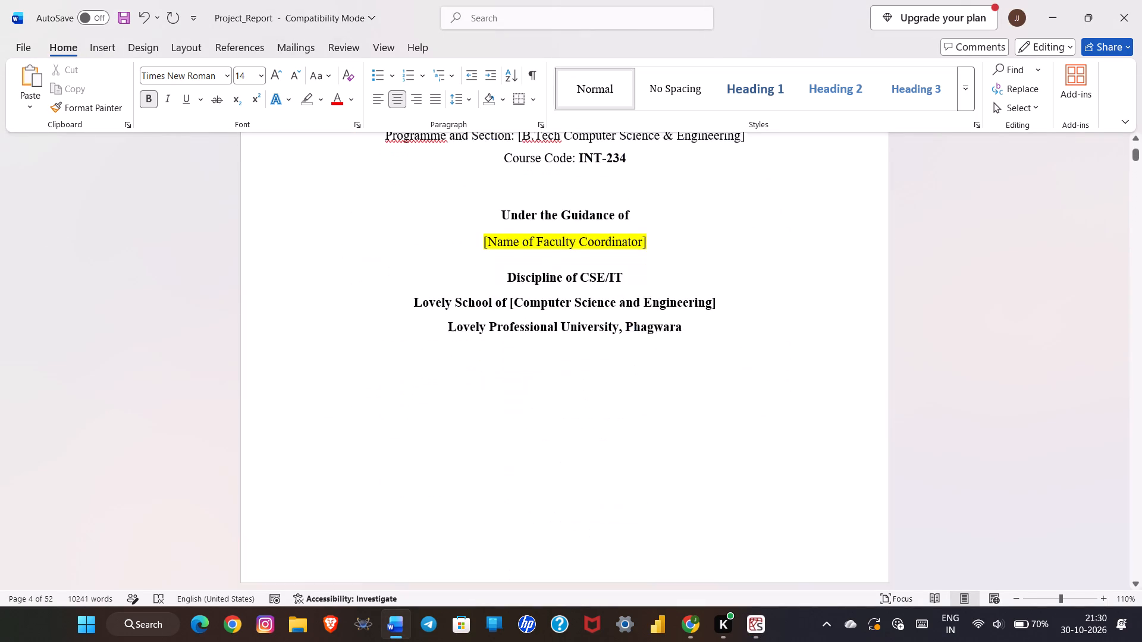
pyautogui.click(639, 223)
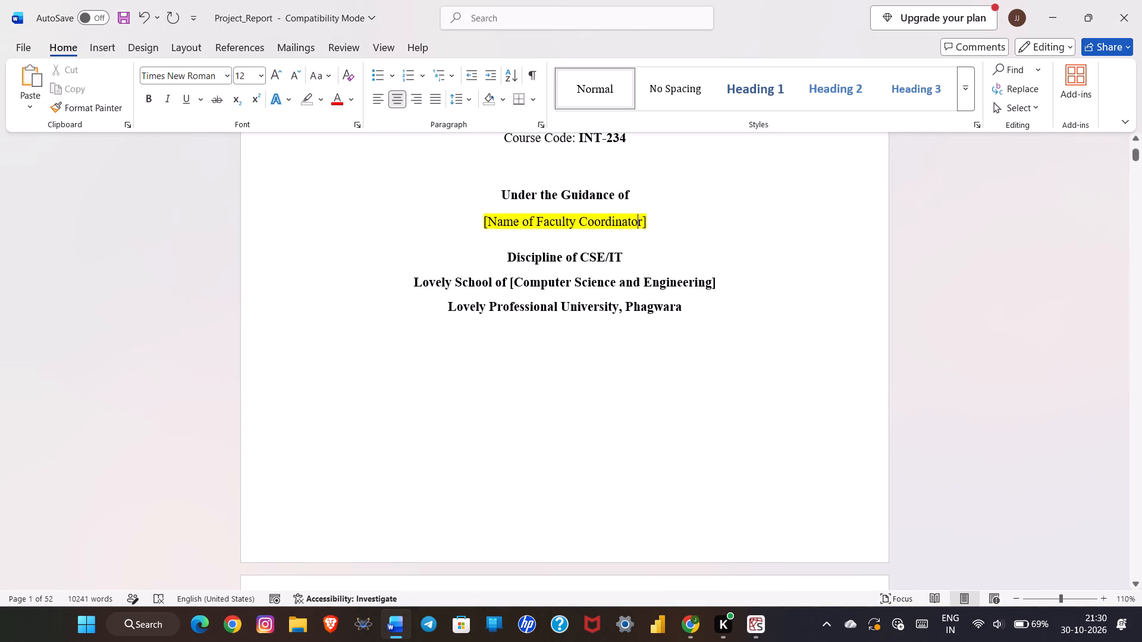
pyautogui.press('Right')
pyautogui.press('BackSpace')
pyautogui.press('BackSpace')
pyautogui.press('BackSpace')
pyautogui.press('BackSpace')
pyautogui.press('BackSpace')
pyautogui.press('BackSpace')
pyautogui.press('BackSpace')
pyautogui.press('BackSpace')
pyautogui.press('BackSpace')
pyautogui.press('BackSpace')
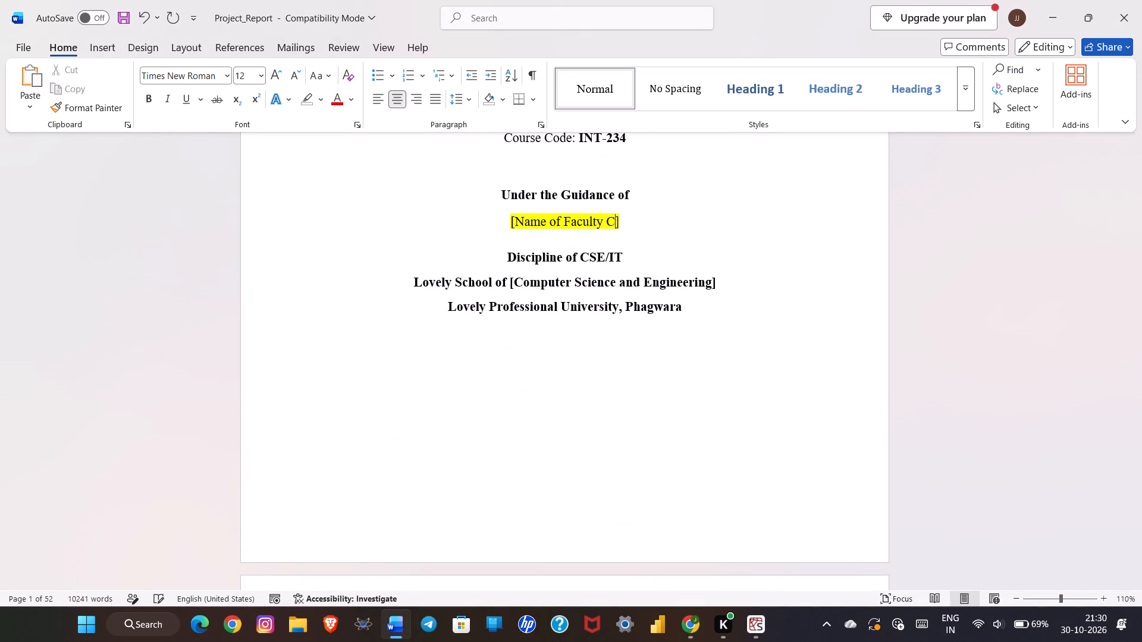
pyautogui.press('BackSpace')
pyautogui.press('BackSpace')
pyautogui.press('BackSpace')
pyautogui.press('BackSpace')
pyautogui.press('BackSpace')
pyautogui.press('BackSpace')
pyautogui.press('BackSpace')
pyautogui.press('BackSpace')
pyautogui.press('BackSpace')
pyautogui.press('BackSpace')
pyautogui.press('BackSpace')
pyautogui.press('BackSpace')
pyautogui.press('BackSpace')
pyautogui.press('BackSpace')
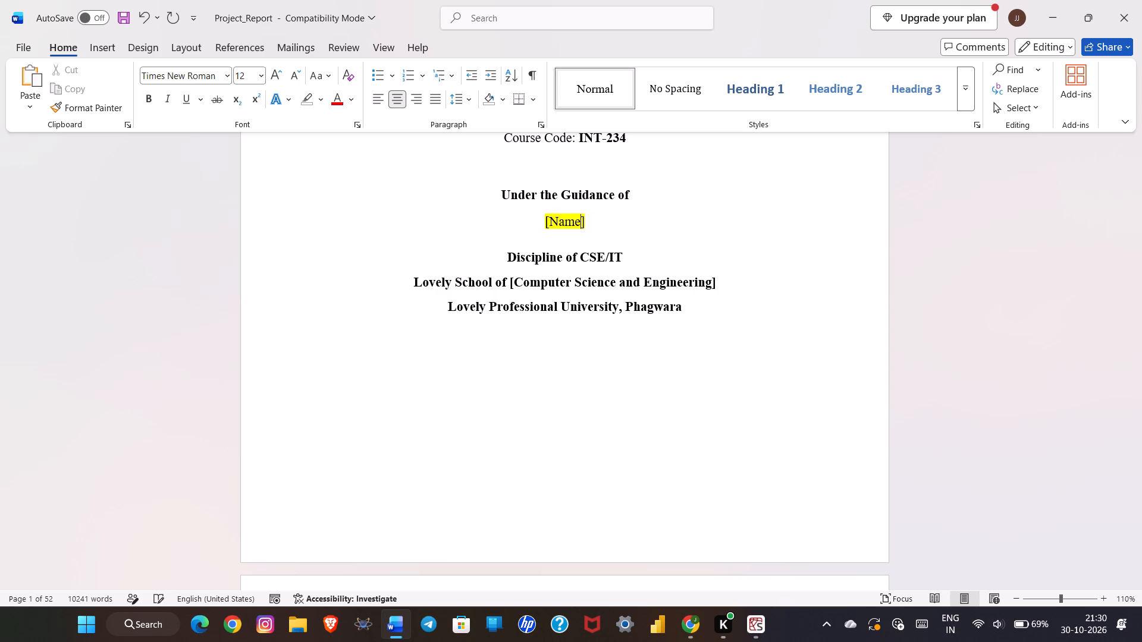
pyautogui.press('BackSpace')
pyautogui.press('BackSpace')
pyautogui.press('BackSpace')
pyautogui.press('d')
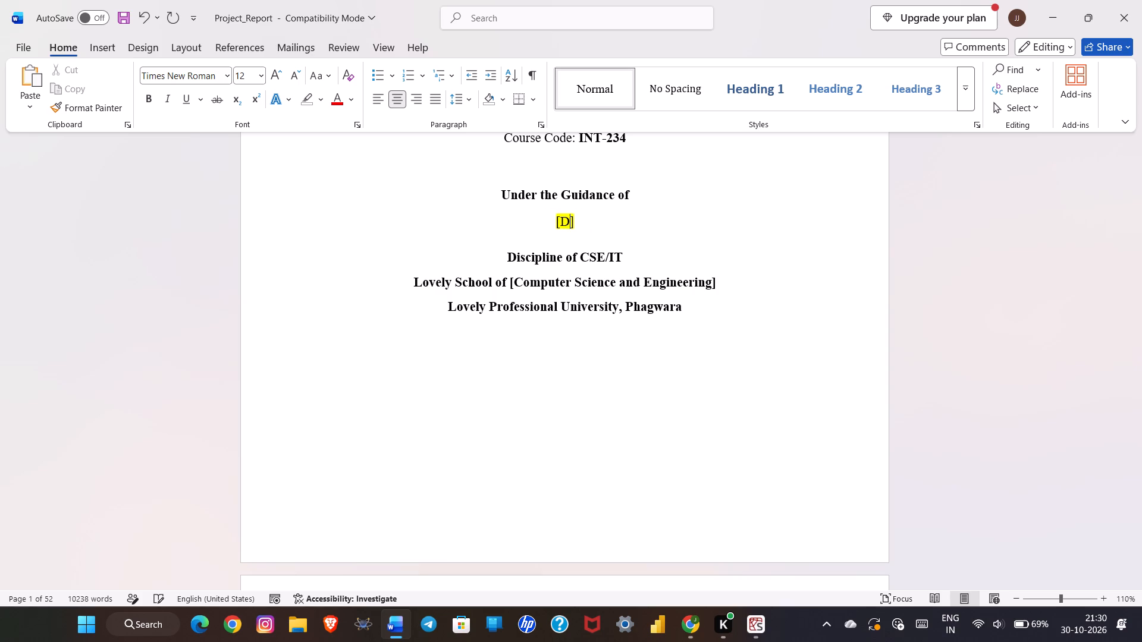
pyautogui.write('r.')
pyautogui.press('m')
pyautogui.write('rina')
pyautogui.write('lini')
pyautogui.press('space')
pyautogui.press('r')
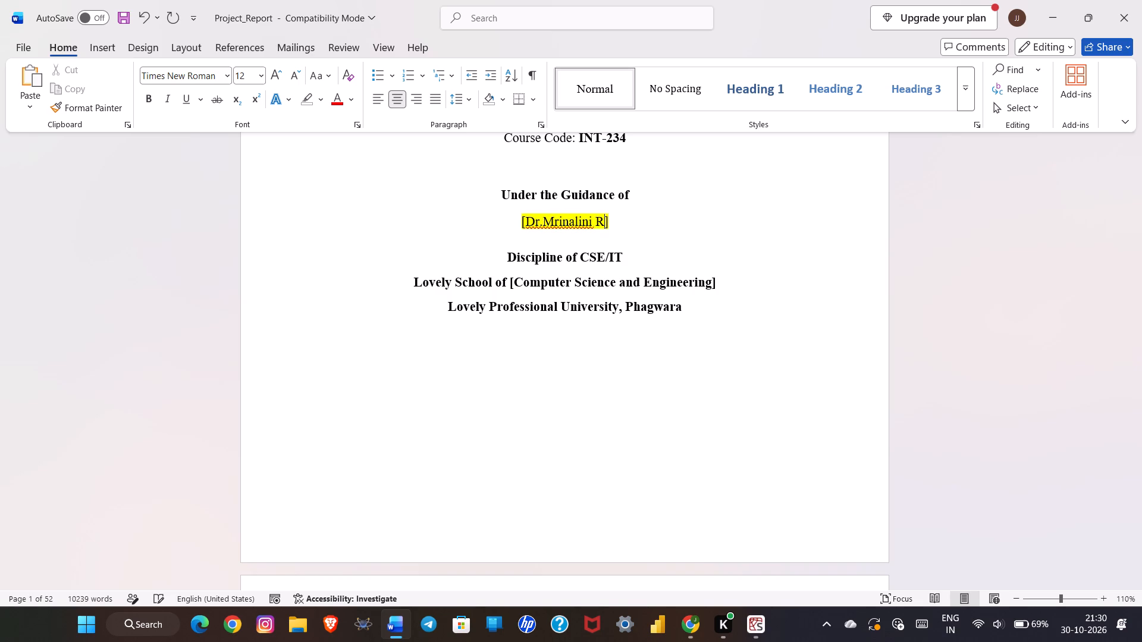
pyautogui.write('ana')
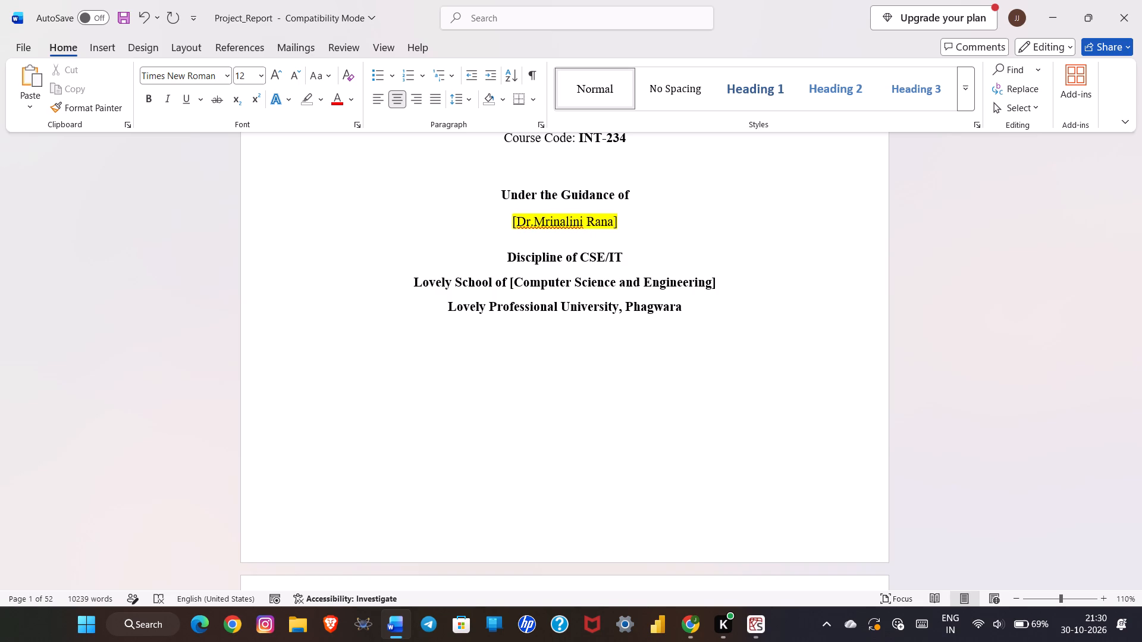
# Insert a space after "Dr." in the faculty coordinator's name on the cover page.
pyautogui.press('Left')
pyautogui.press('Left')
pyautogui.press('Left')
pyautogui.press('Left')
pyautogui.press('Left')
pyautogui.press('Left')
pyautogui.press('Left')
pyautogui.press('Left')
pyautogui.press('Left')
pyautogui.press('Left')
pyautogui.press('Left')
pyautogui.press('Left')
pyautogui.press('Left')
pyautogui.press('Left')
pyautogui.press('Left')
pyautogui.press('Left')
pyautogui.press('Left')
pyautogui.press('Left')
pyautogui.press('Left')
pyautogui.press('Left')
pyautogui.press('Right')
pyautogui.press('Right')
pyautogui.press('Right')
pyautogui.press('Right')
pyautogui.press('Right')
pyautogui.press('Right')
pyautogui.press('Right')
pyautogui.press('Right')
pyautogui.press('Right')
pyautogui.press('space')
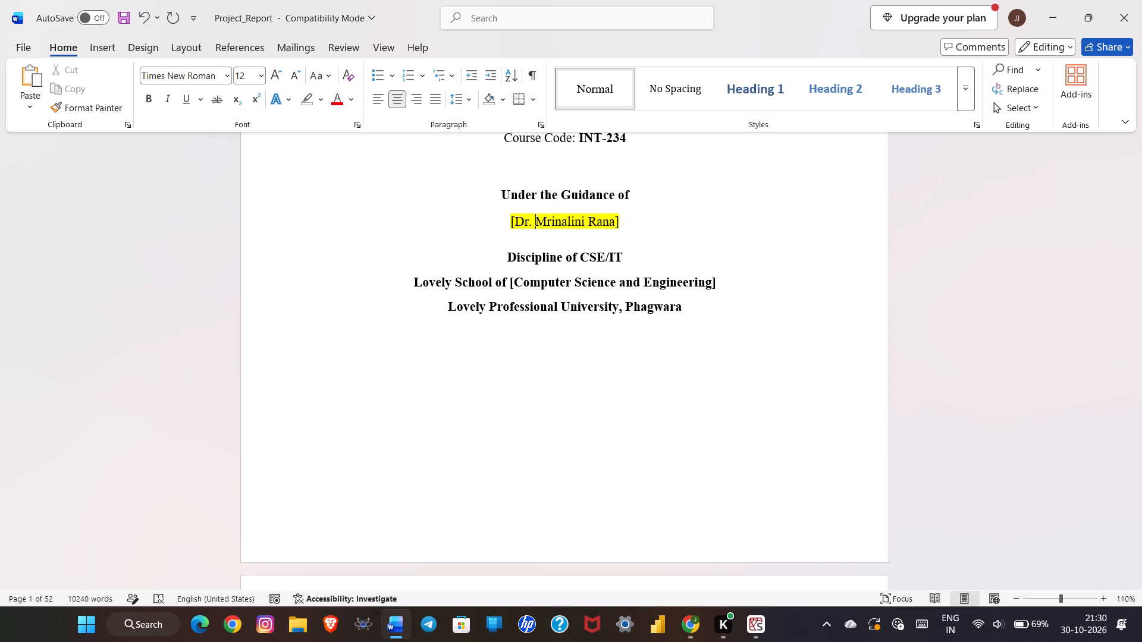
# Remove the yellow highlight from the bracketed faculty coordinator's name on the cover page.
pyautogui.moveTo(510, 222); pyautogui.dragTo(532, 222)
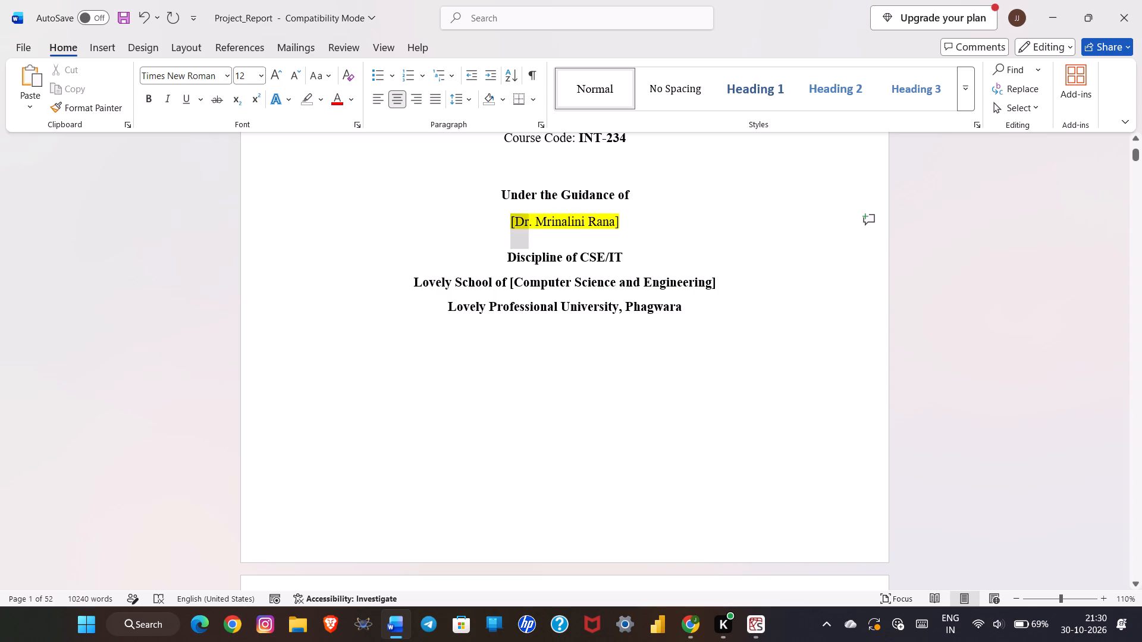
pyautogui.moveTo(532, 222); pyautogui.dragTo(628, 222)
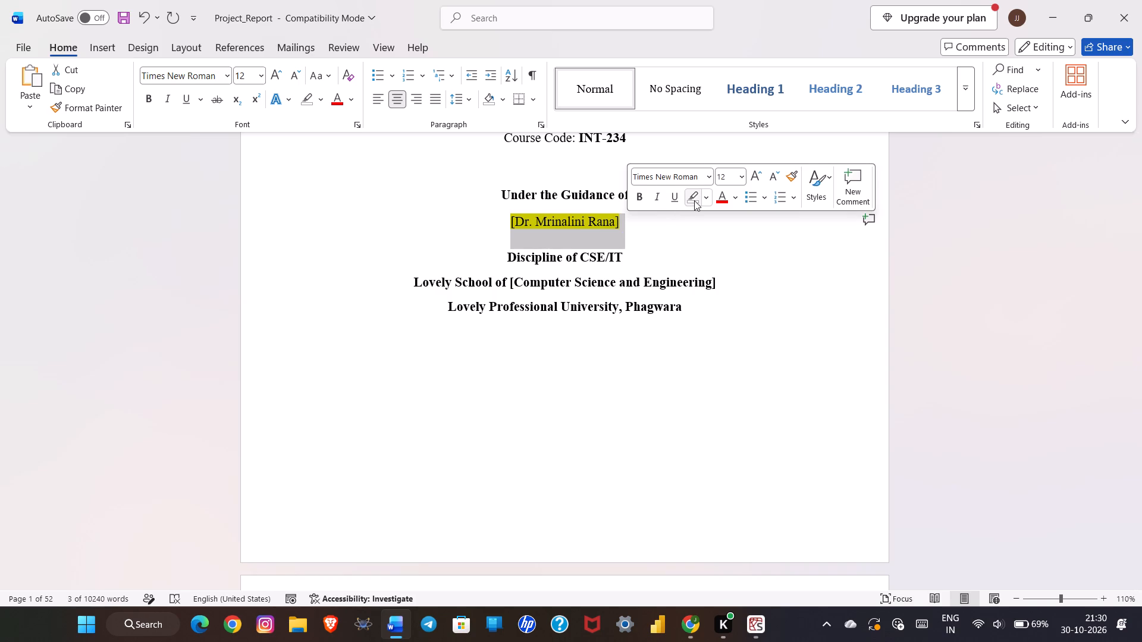
pyautogui.click(694, 200)
pyautogui.click(583, 395)
# Remove the yellow highlight from the [Supervisor Name] placeholder on the Certificate page.
pyautogui.scroll(-5, 583, 395)
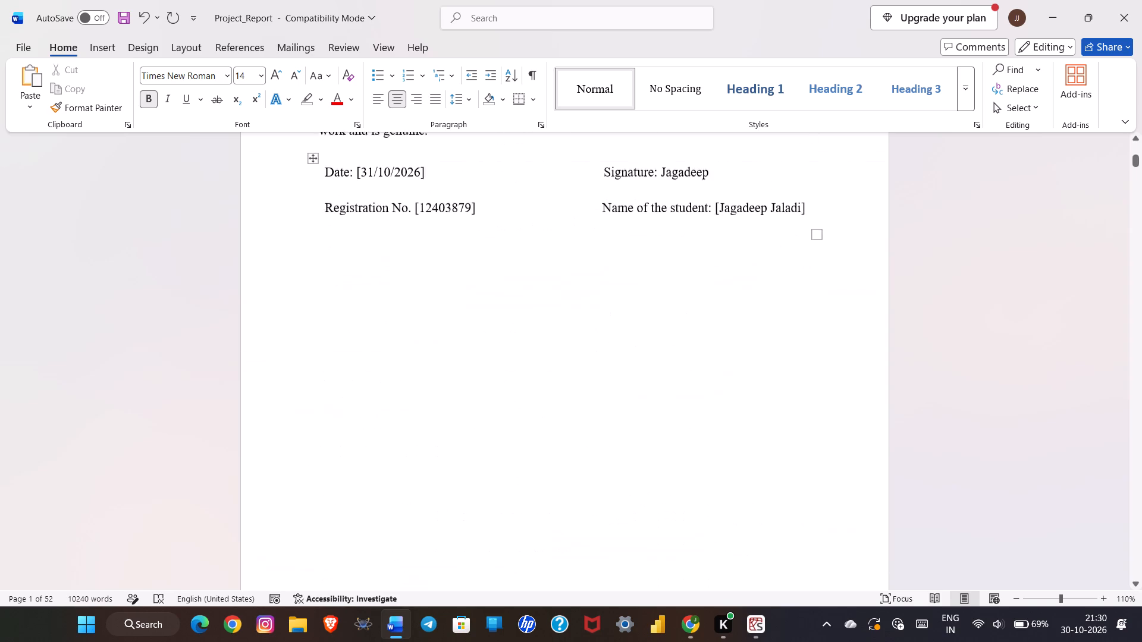
pyautogui.scroll(3, 583, 395)
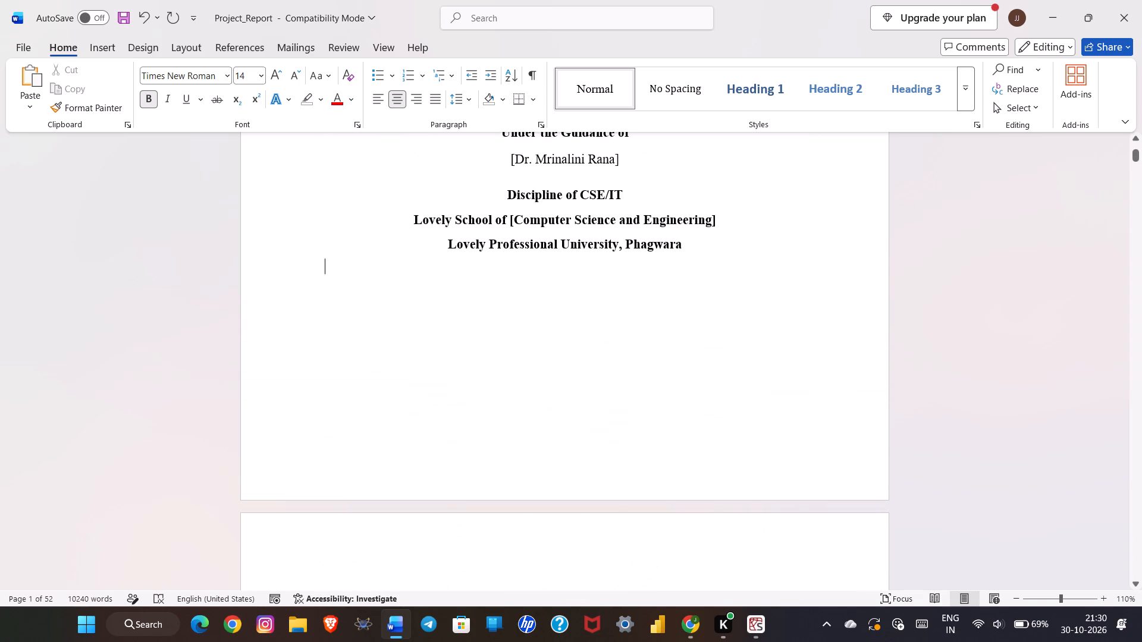
pyautogui.scroll(-2, 583, 395)
pyautogui.scroll(2, 583, 395)
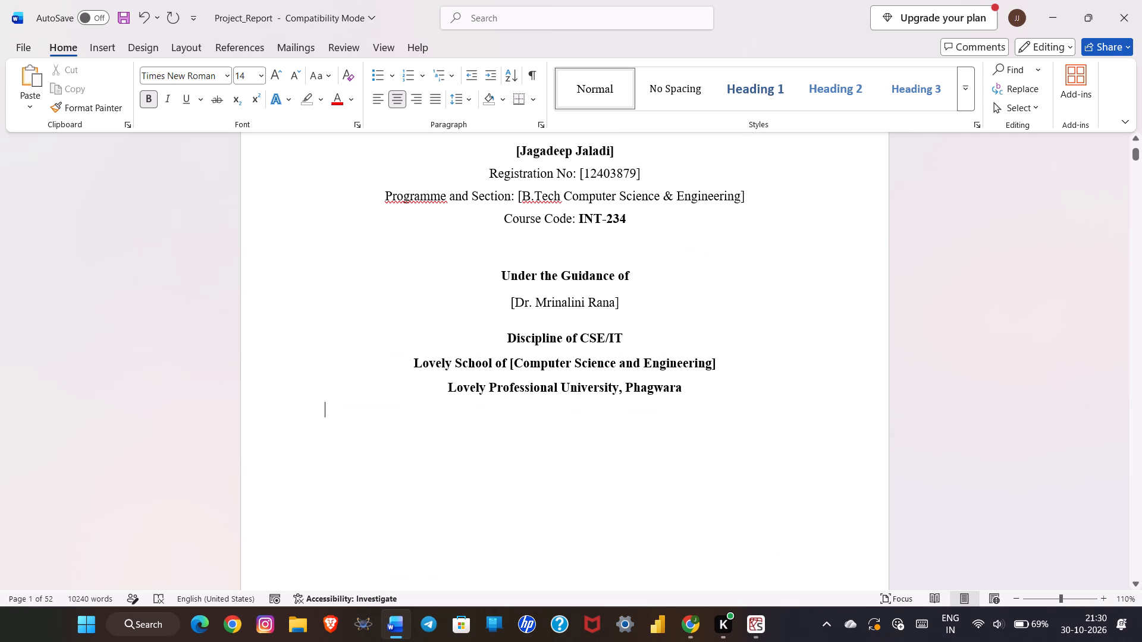
pyautogui.scroll(-3, 583, 395)
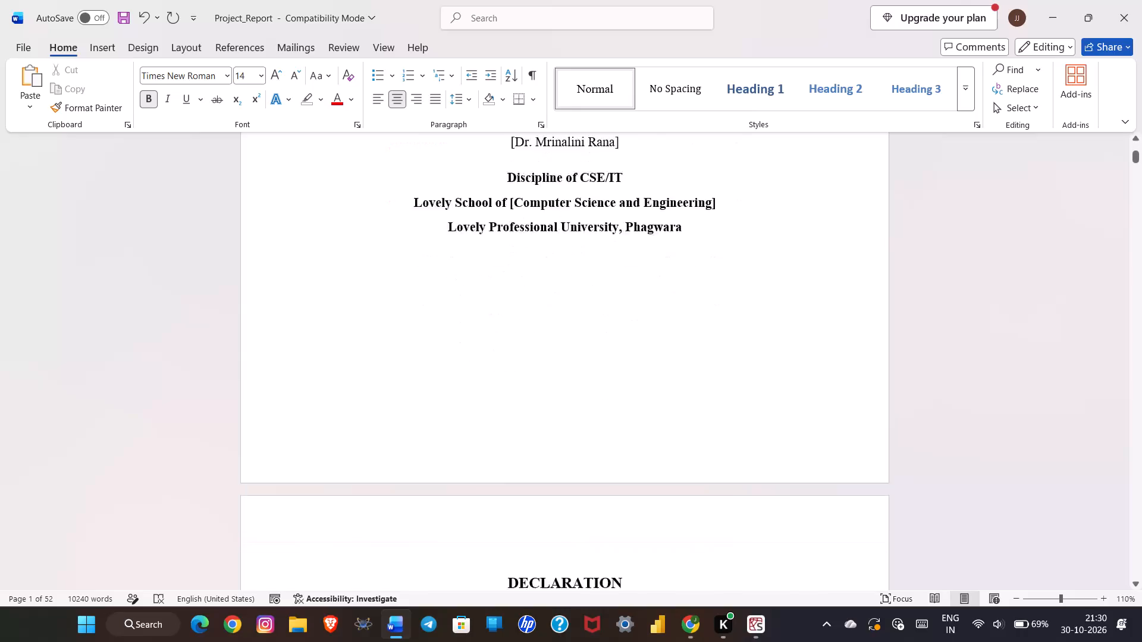
pyautogui.scroll(-4, 583, 395)
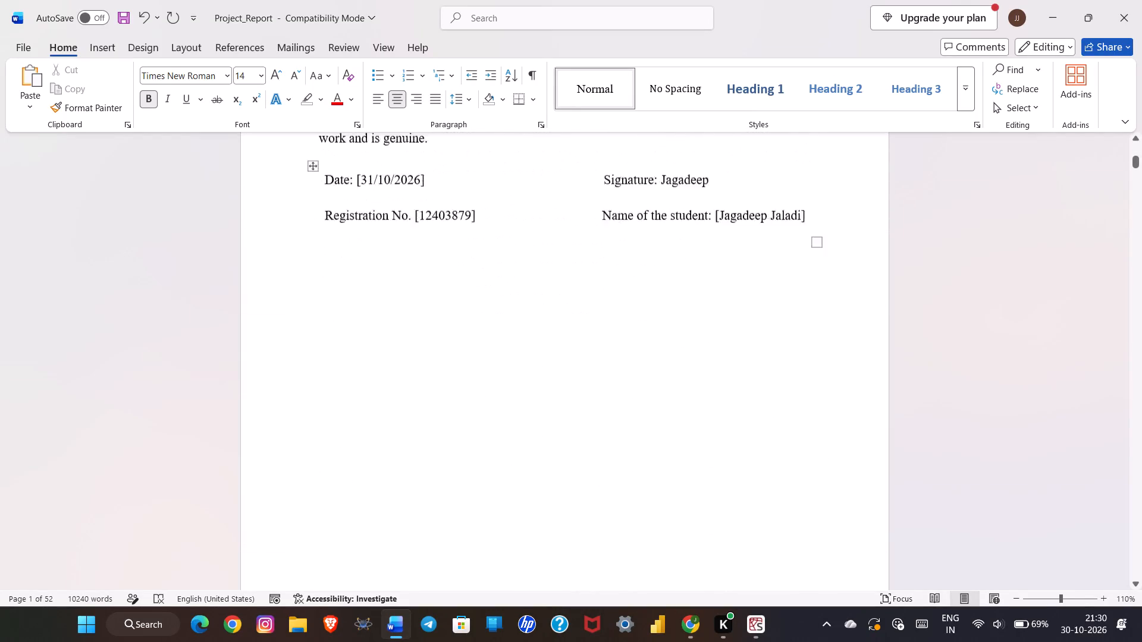
pyautogui.scroll(-3, 583, 395)
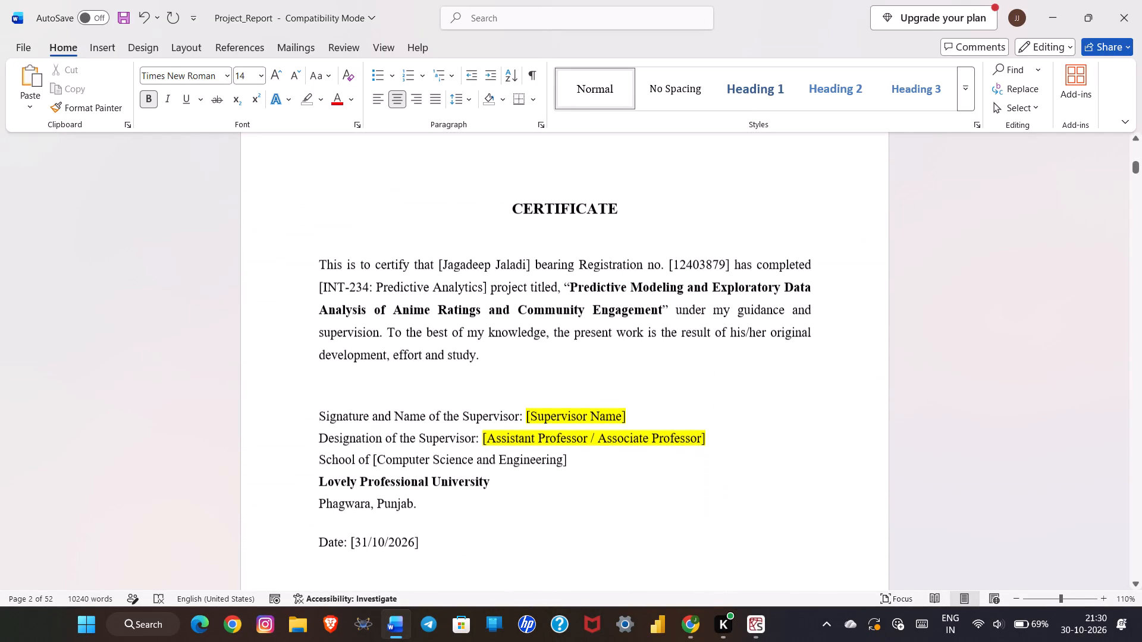
pyautogui.scroll(-2, 583, 395)
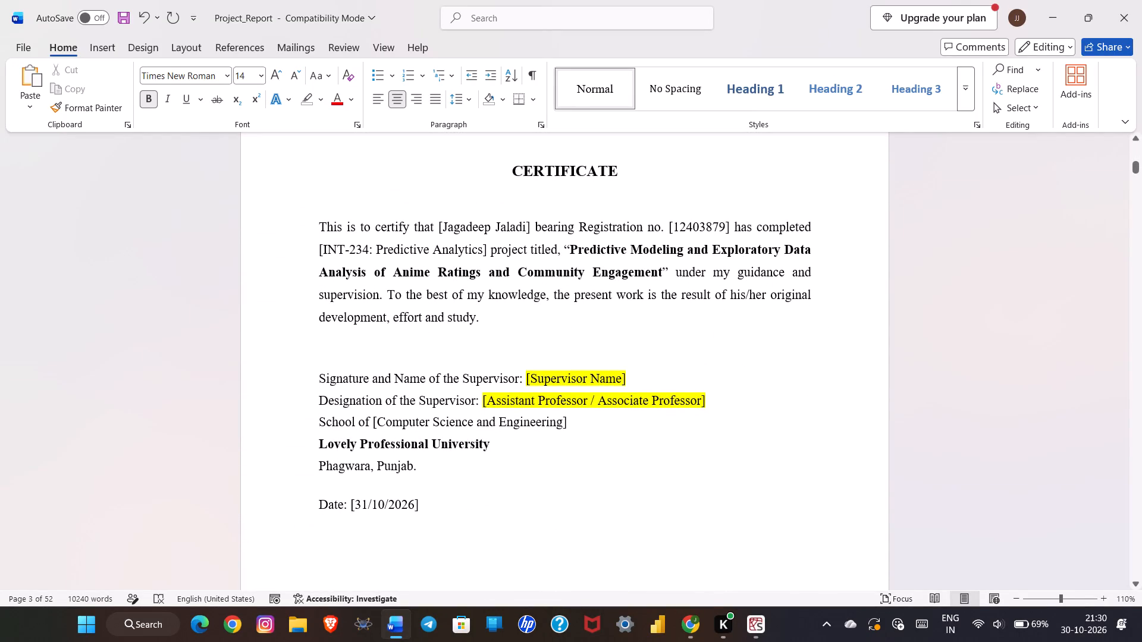
pyautogui.moveTo(526, 377); pyautogui.dragTo(600, 376)
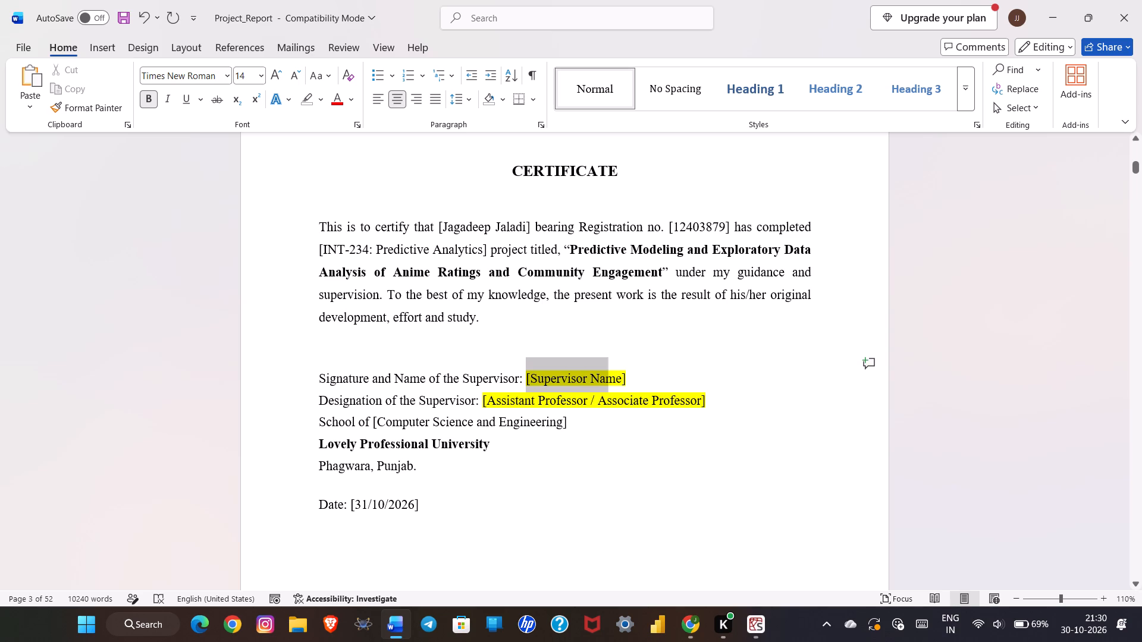
pyautogui.moveTo(600, 376); pyautogui.dragTo(626, 376)
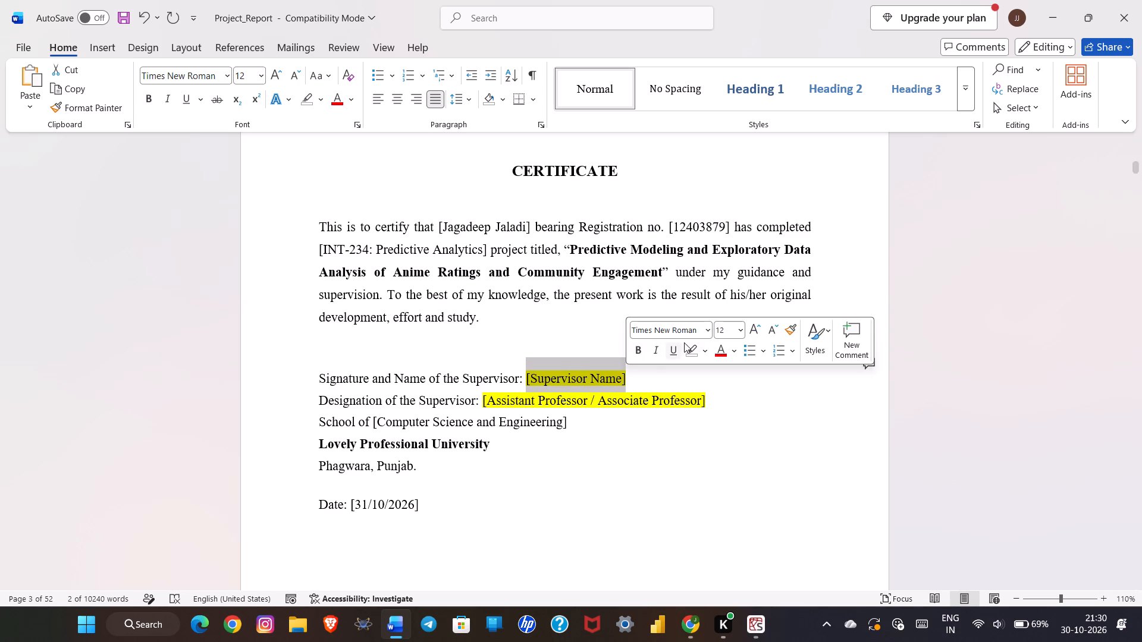
pyautogui.click(694, 347)
# Remove the yellow highlight from the [Assistant Professor / Associate Professor] designation on the Certificate page.
pyautogui.moveTo(479, 401); pyautogui.dragTo(707, 398)
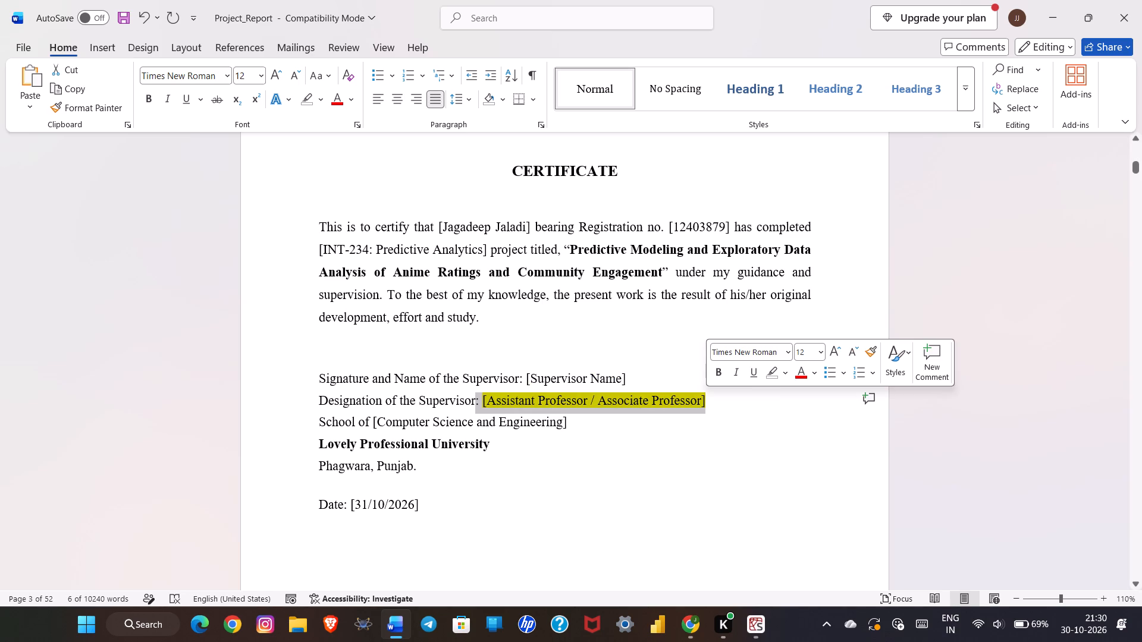
pyautogui.click(772, 376)
pyautogui.click(643, 451)
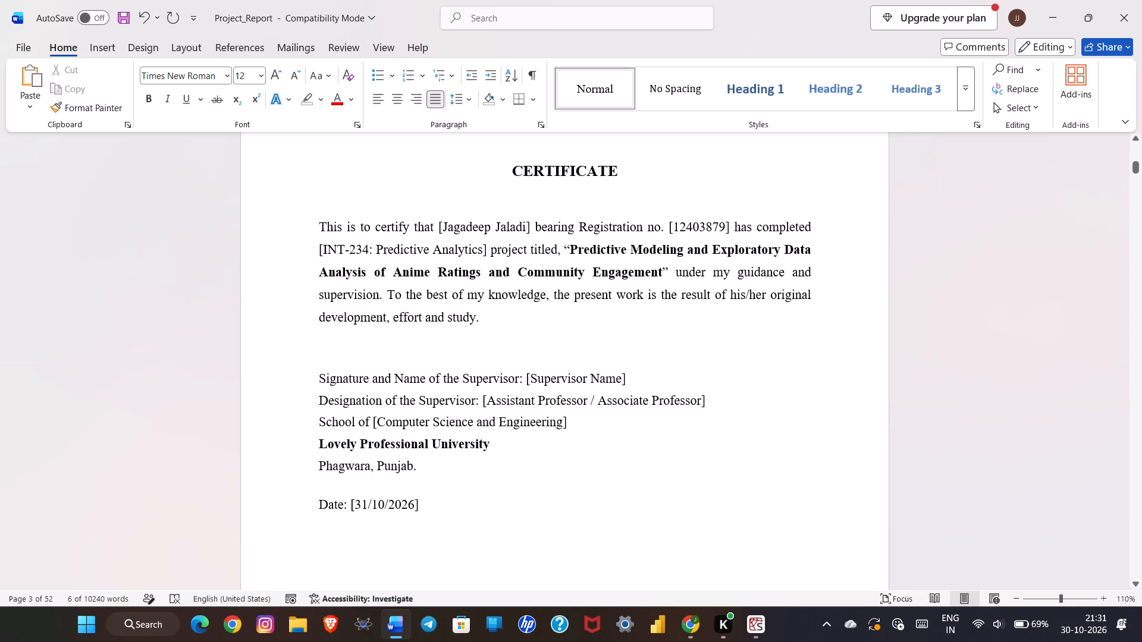
# Switch to report_format.pdf in Chrome and examine the Certificate page's supervisor signature block.
pyautogui.hotkey('alt', 'Tab')
pyautogui.hotkey('alt', 'Tab')
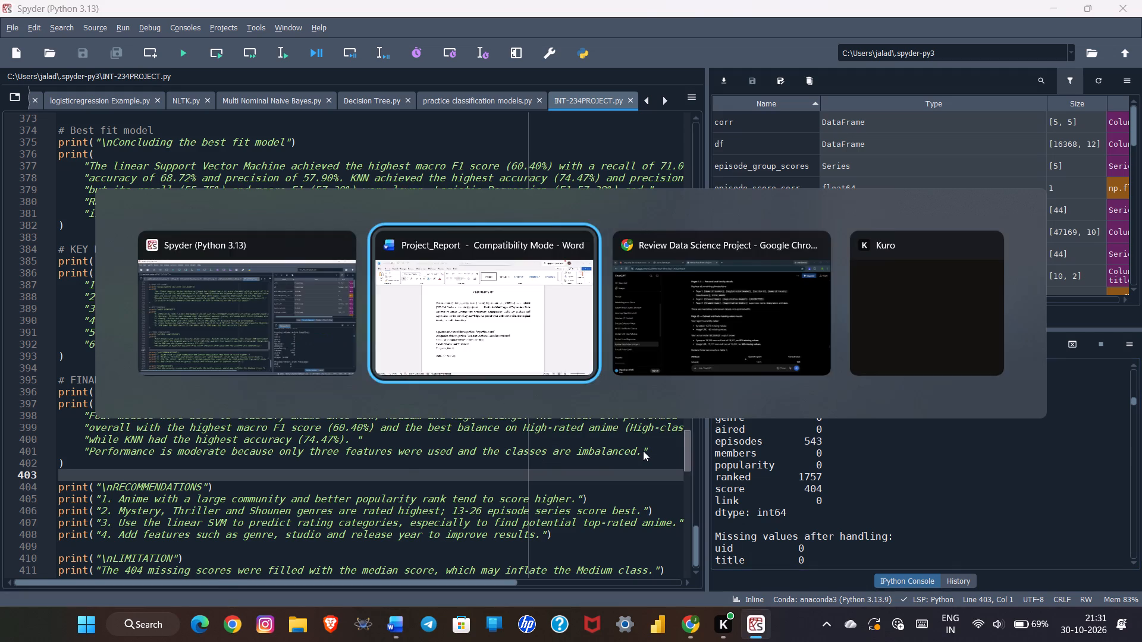
pyautogui.hotkey('alt', 'Tab')
pyautogui.hotkey('ctrl', 'Tab')
pyautogui.hotkey('ctrl', 'Tab')
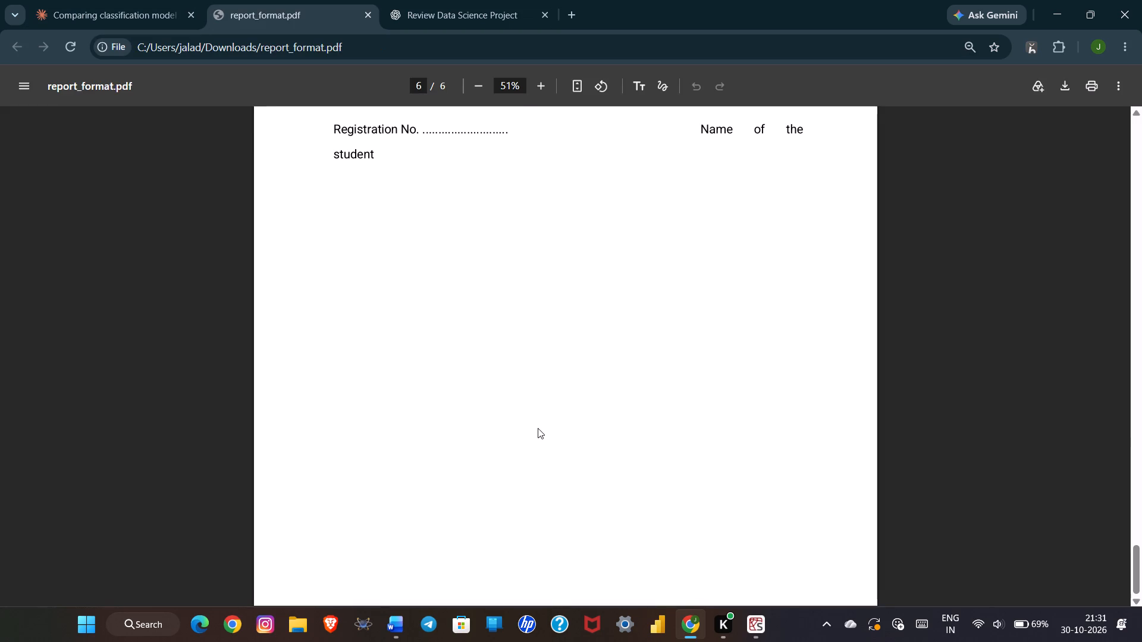
pyautogui.scroll(8, 538, 428)
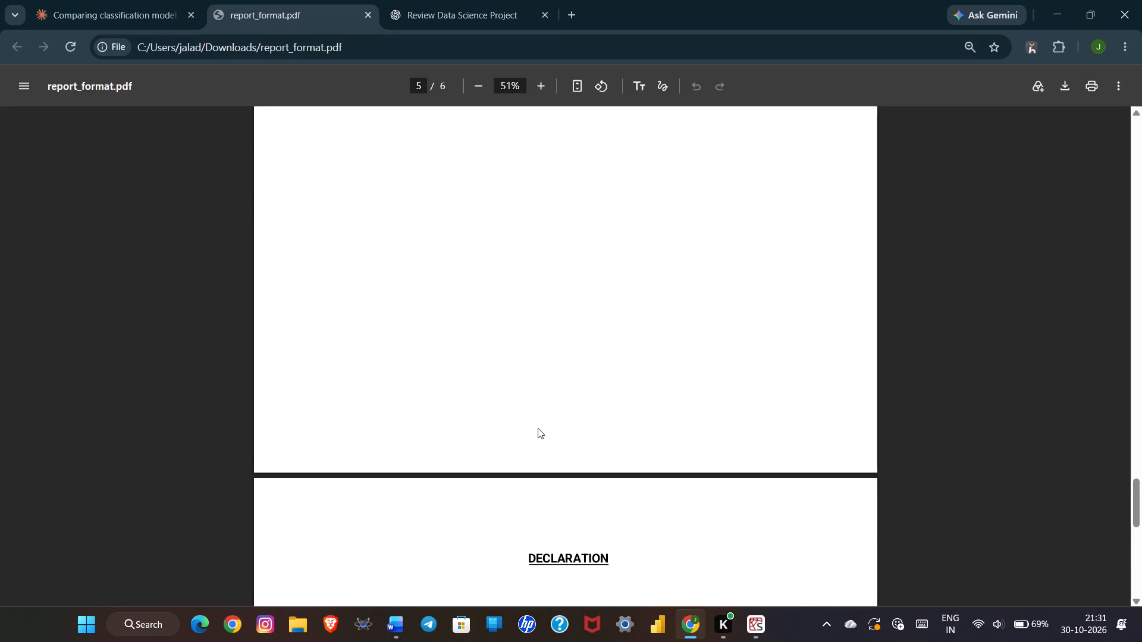
pyautogui.scroll(9, 538, 428)
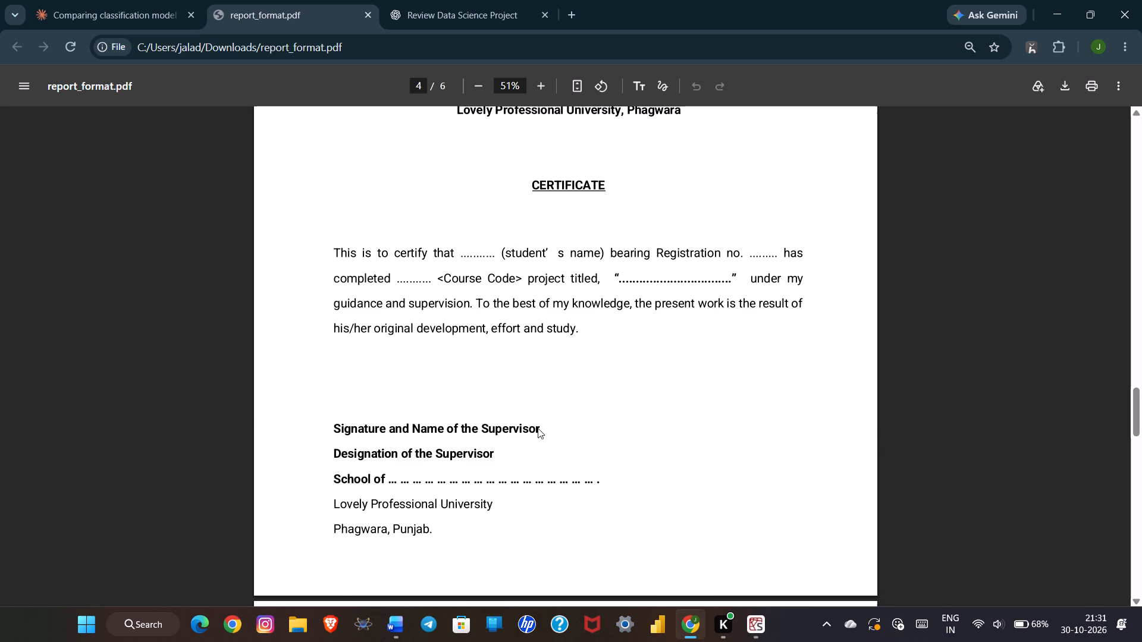
# Return to the Word report's Table 1 on page 12 and compare its Missing Count column with Spyder's missing-values output.
pyautogui.hotkey('alt', 'Tab')
pyautogui.hotkey('alt', 'Tab')
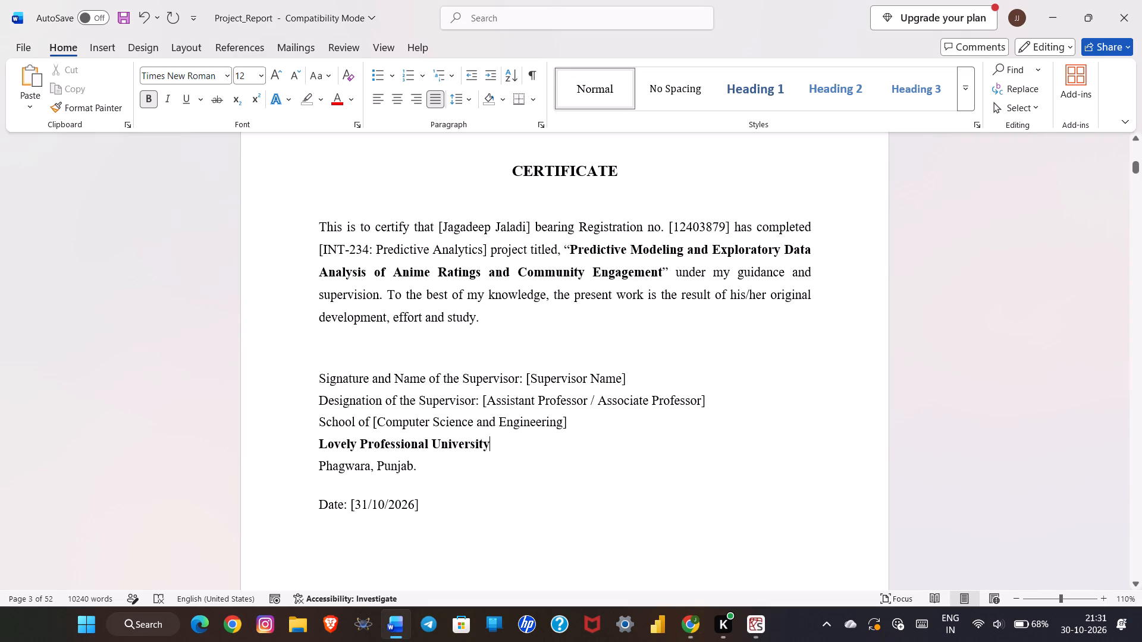
pyautogui.scroll(-5, 520, 418)
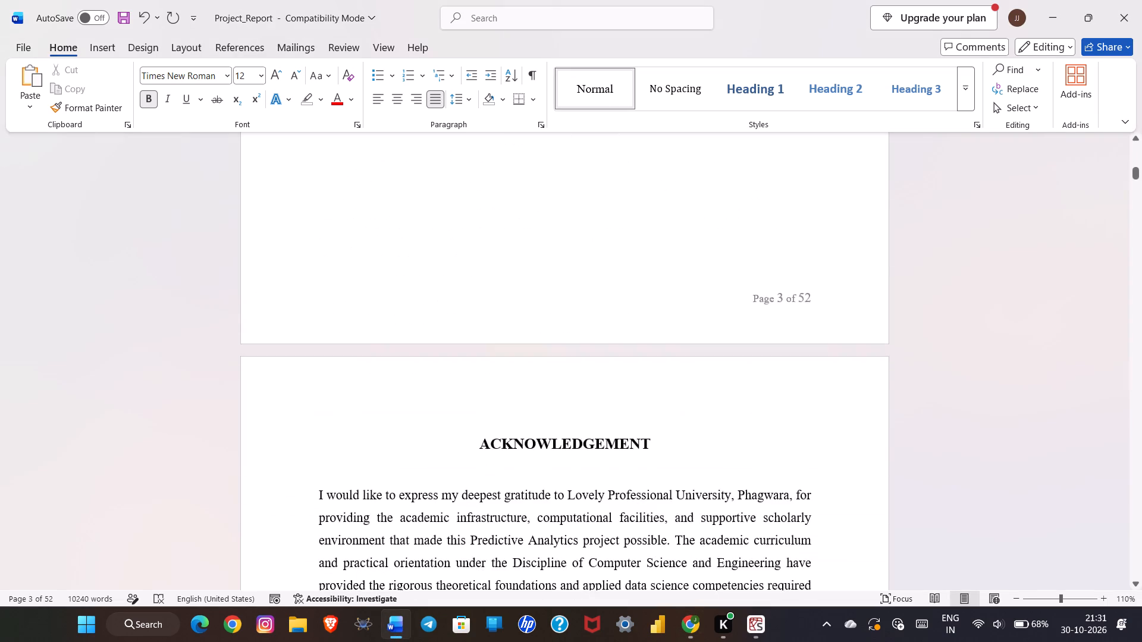
pyautogui.scroll(-20, 520, 418)
pyautogui.scroll(-6, 520, 418)
pyautogui.scroll(1, 520, 418)
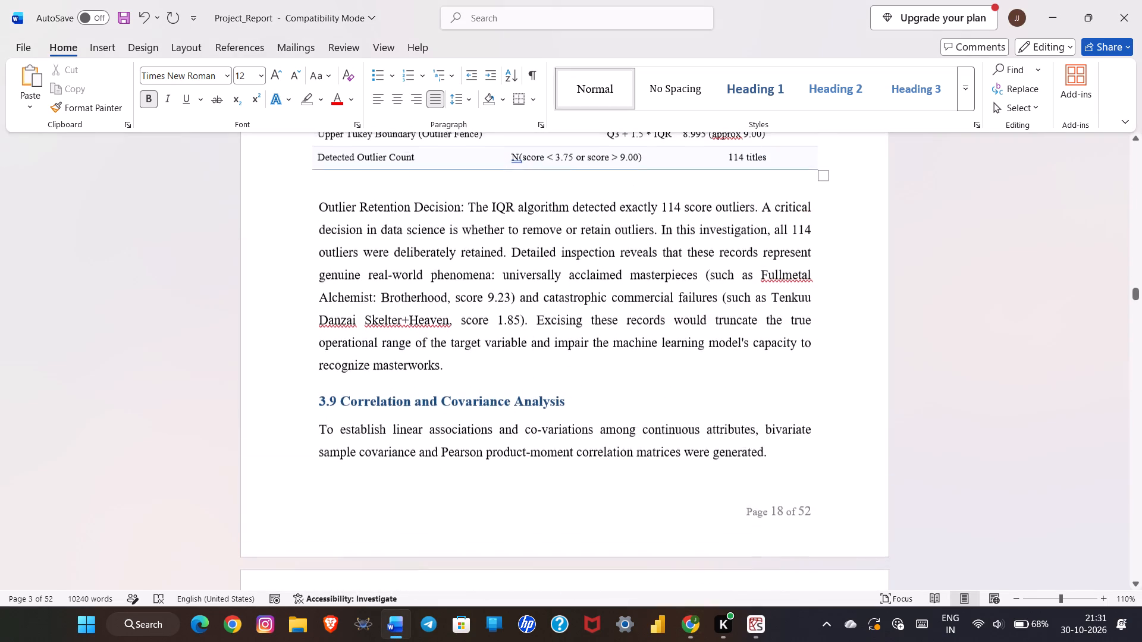
pyautogui.scroll(9, 520, 418)
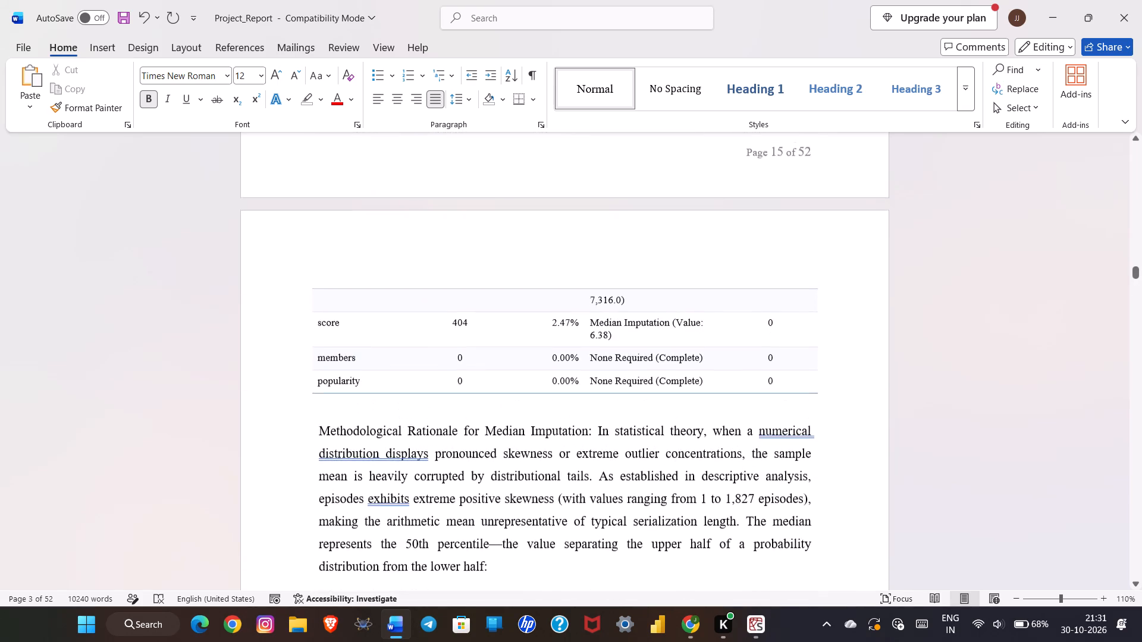
pyautogui.scroll(8, 520, 418)
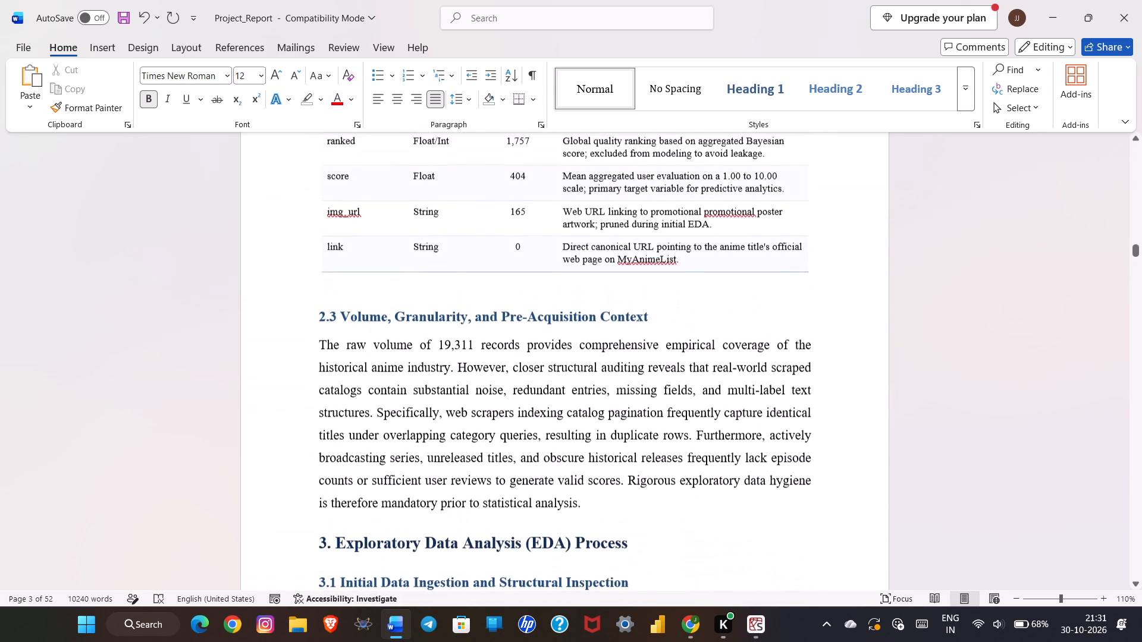
pyautogui.scroll(3, 520, 418)
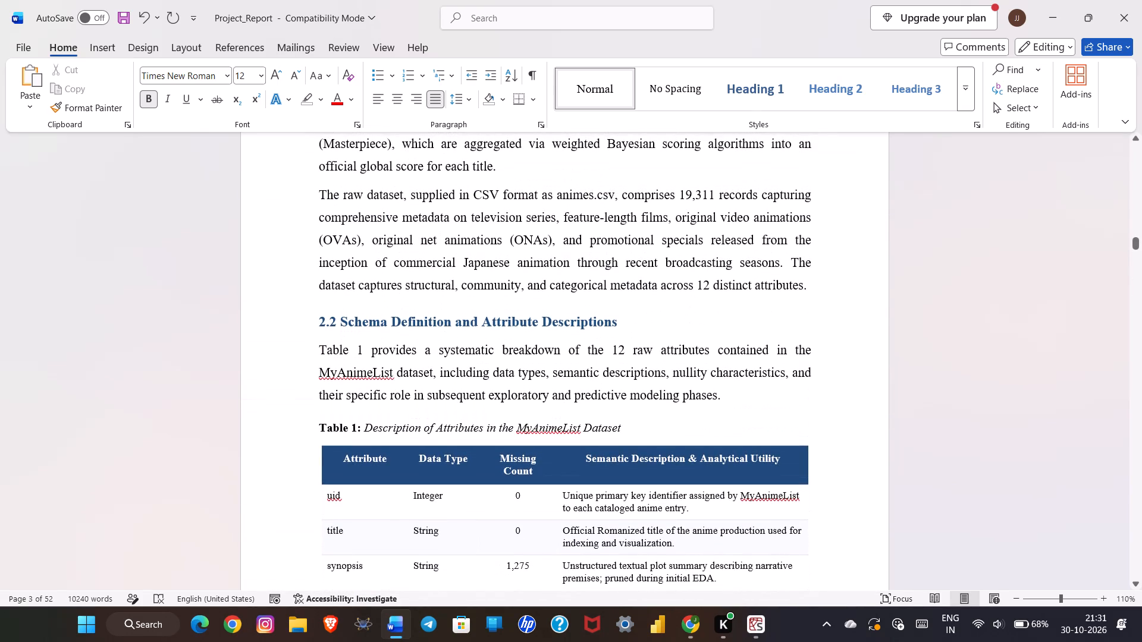
pyautogui.scroll(3, 520, 418)
pyautogui.scroll(-1, 520, 418)
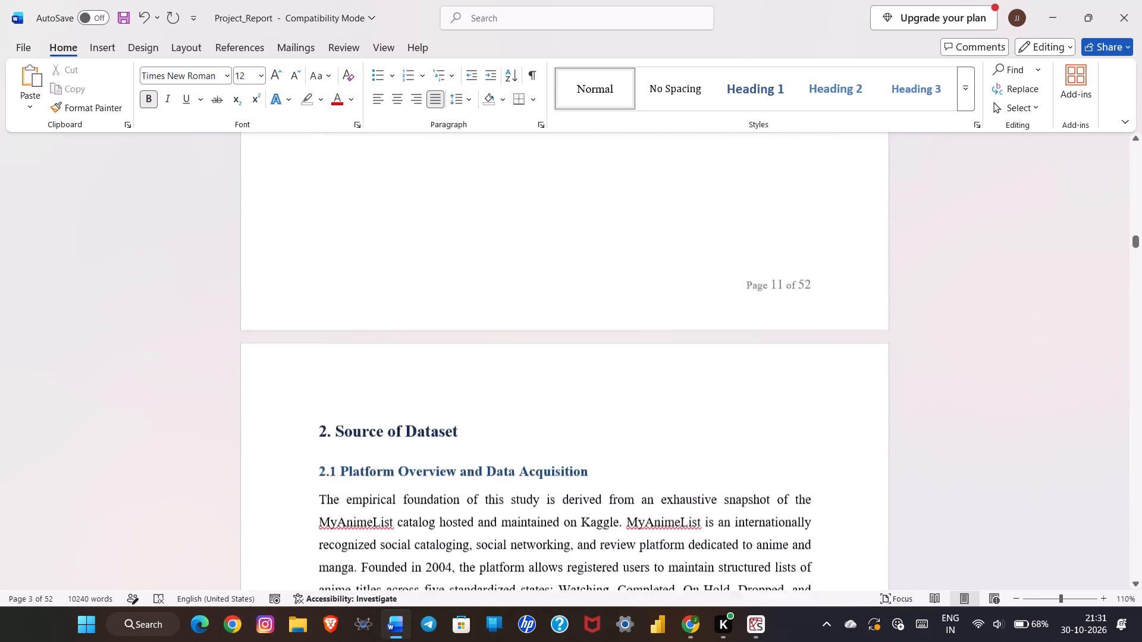
pyautogui.scroll(-2, 520, 418)
pyautogui.hotkey('alt', 'Tab')
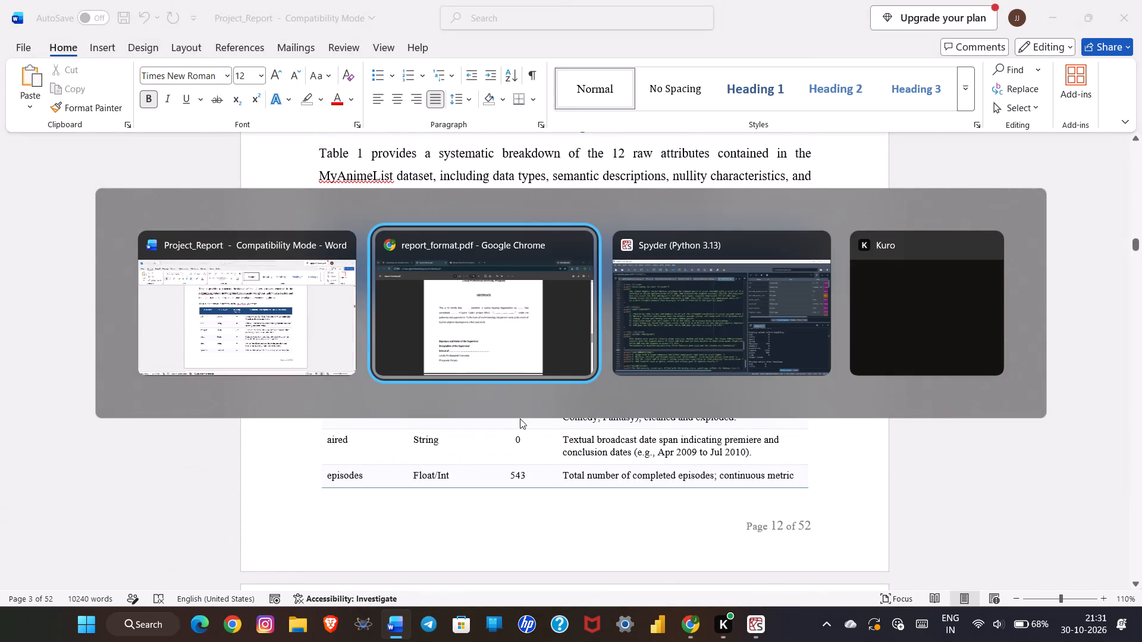
pyautogui.hotkey('alt', 'Tab')
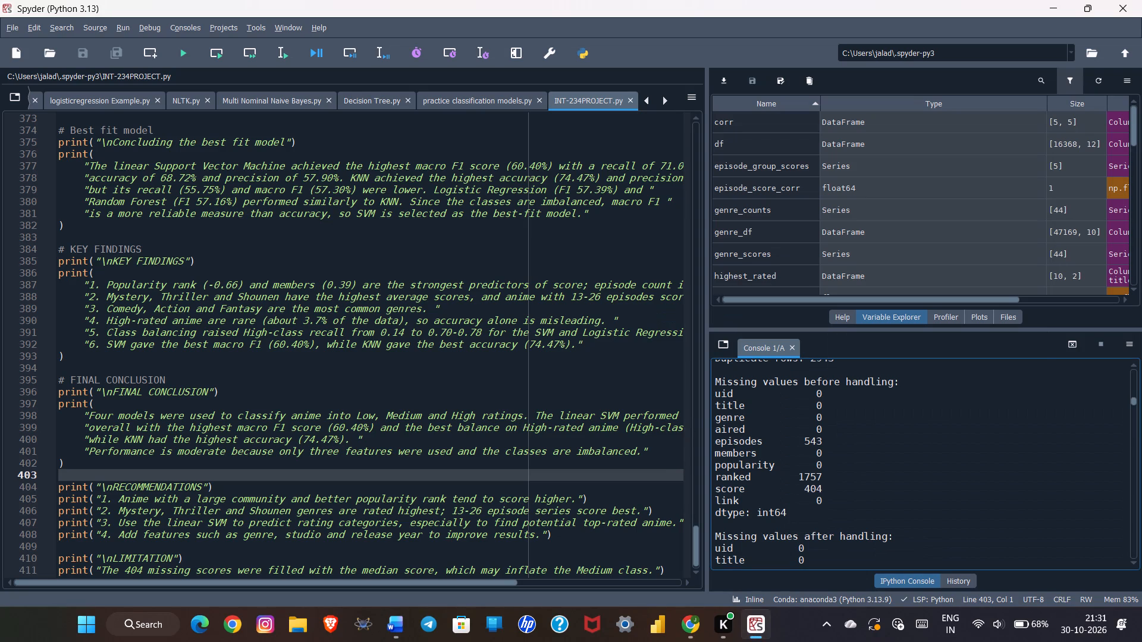
pyautogui.hotkey('alt', 'Tab')
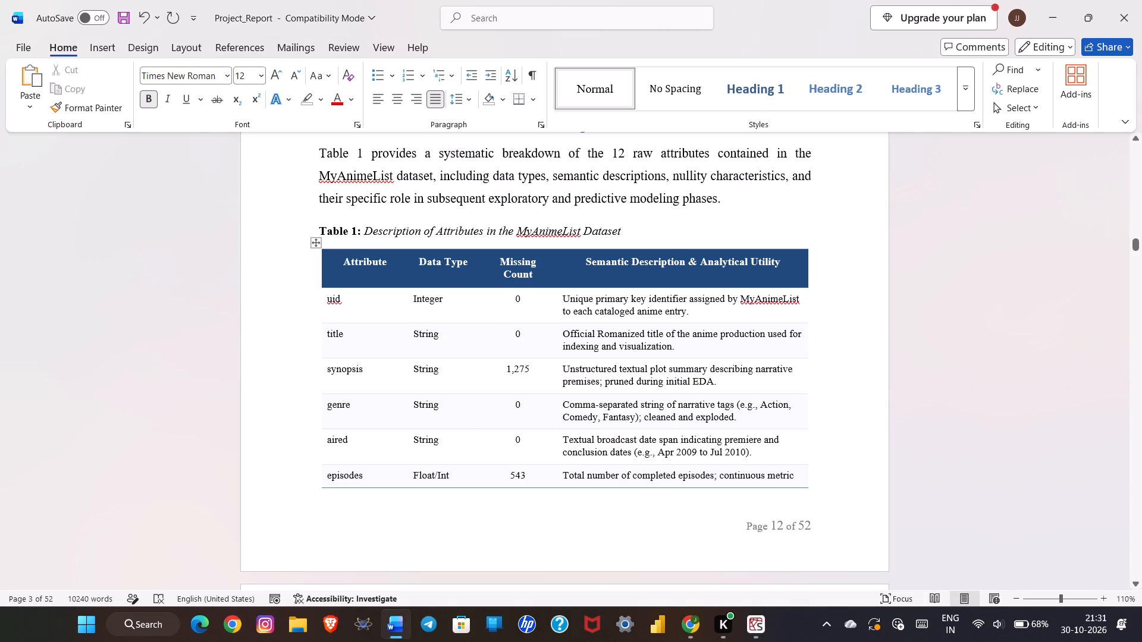
pyautogui.hotkey('alt', 'Tab')
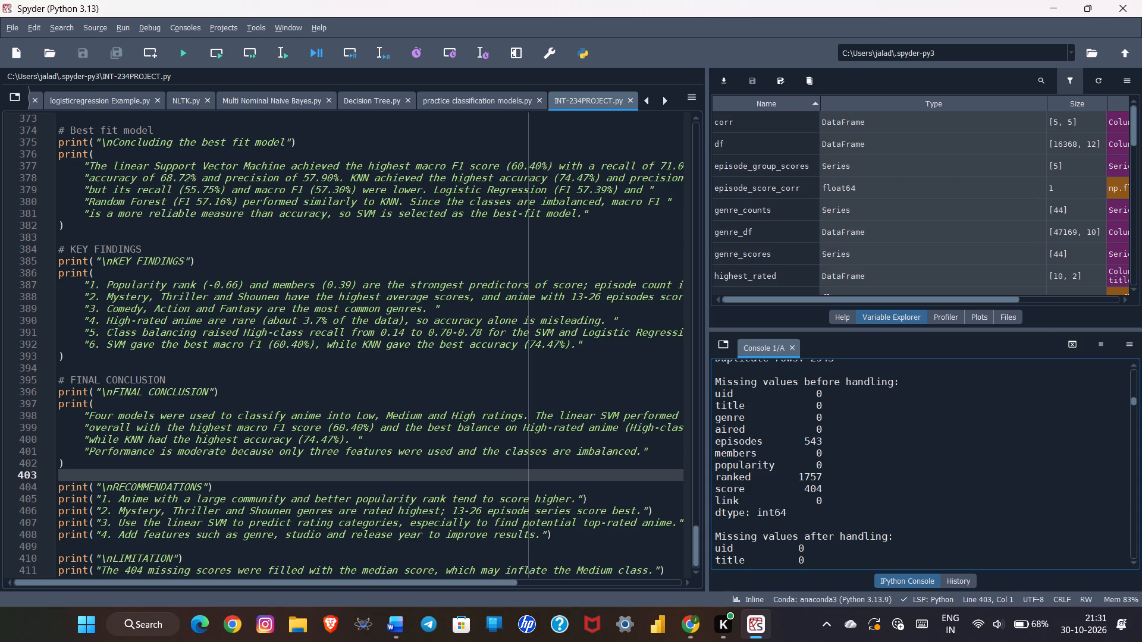
pyautogui.hotkey('alt', 'Tab')
# Examine Table 1's remaining rows on page 13 and compare their missing counts with the non-null counts in Spyder's console.
pyautogui.scroll(-2, 743, 458)
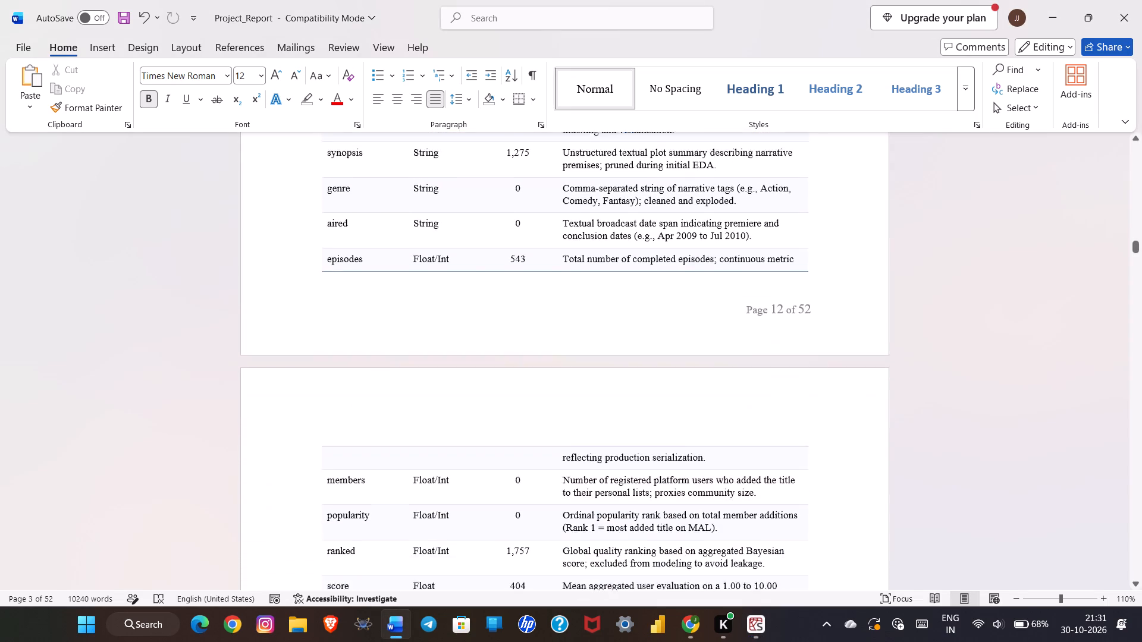
pyautogui.scroll(-2, 743, 457)
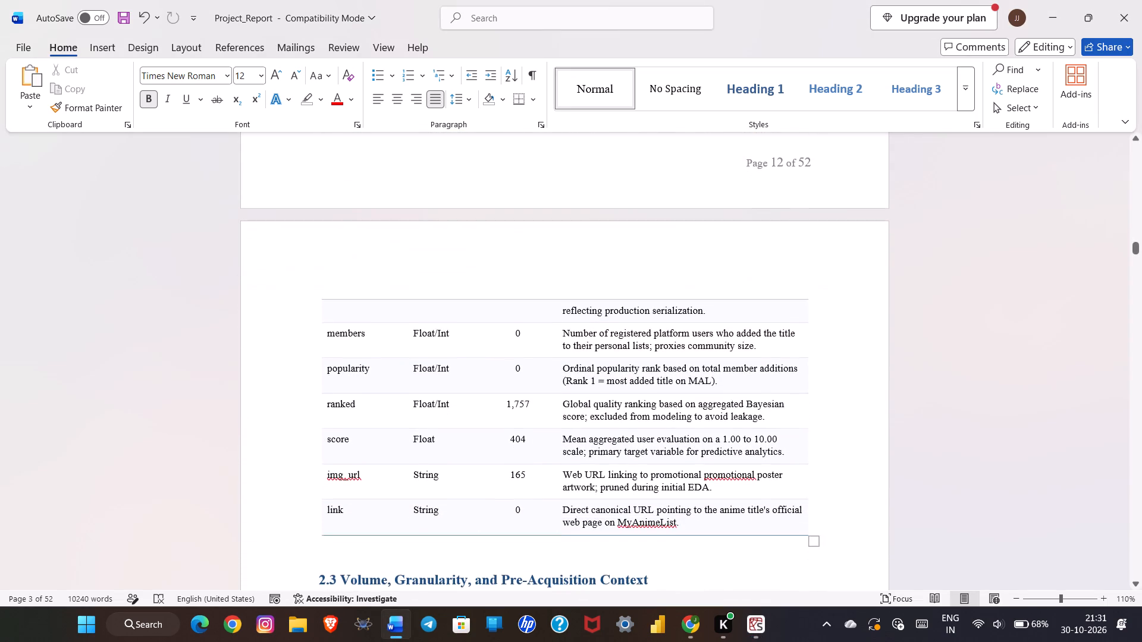
pyautogui.hotkey('alt', 'Tab')
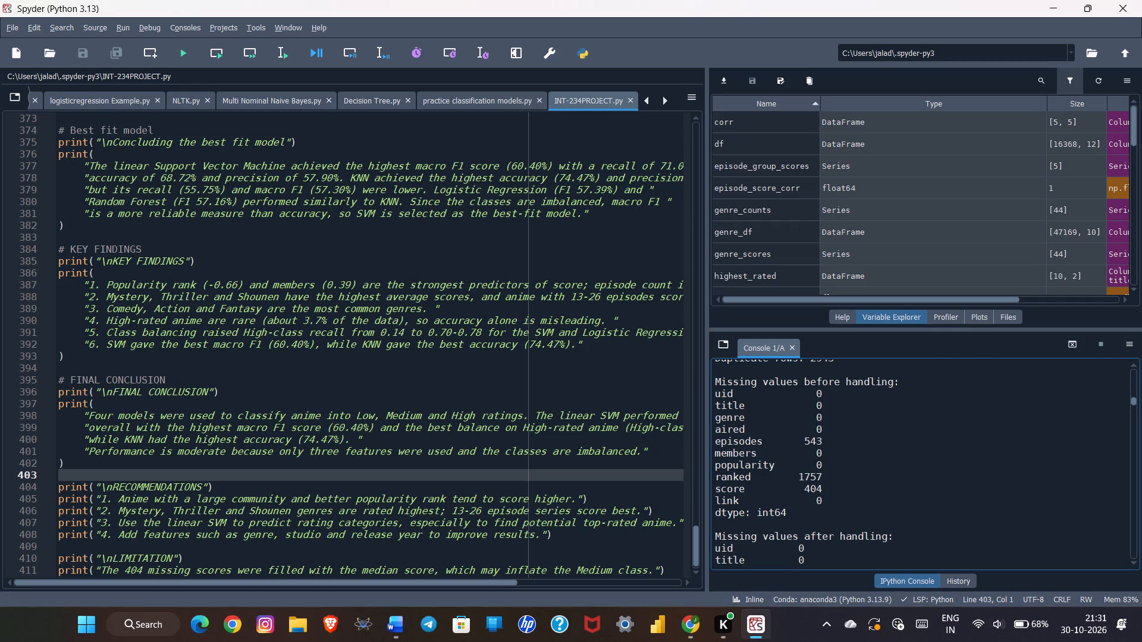
pyautogui.scroll(1, 774, 479)
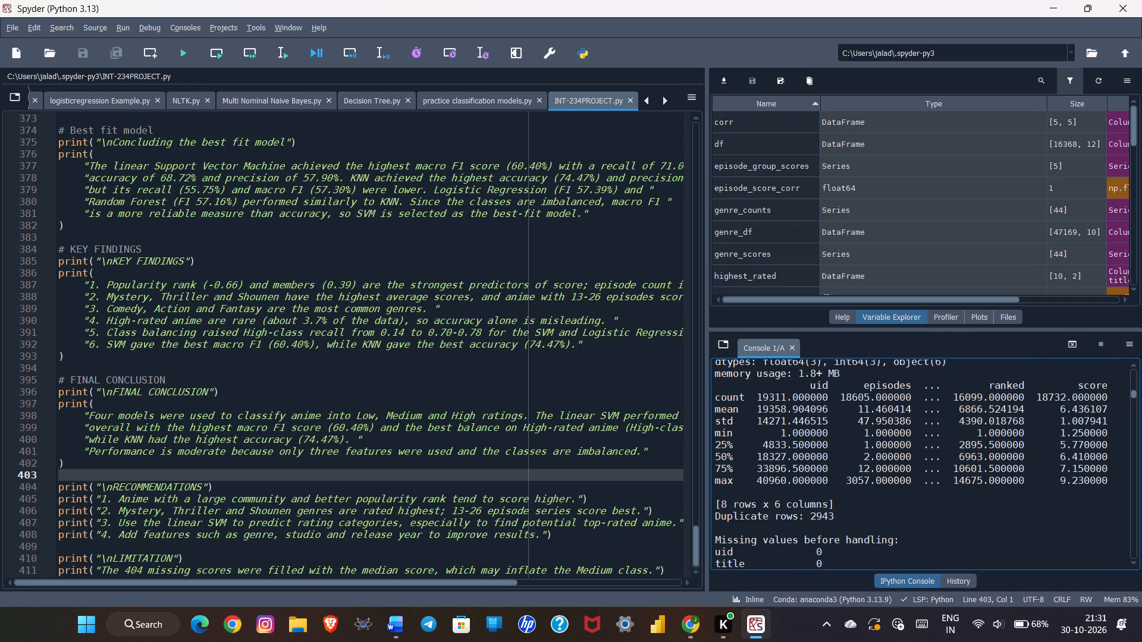
pyautogui.scroll(1, 774, 479)
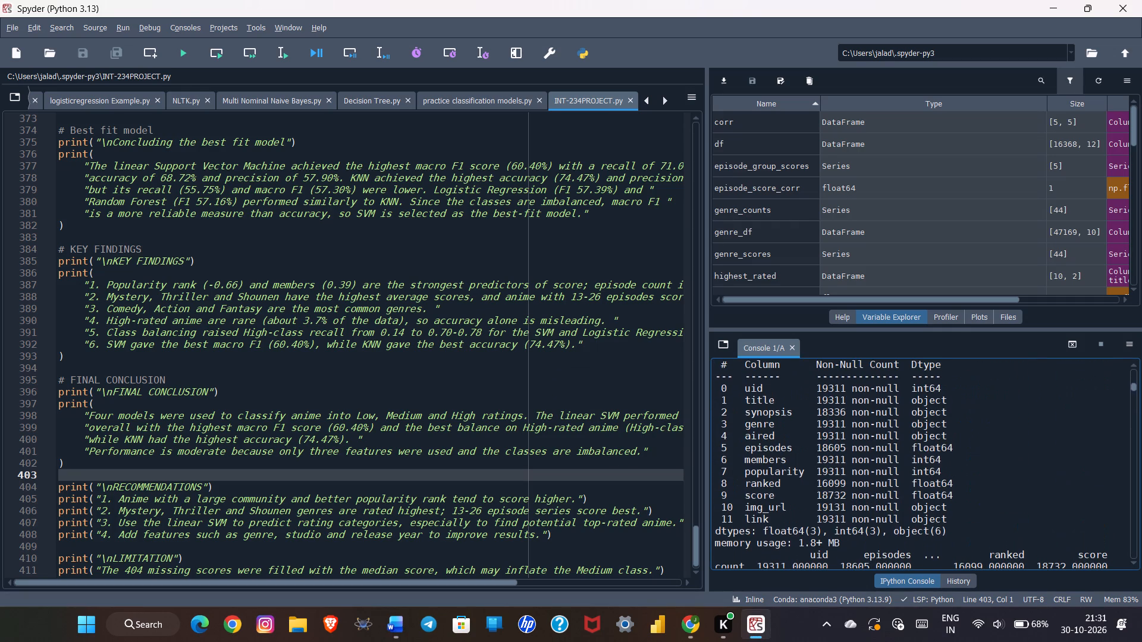
pyautogui.hotkey('alt', 'Tab')
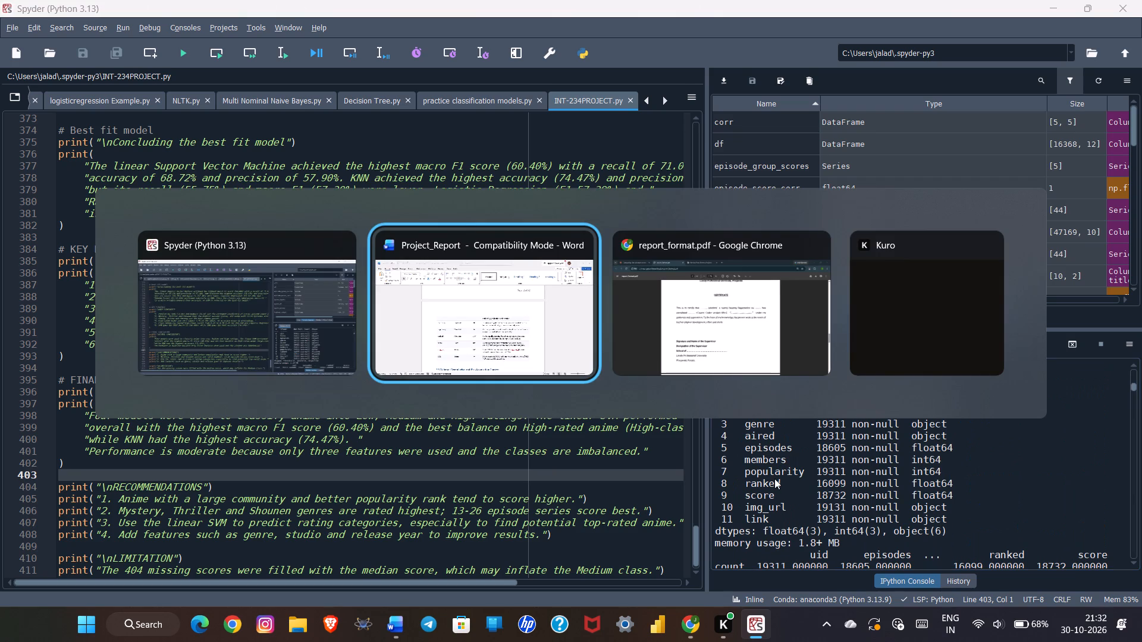
# Return to Spyder and examine the console's missing-values-before-handling output for the anime dataset.
pyautogui.hotkey('alt', 'Tab')
pyautogui.hotkey('alt', 'Tab')
pyautogui.hotkey('alt', 'Tab')
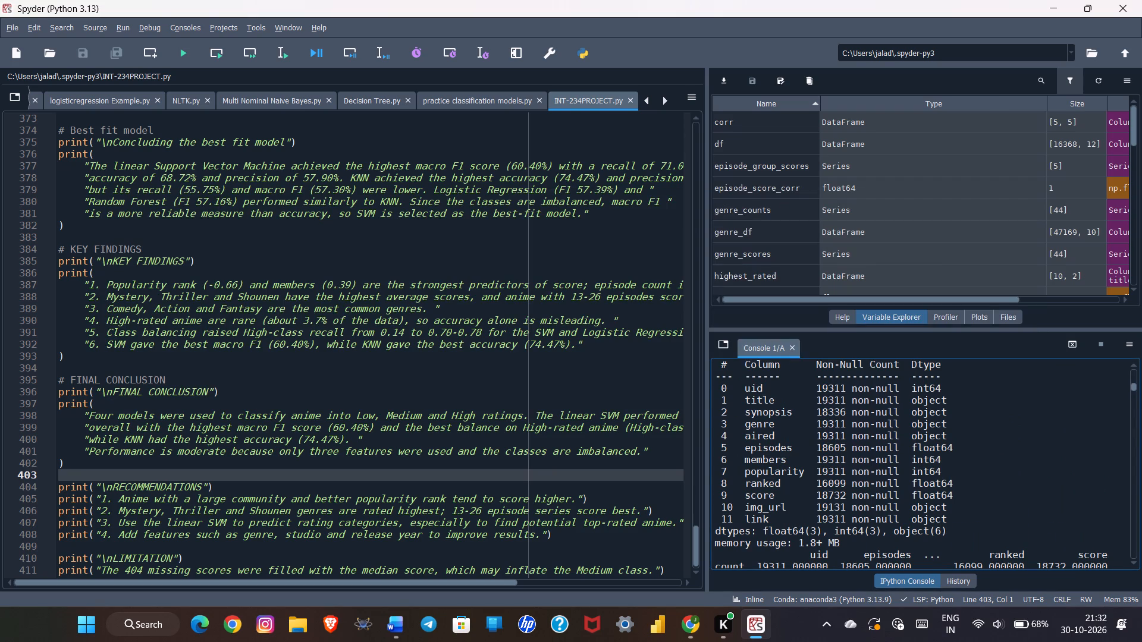
pyautogui.scroll(-3, 802, 409)
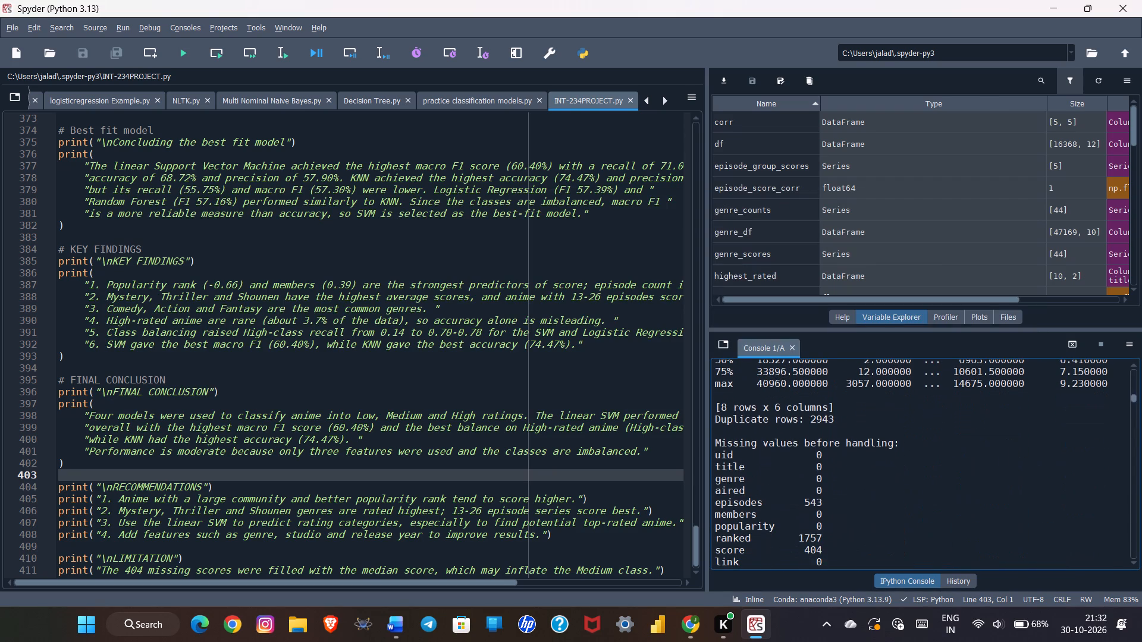
pyautogui.scroll(-1, 802, 409)
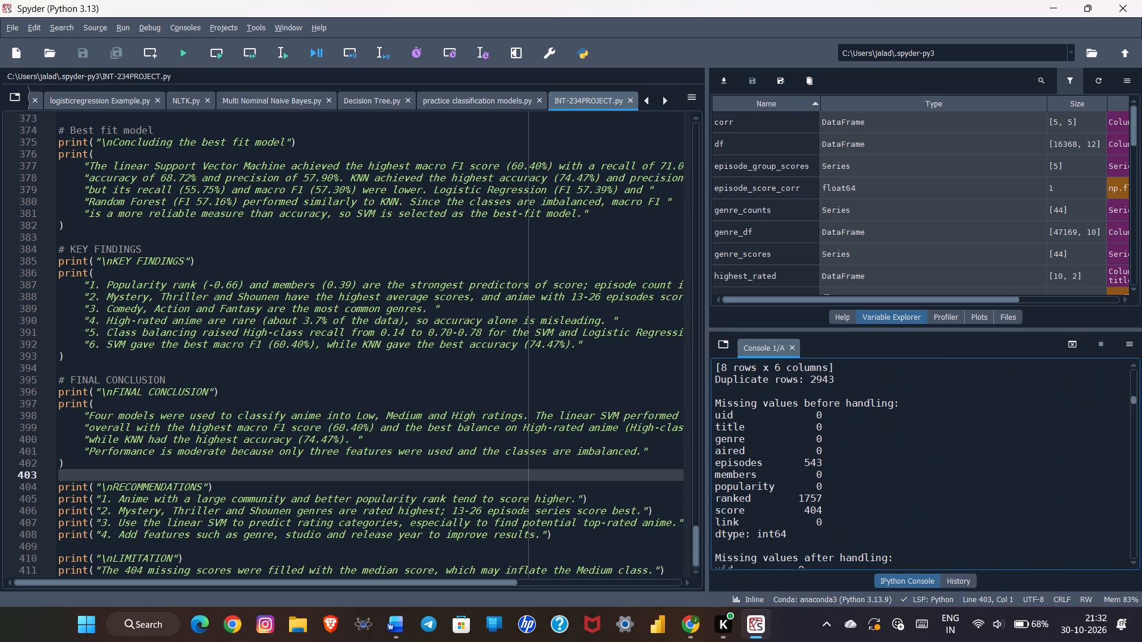
# Examine INT-234PROJECT.py from the data loading through column removal, duplicate removal and missing-value handling to see the order of operations.
pyautogui.scroll(16, 453, 330)
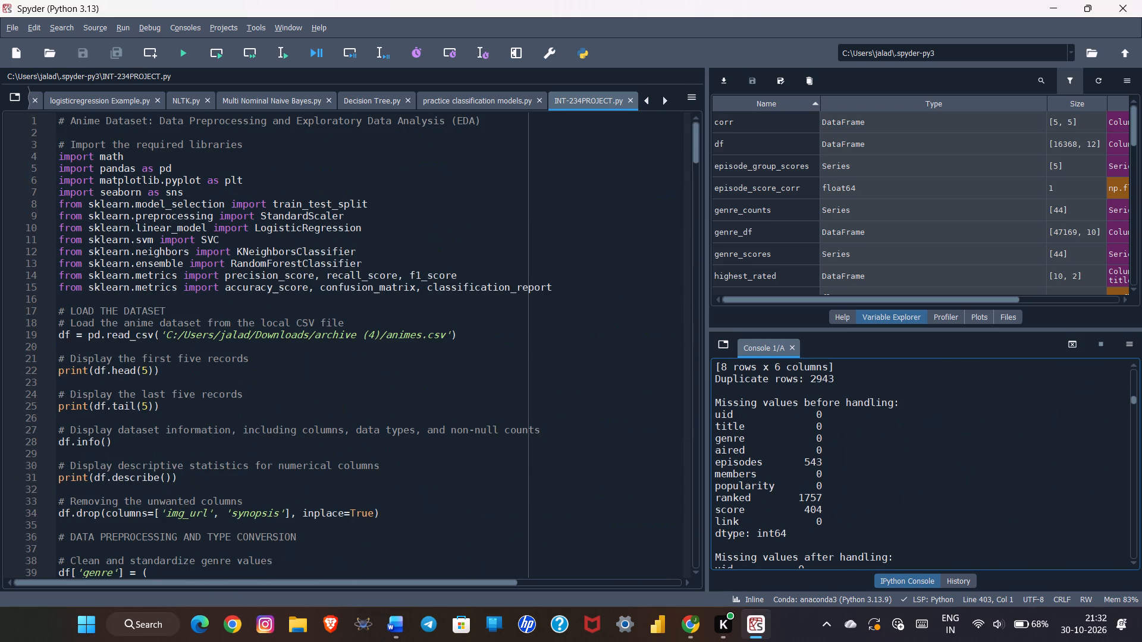
pyautogui.scroll(6, 453, 330)
pyautogui.click(308, 385)
pyautogui.scroll(-1, 308, 385)
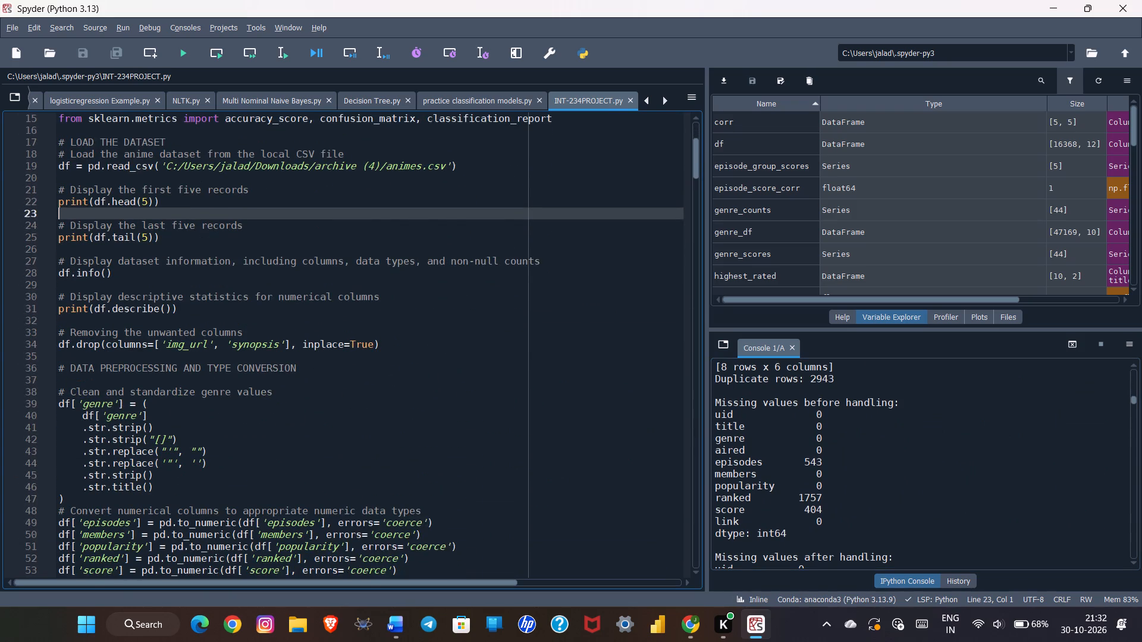
pyautogui.scroll(-3, 308, 385)
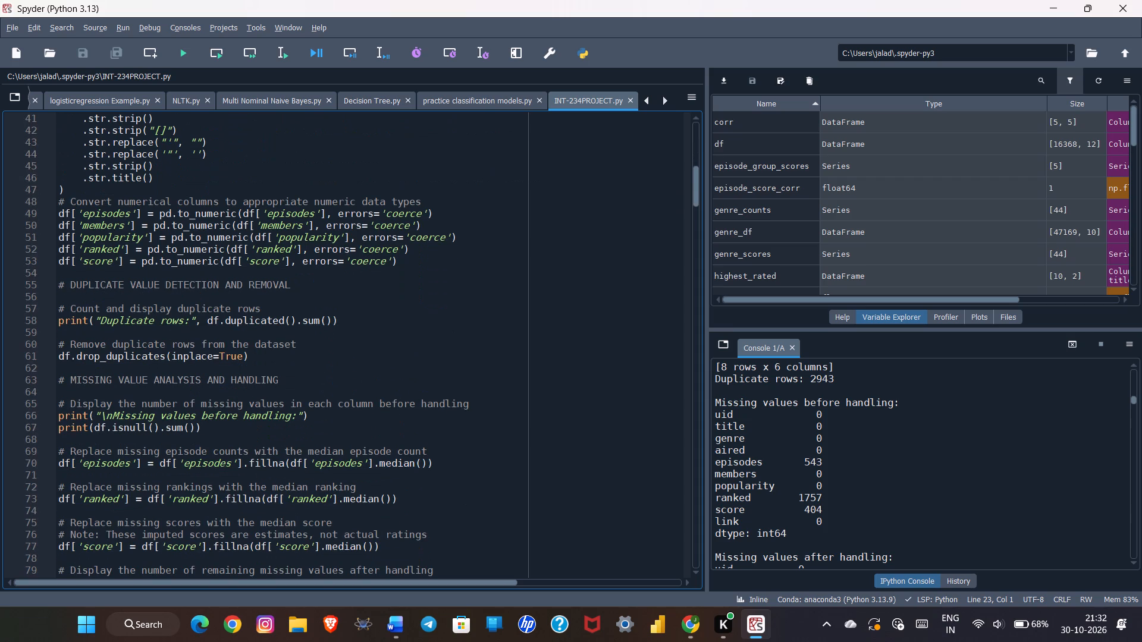
pyautogui.scroll(-2, 308, 385)
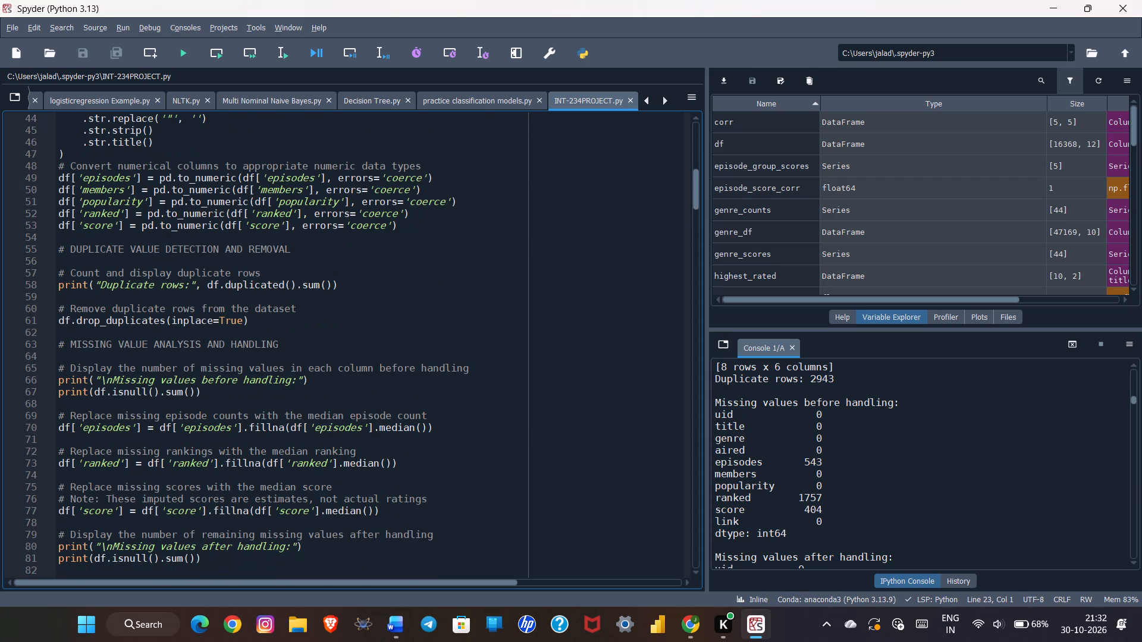
pyautogui.scroll(-1, 308, 385)
pyautogui.scroll(1, 308, 385)
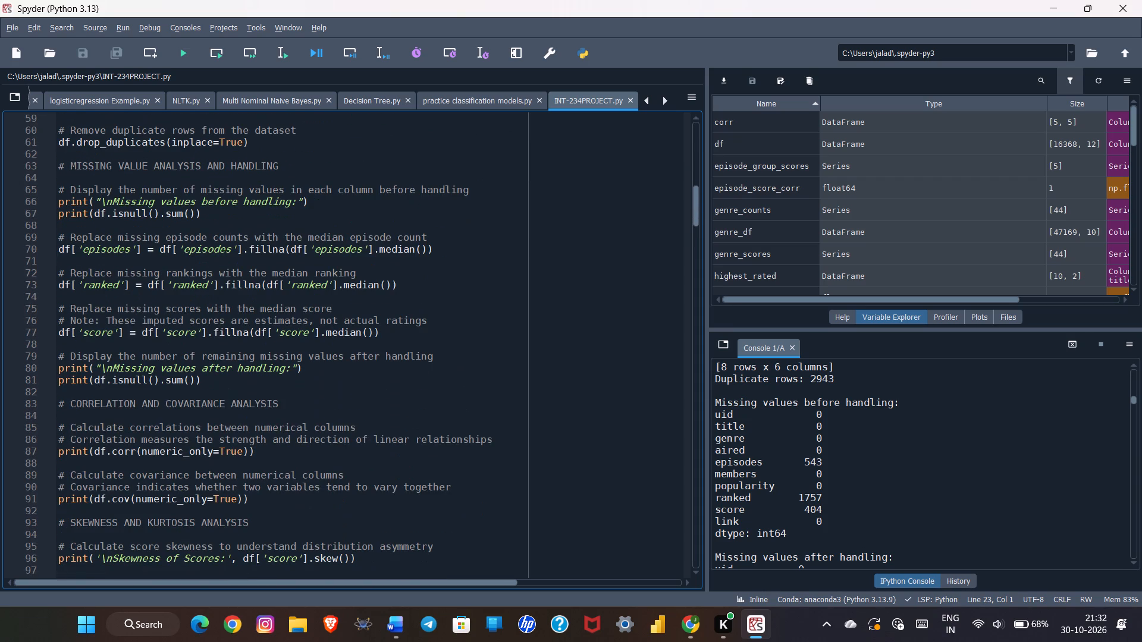
pyautogui.scroll(3, 308, 385)
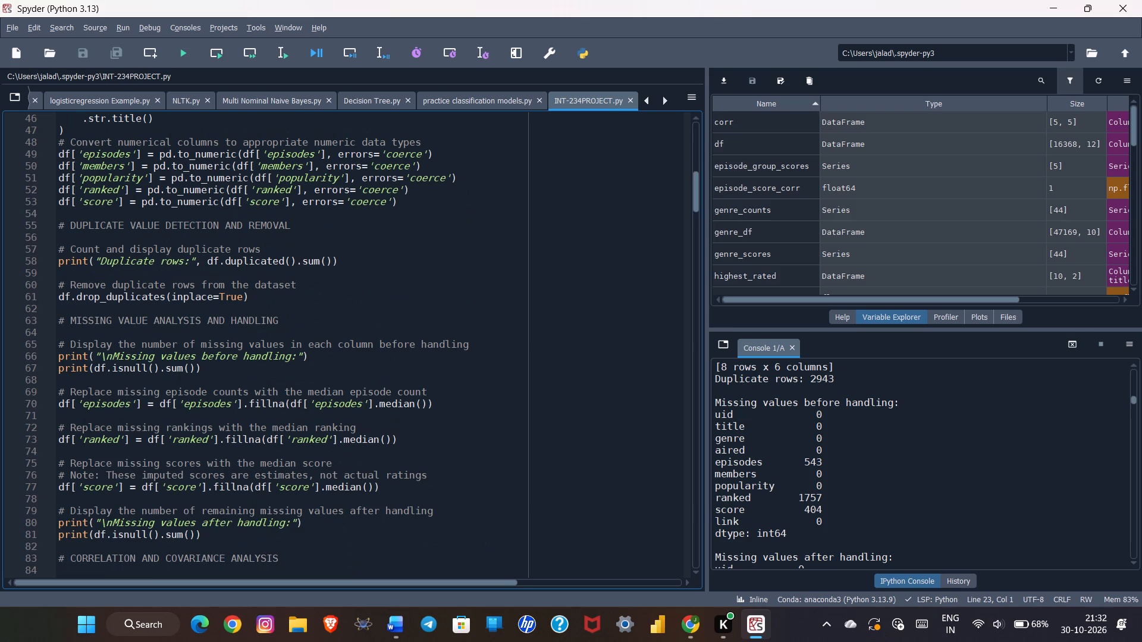
pyautogui.scroll(2, 308, 385)
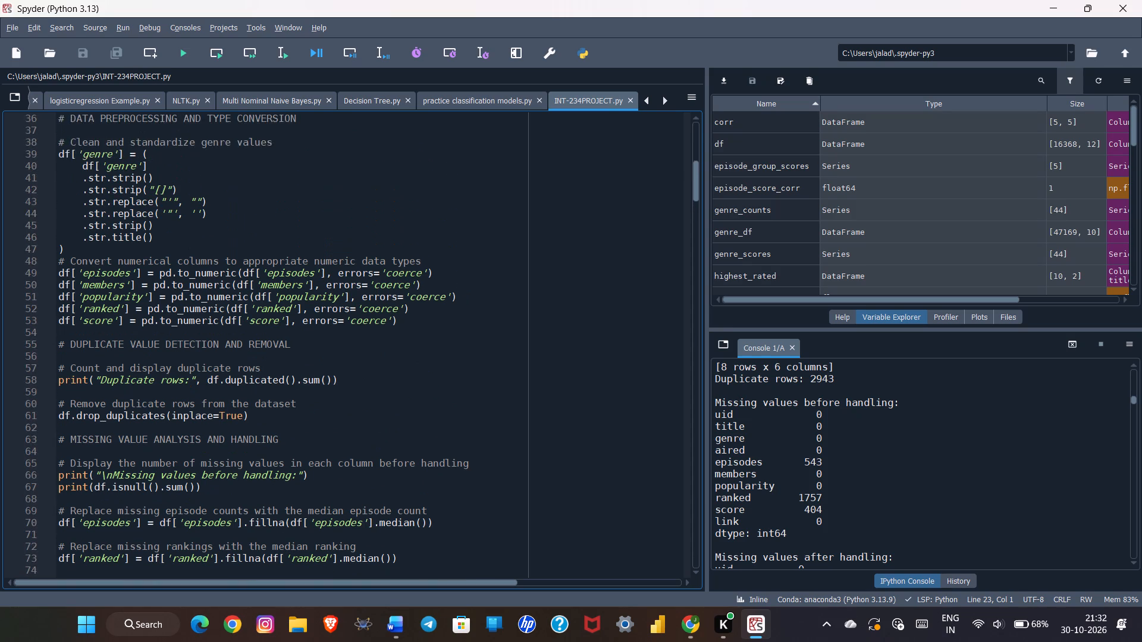
pyautogui.scroll(3, 308, 385)
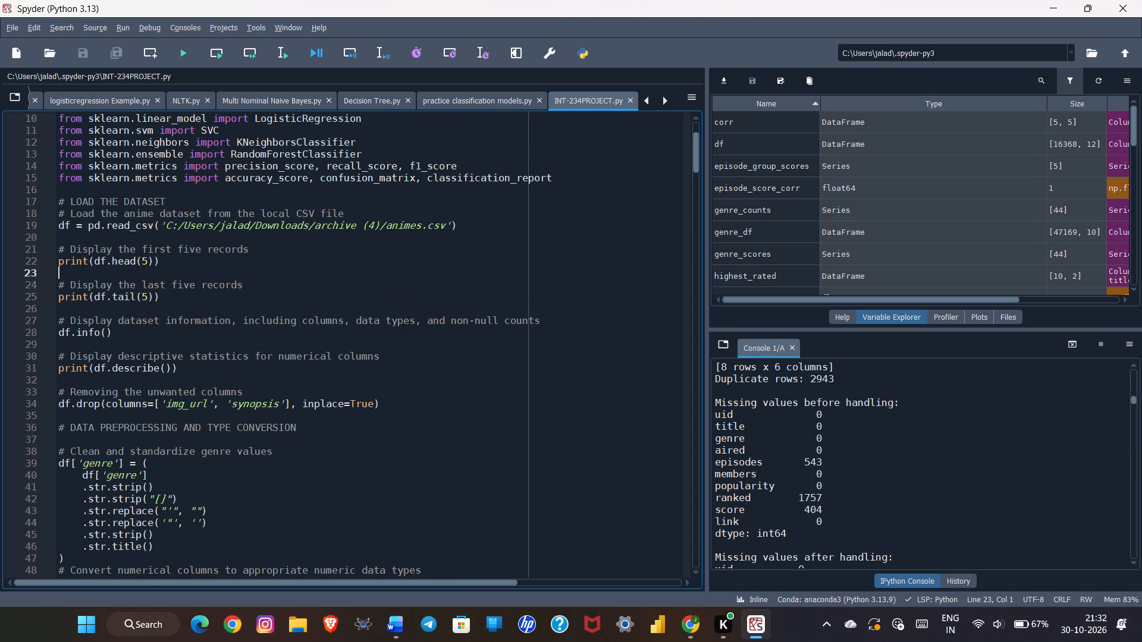
pyautogui.scroll(-1, 308, 385)
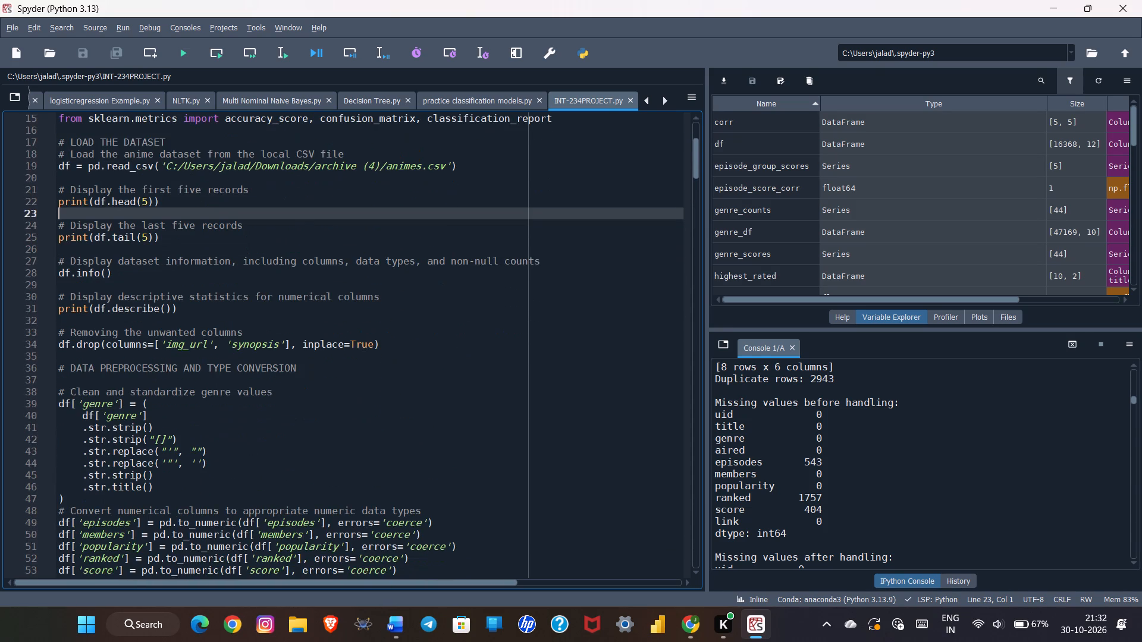
pyautogui.scroll(-2, 308, 385)
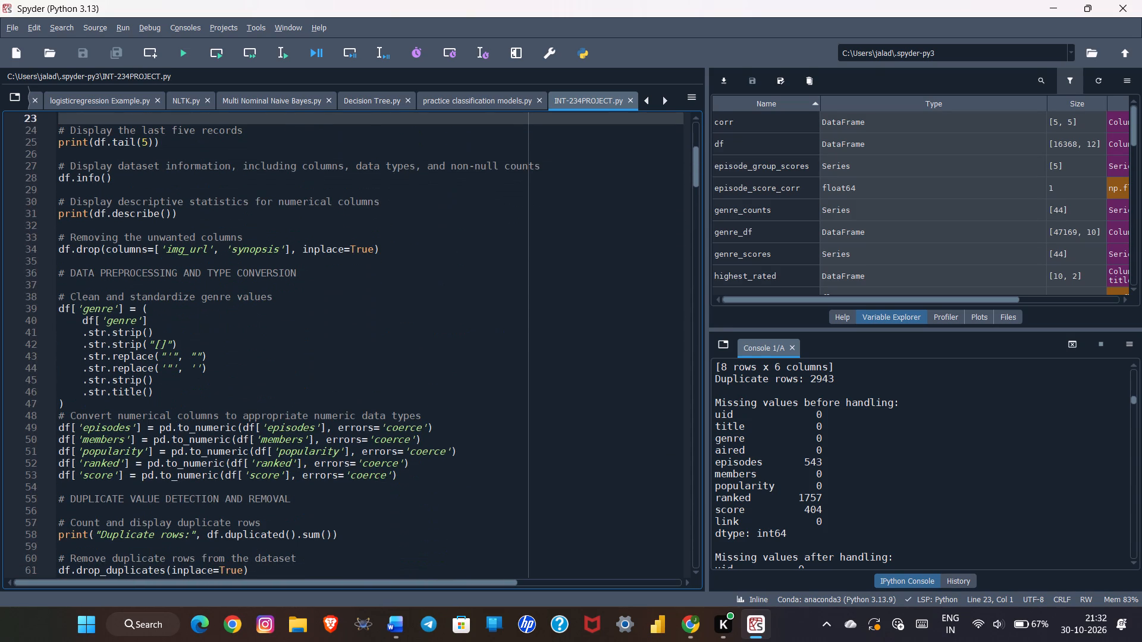
pyautogui.scroll(-2, 308, 385)
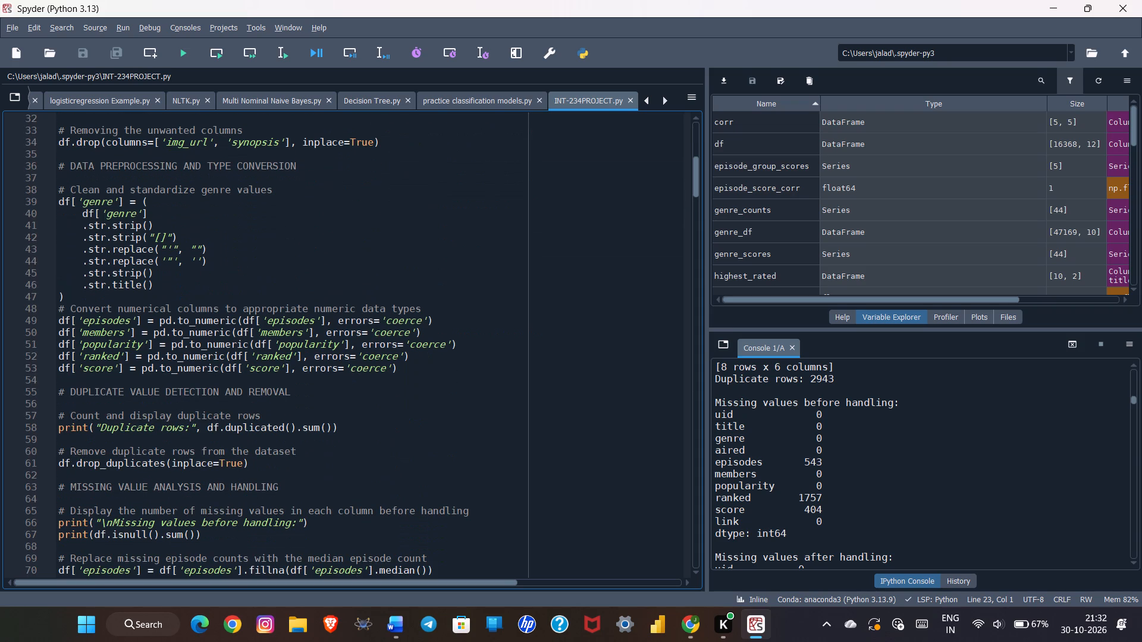
pyautogui.scroll(1, 290, 326)
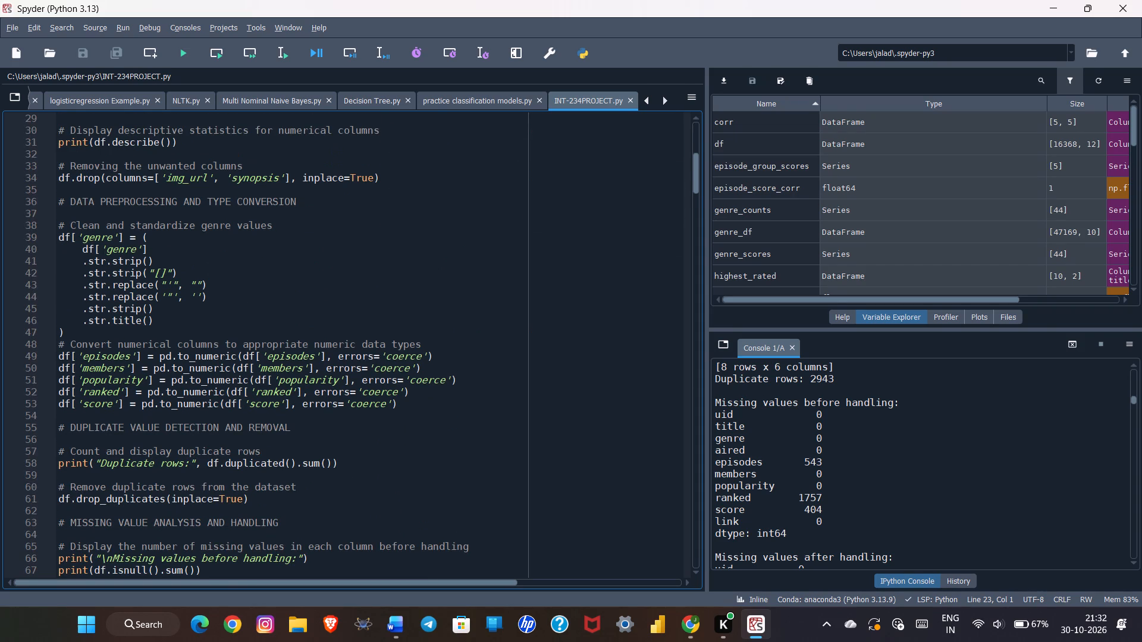
pyautogui.scroll(4, 290, 326)
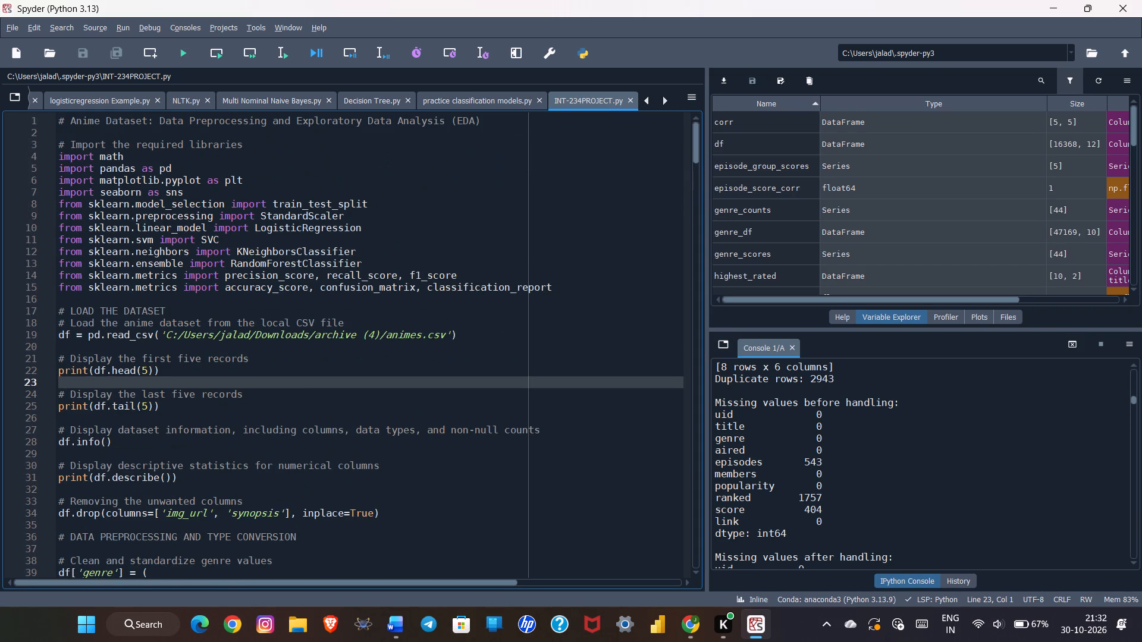
# Close the current IPython console to get a fresh one and run the library imports on lines 4–15.
pyautogui.click(791, 347)
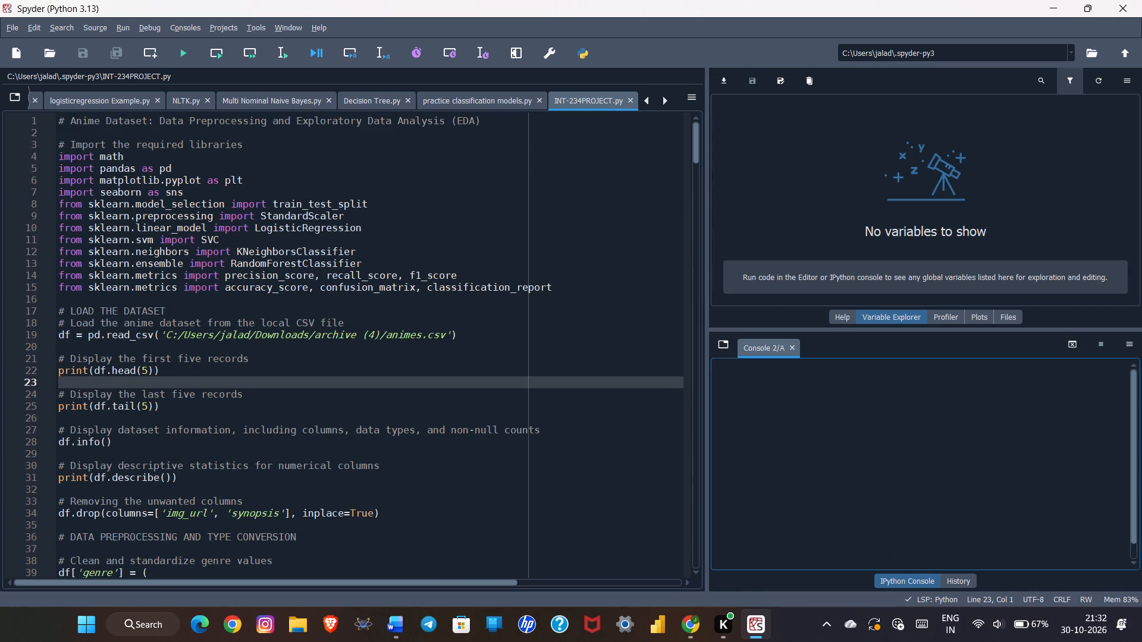
pyautogui.click(55, 155)
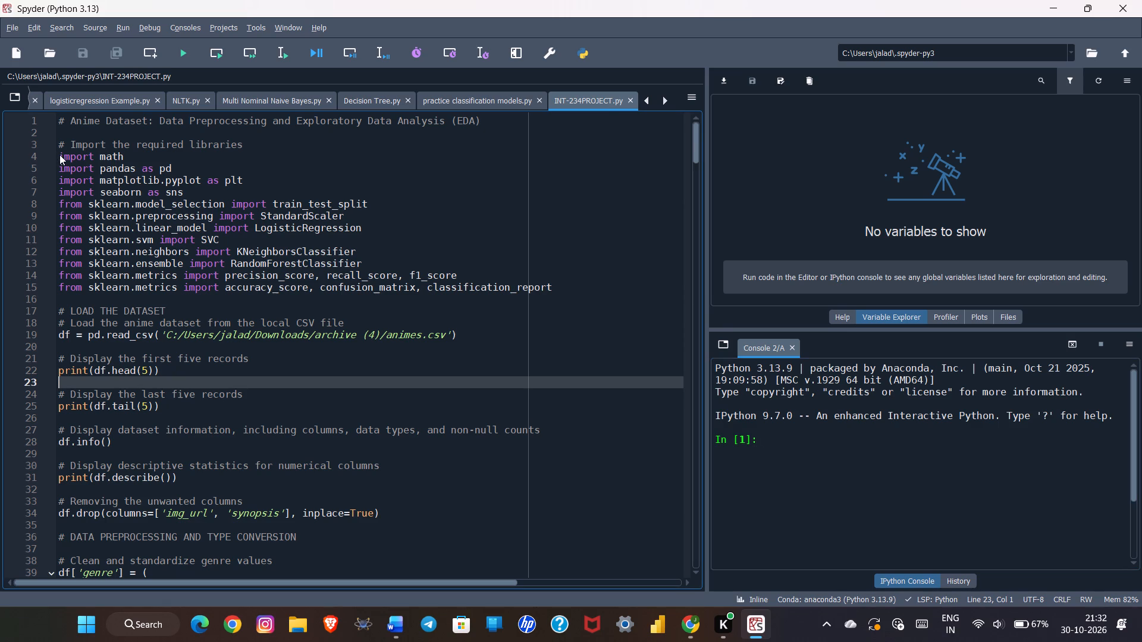
pyautogui.moveTo(58, 156); pyautogui.dragTo(460, 298)
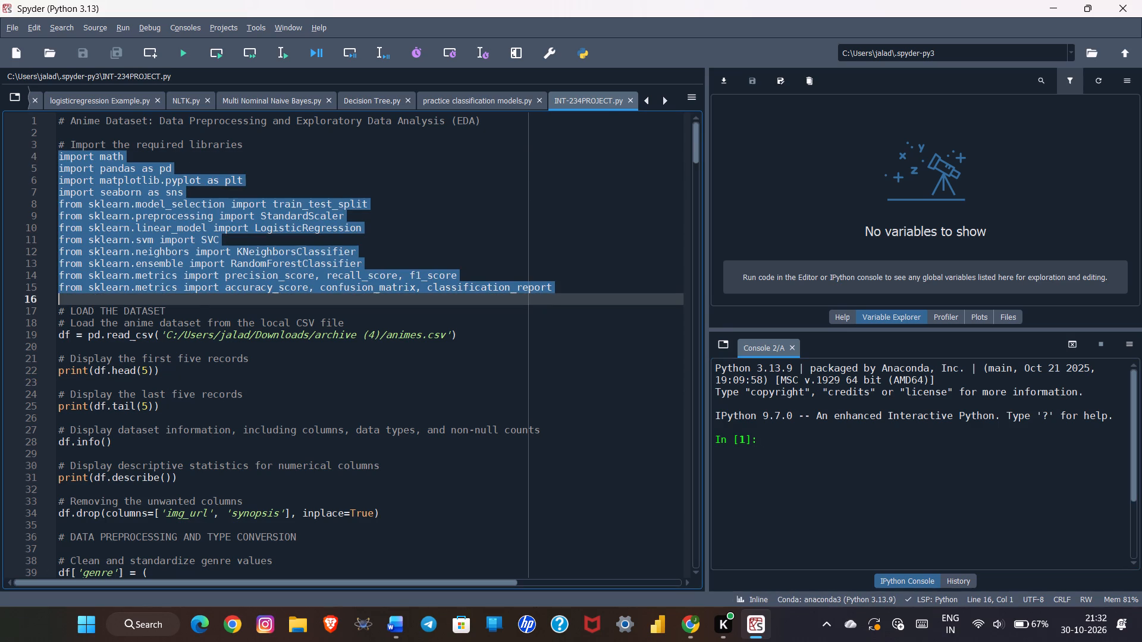
pyautogui.moveTo(460, 298); pyautogui.dragTo(469, 297)
pyautogui.click(281, 55)
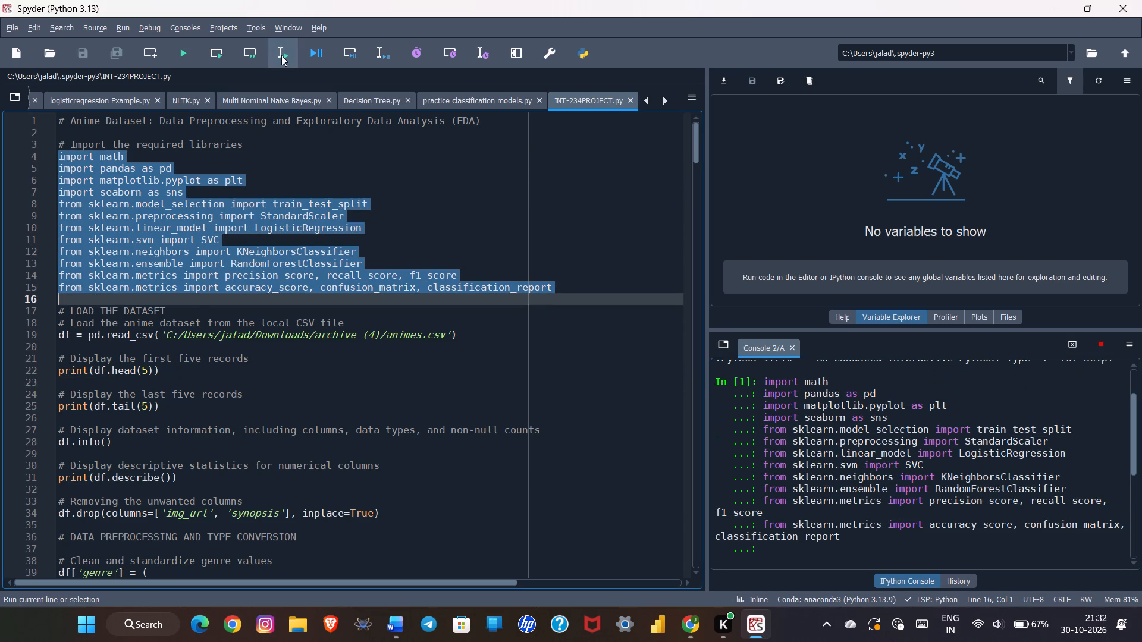
# Run only the read_csv line to load animes.csv into df.
pyautogui.click(263, 333)
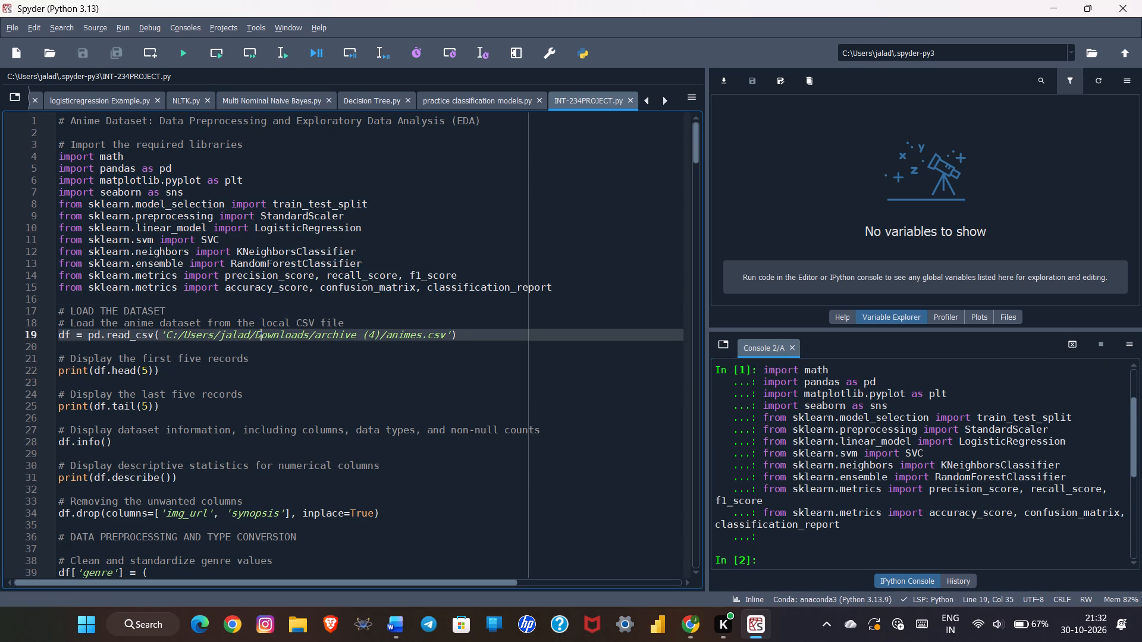
pyautogui.click(284, 54)
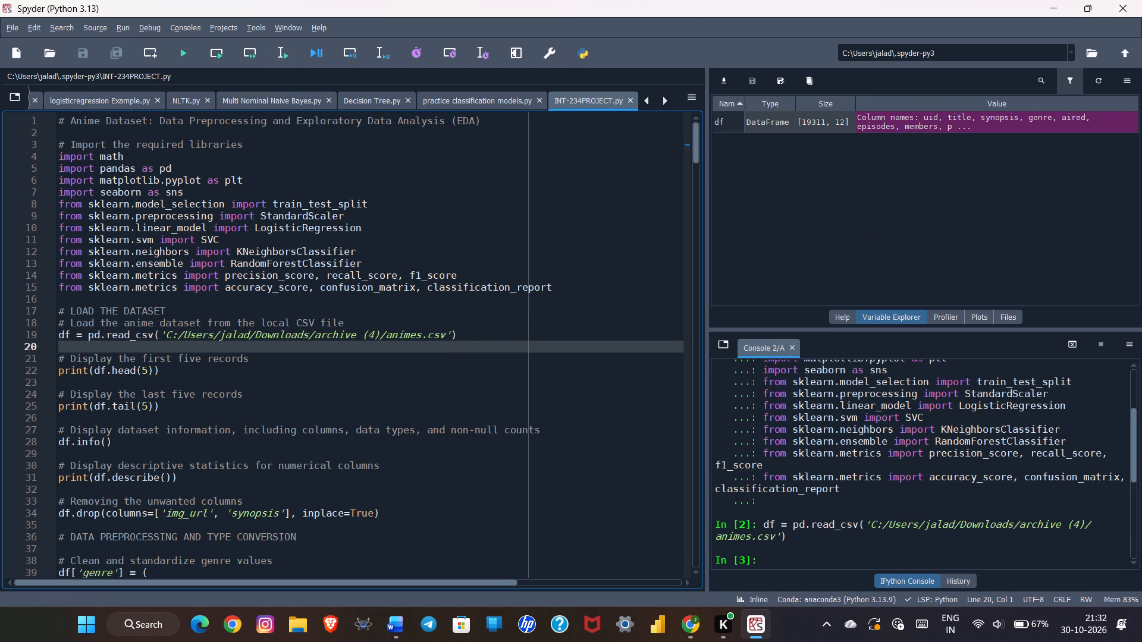
# Run only print(df.isnull().sum()) on line 81 to list the missing values of the raw dataset.
pyautogui.scroll(-1, 159, 415)
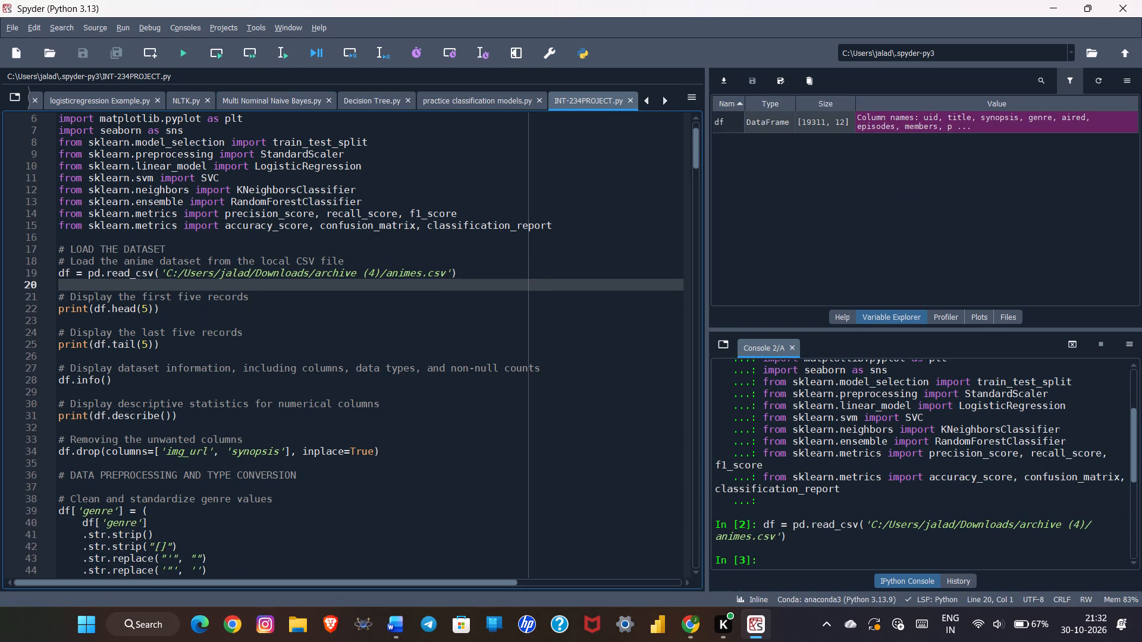
pyautogui.scroll(-3, 159, 415)
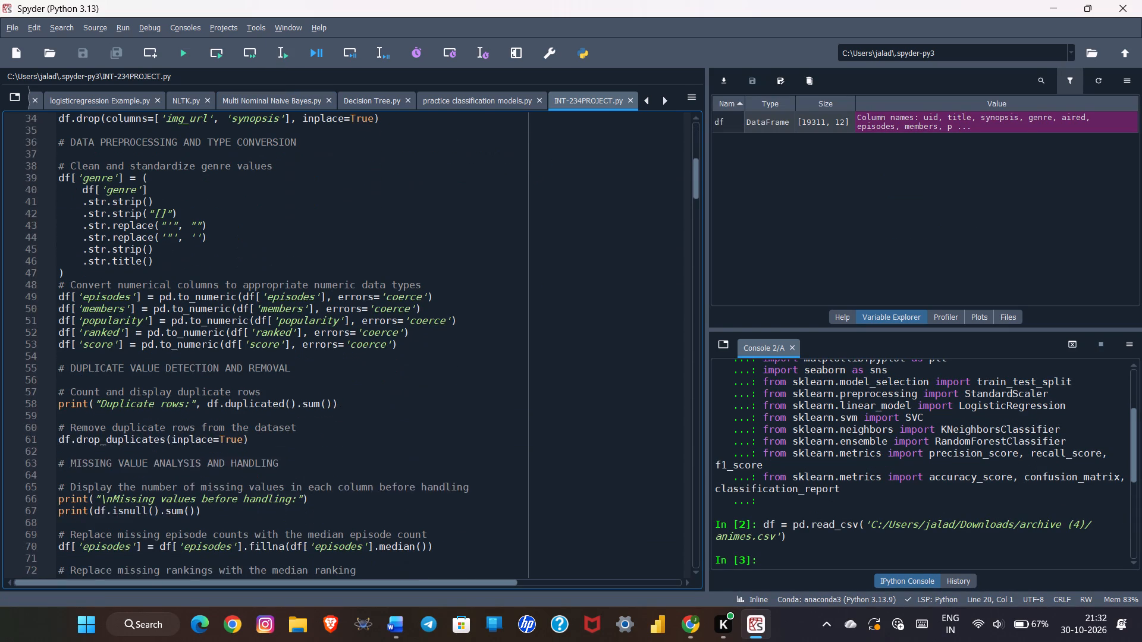
pyautogui.scroll(-3, 159, 415)
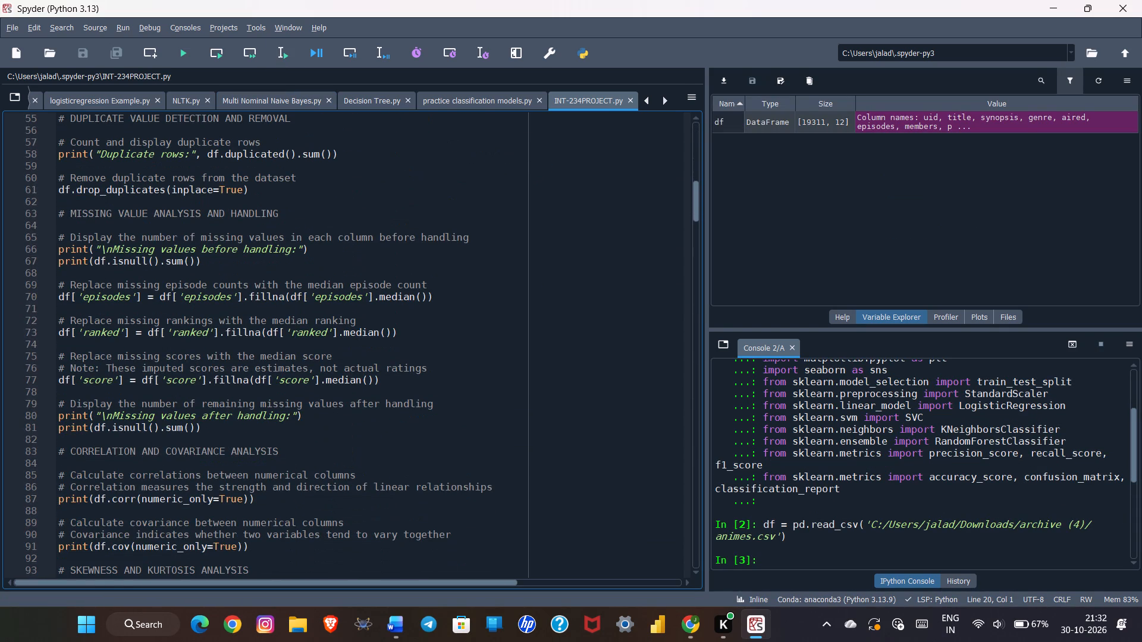
pyautogui.click(204, 426)
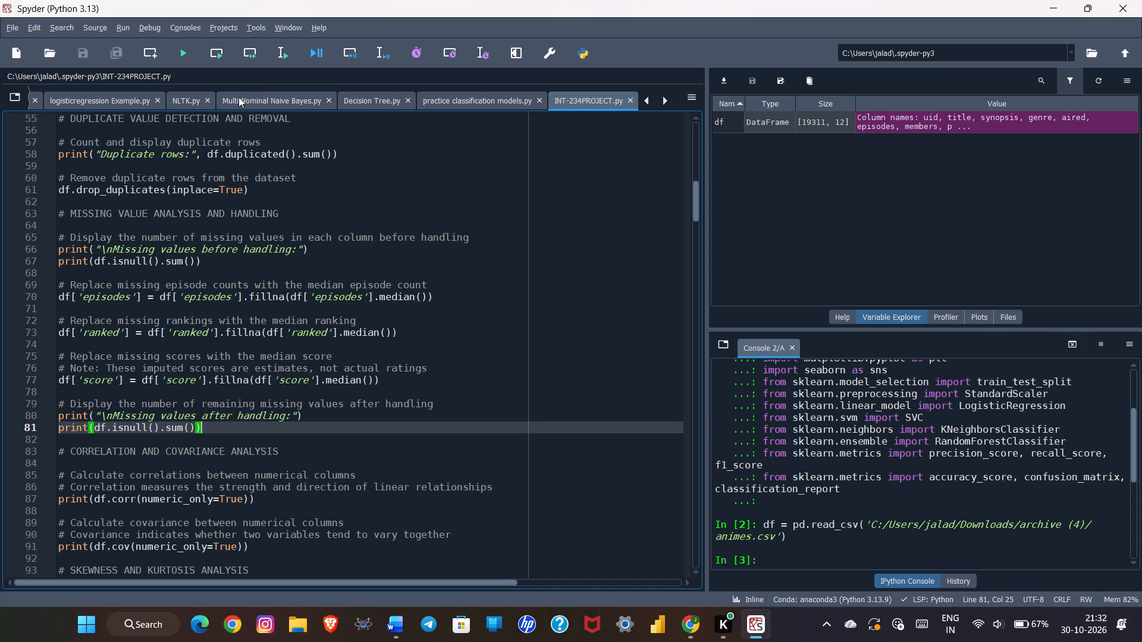
pyautogui.click(272, 55)
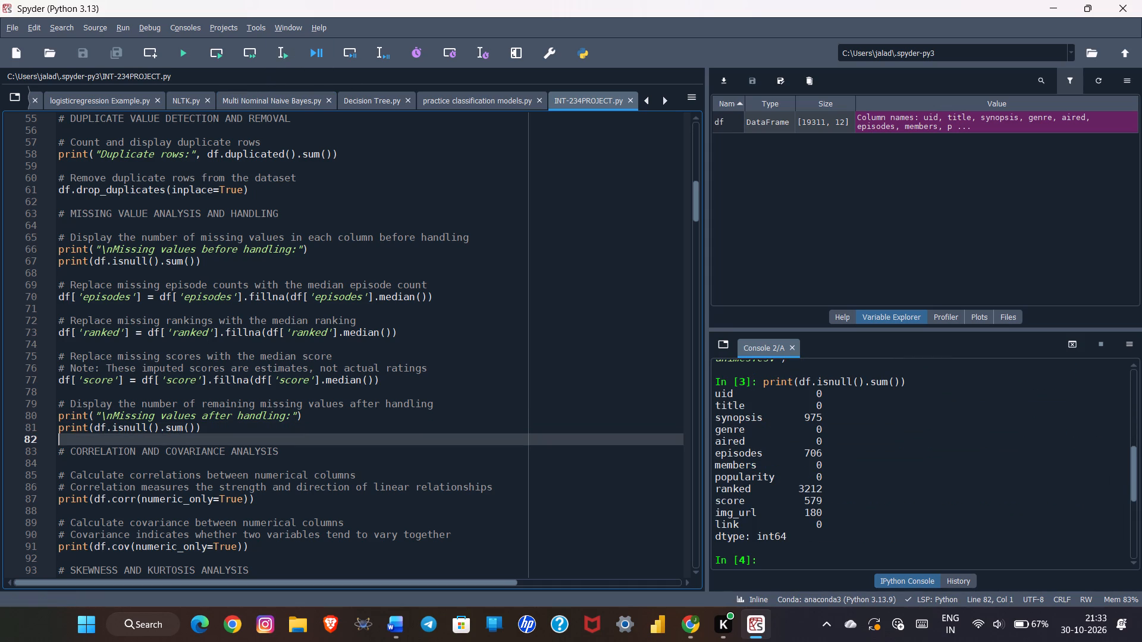
# In the Word report's Table 1, set the synopsis row's Missing Count to 975.
pyautogui.hotkey('alt', 'Tab')
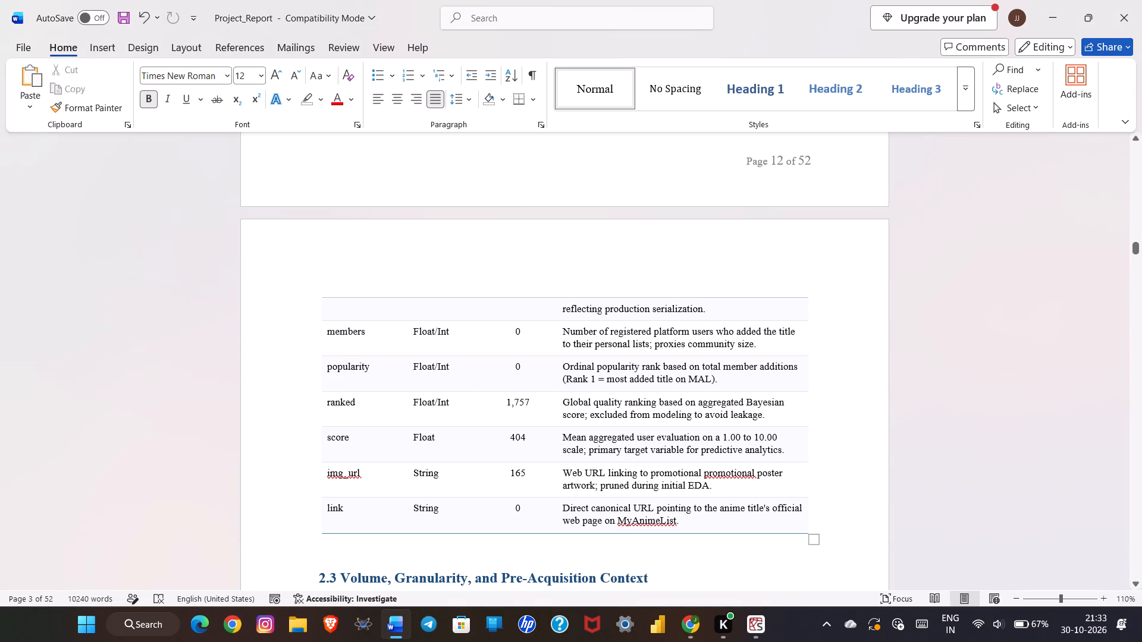
pyautogui.scroll(1, 678, 359)
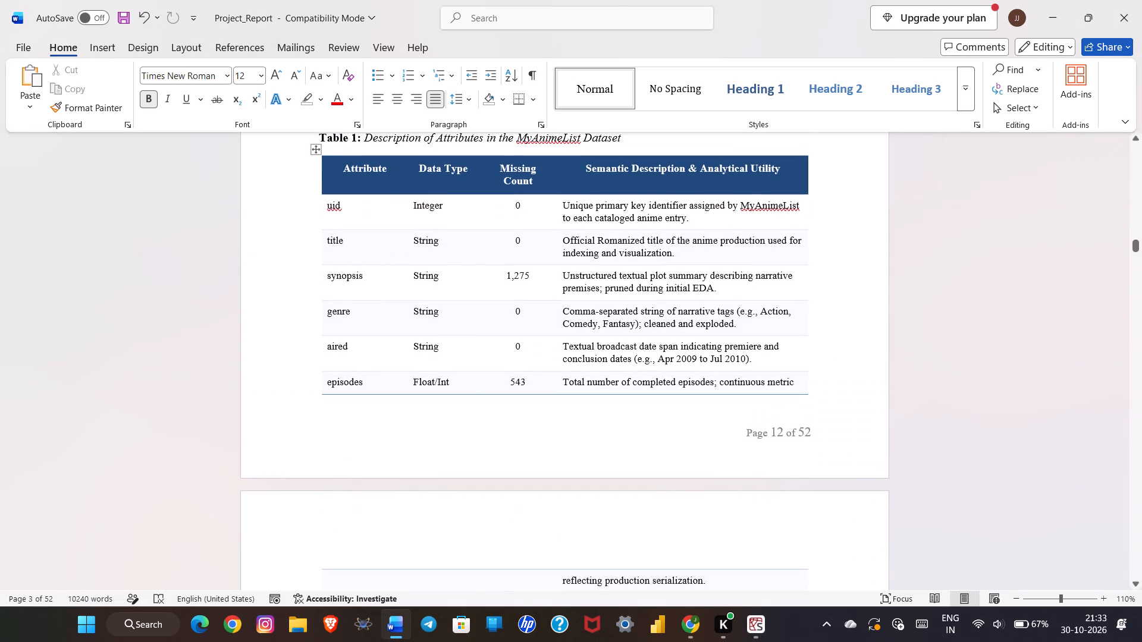
pyautogui.click(519, 273)
pyautogui.press('BackSpace')
pyautogui.press('BackSpace')
pyautogui.press('BackSpace')
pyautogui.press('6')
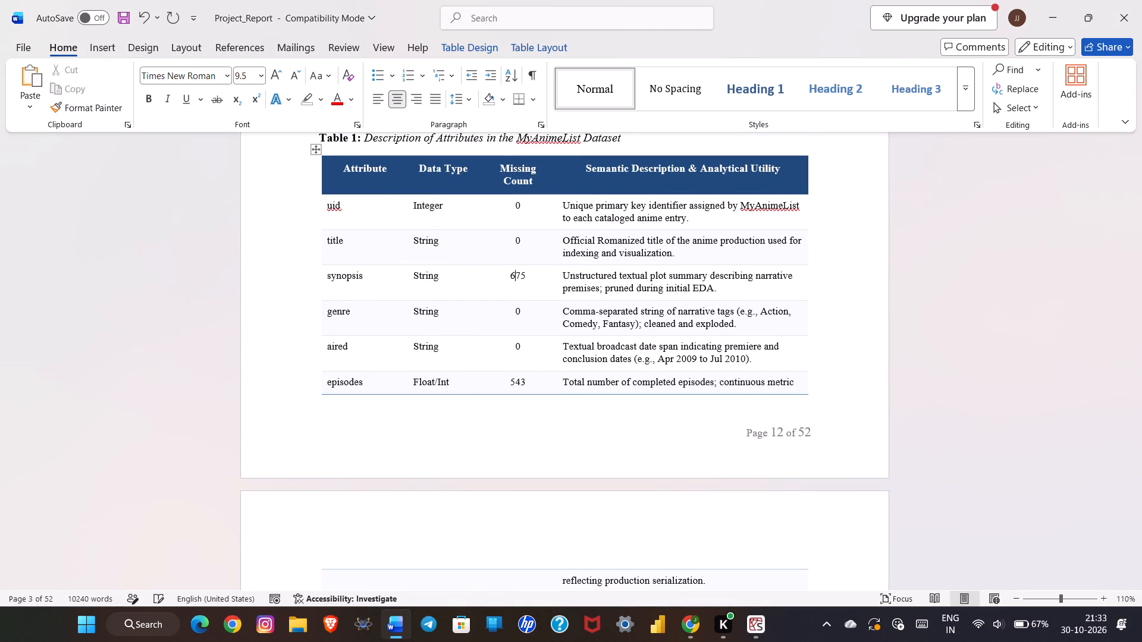
pyautogui.press('BackSpace')
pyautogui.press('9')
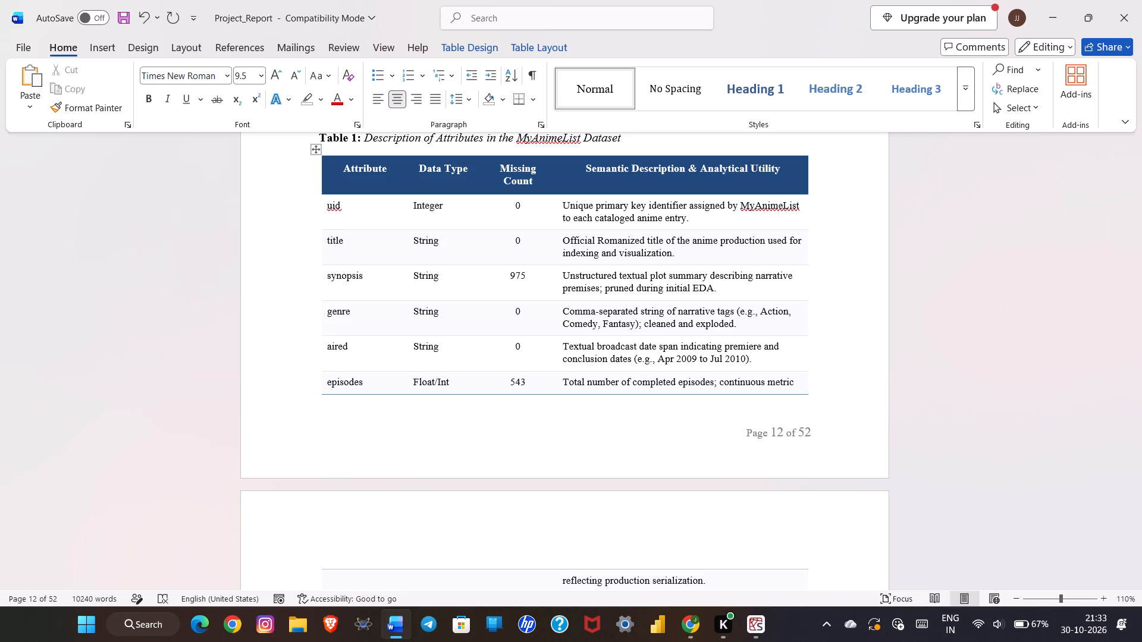
# Using Spyder's missing-value output, set the episodes row's Missing Count in the Word report's Table 1 to 706.
pyautogui.hotkey('alt', 'Tab')
pyautogui.hotkey('alt', 'Tab')
pyautogui.hotkey('alt', 'Tab')
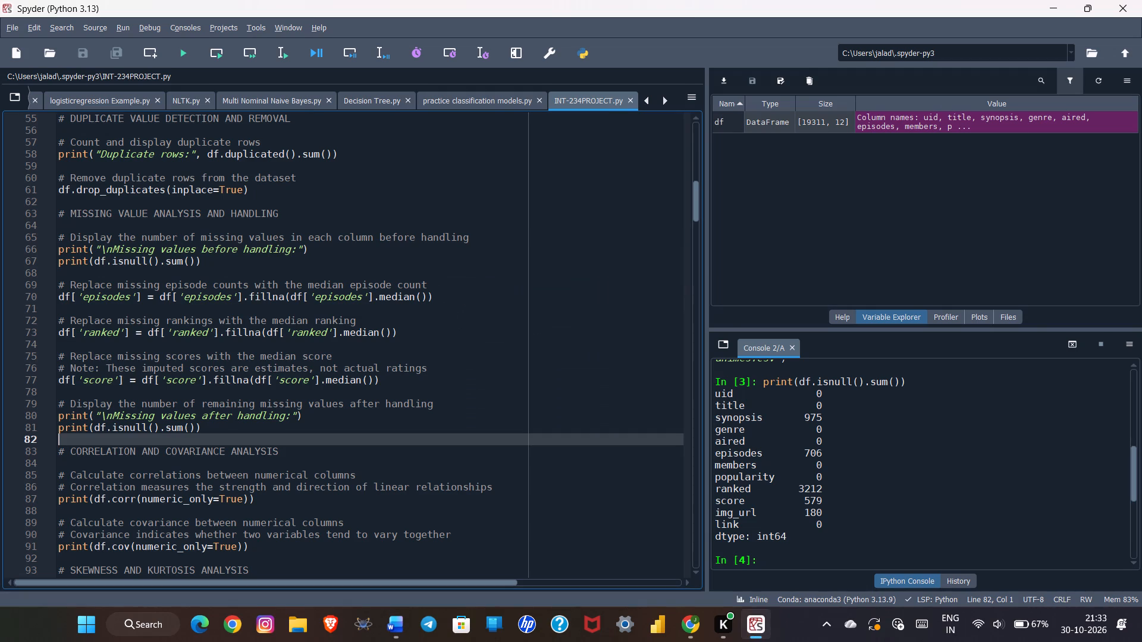
pyautogui.hotkey('alt', 'Tab')
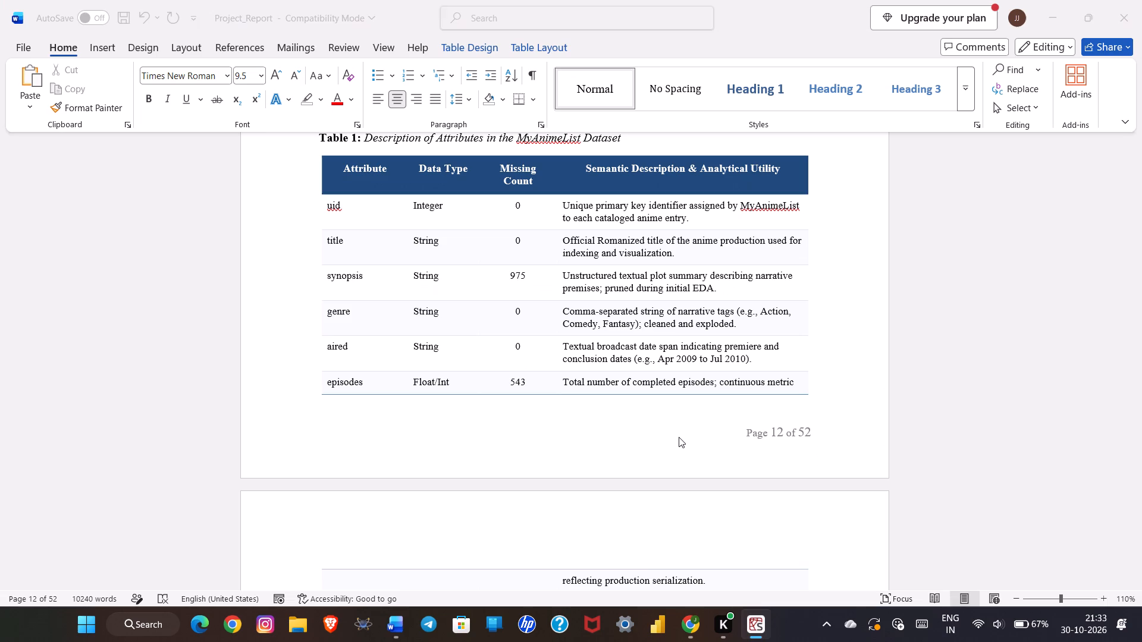
pyautogui.click(523, 380)
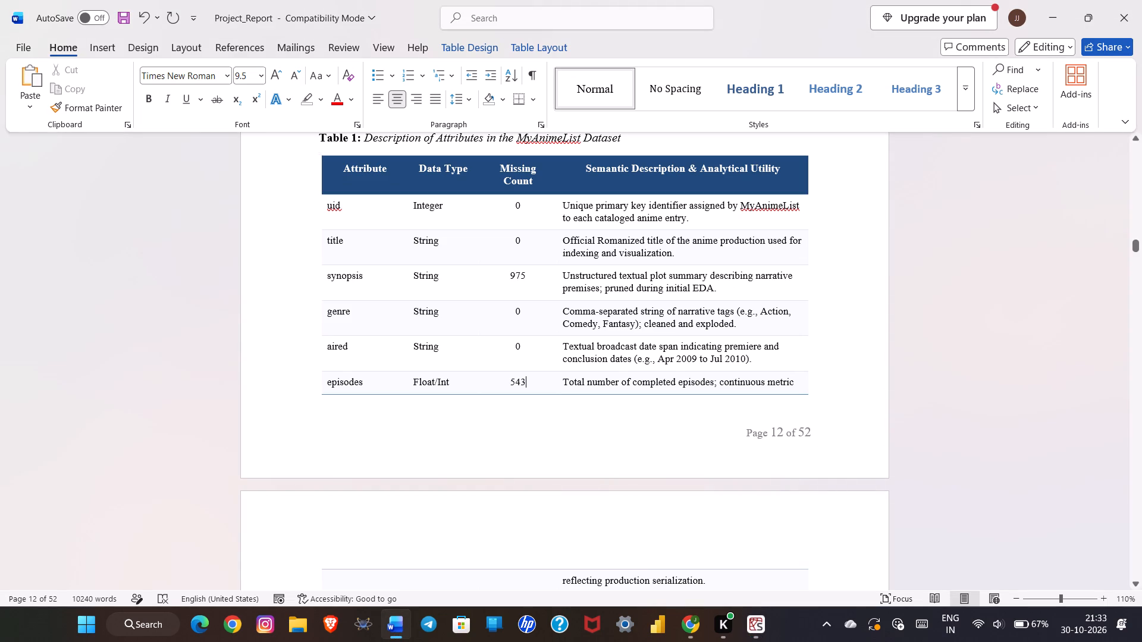
pyautogui.press('BackSpace')
pyautogui.press('BackSpace')
pyautogui.press('BackSpace')
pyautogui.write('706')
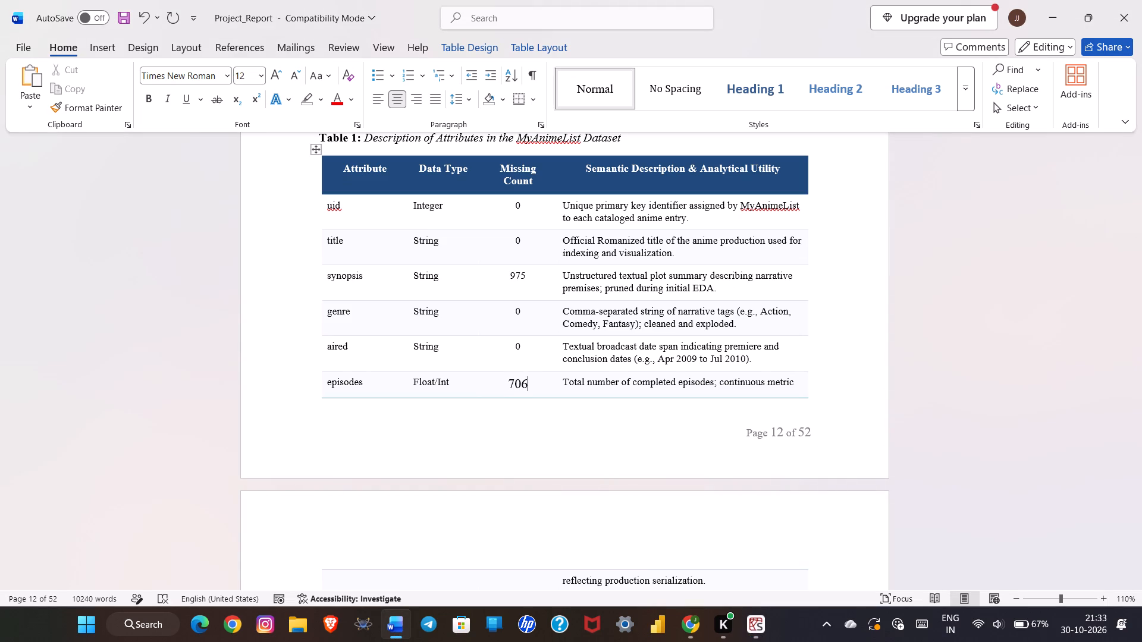
# Set the font size of the episodes row's Missing Count to 9.5, matching the synopsis row's count.
pyautogui.click(519, 273)
pyautogui.moveTo(508, 384); pyautogui.dragTo(516, 384)
pyautogui.moveTo(516, 384); pyautogui.dragTo(526, 383)
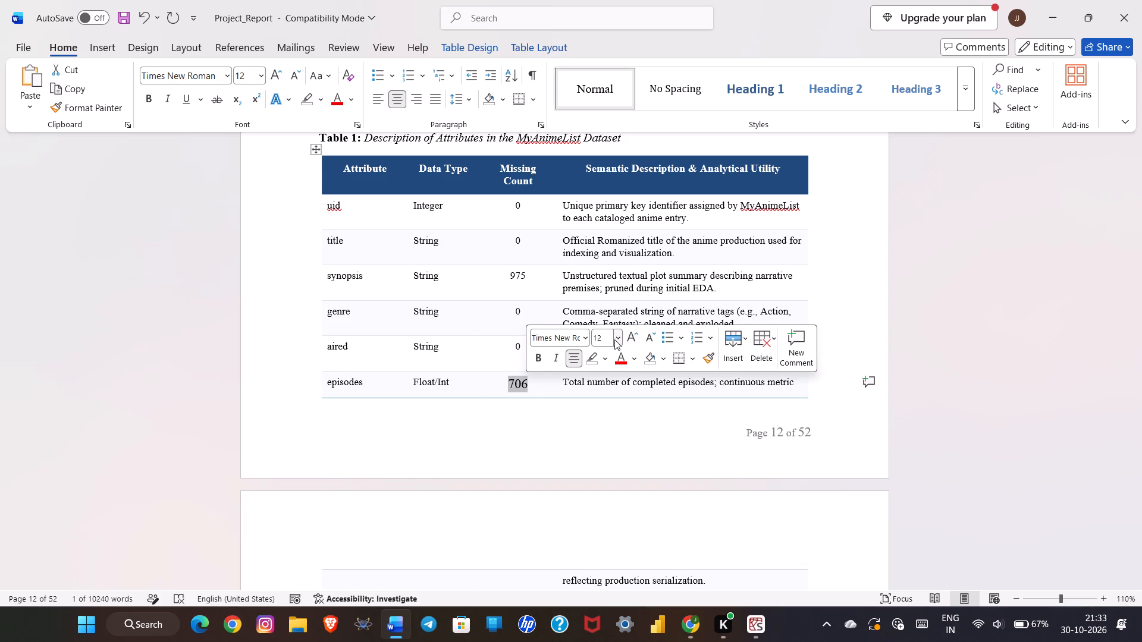
pyautogui.click(616, 339)
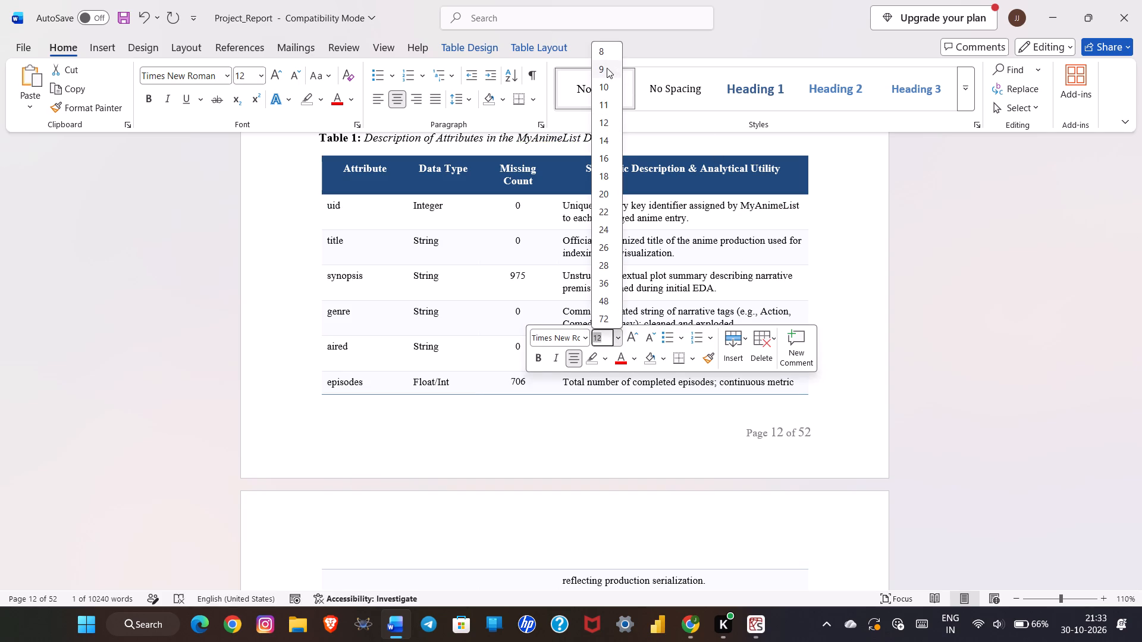
pyautogui.press('BackSpace')
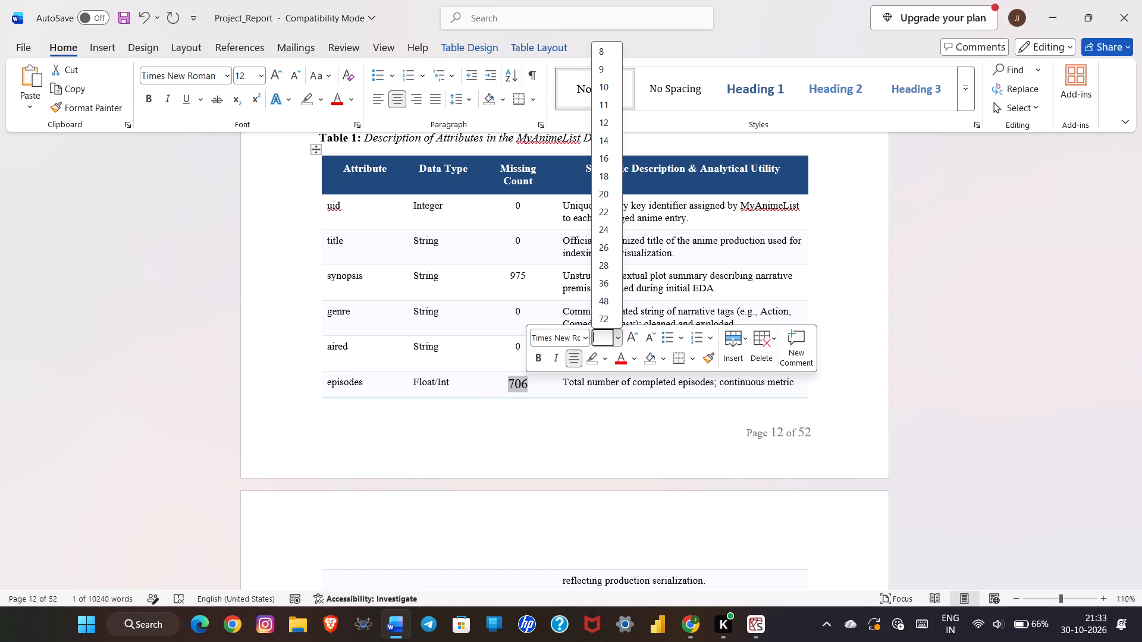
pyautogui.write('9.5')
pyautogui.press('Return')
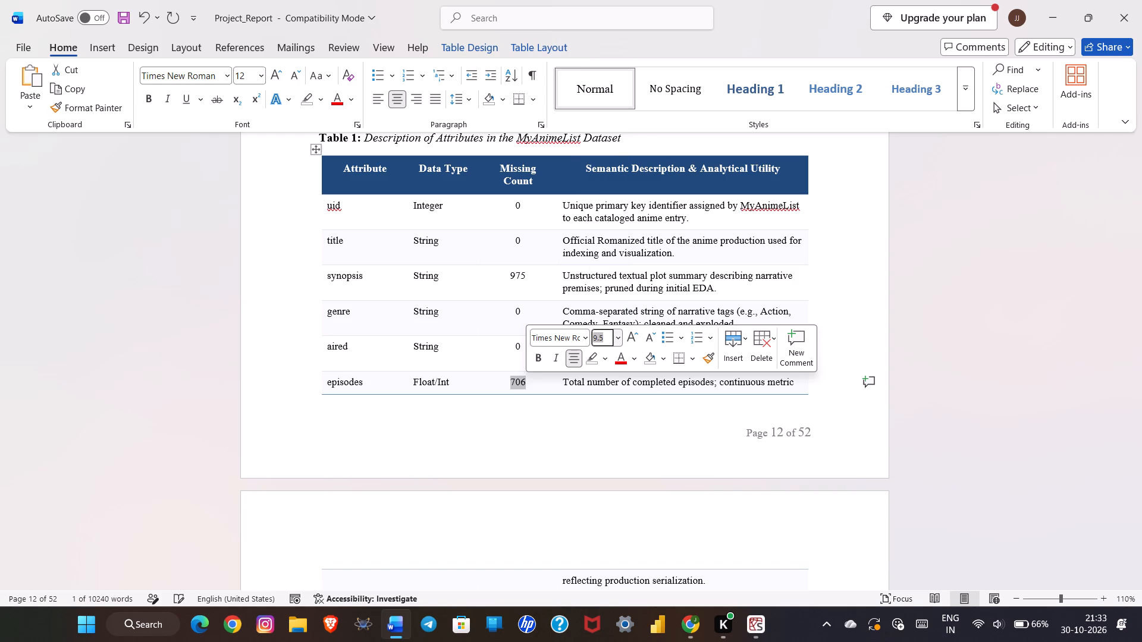
pyautogui.click(567, 445)
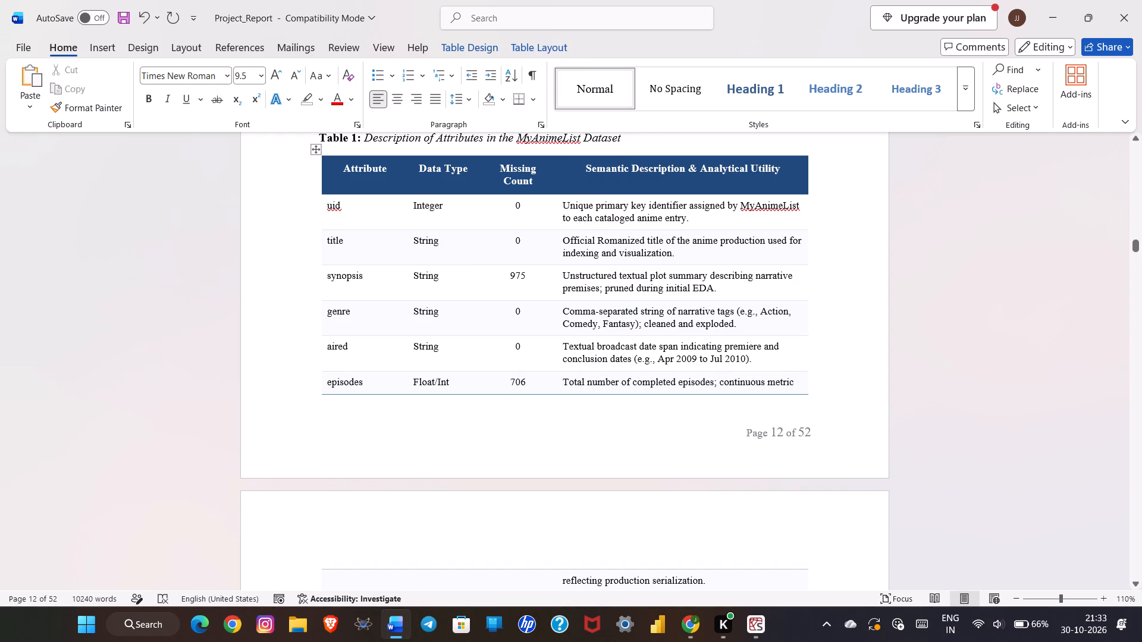
pyautogui.click(518, 276)
pyautogui.click(519, 384)
# Check Table 1 against Spyder's missing-value output and set the ranked row's Missing Count to 3212.
pyautogui.scroll(-2, 566, 413)
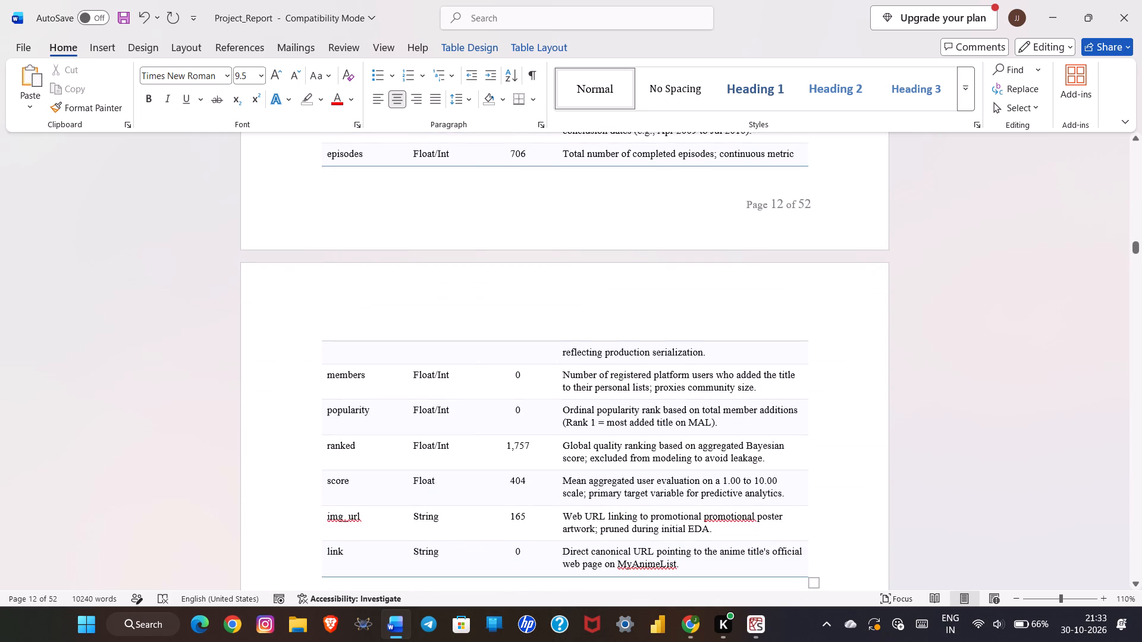
pyautogui.hotkey('alt', 'Tab')
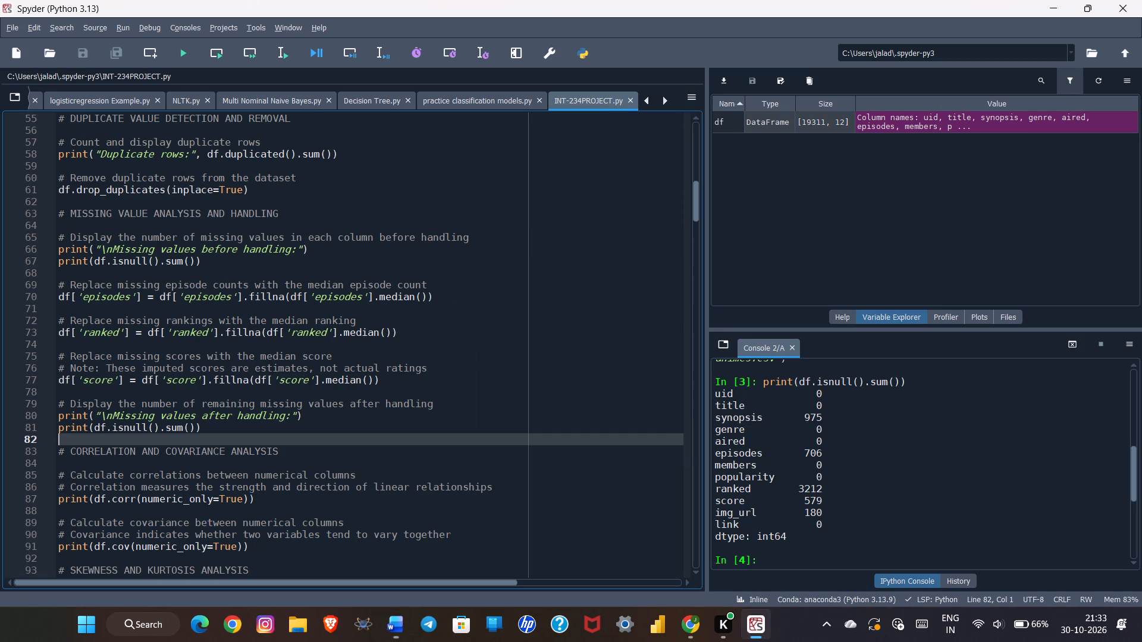
pyautogui.hotkey('alt', 'Tab')
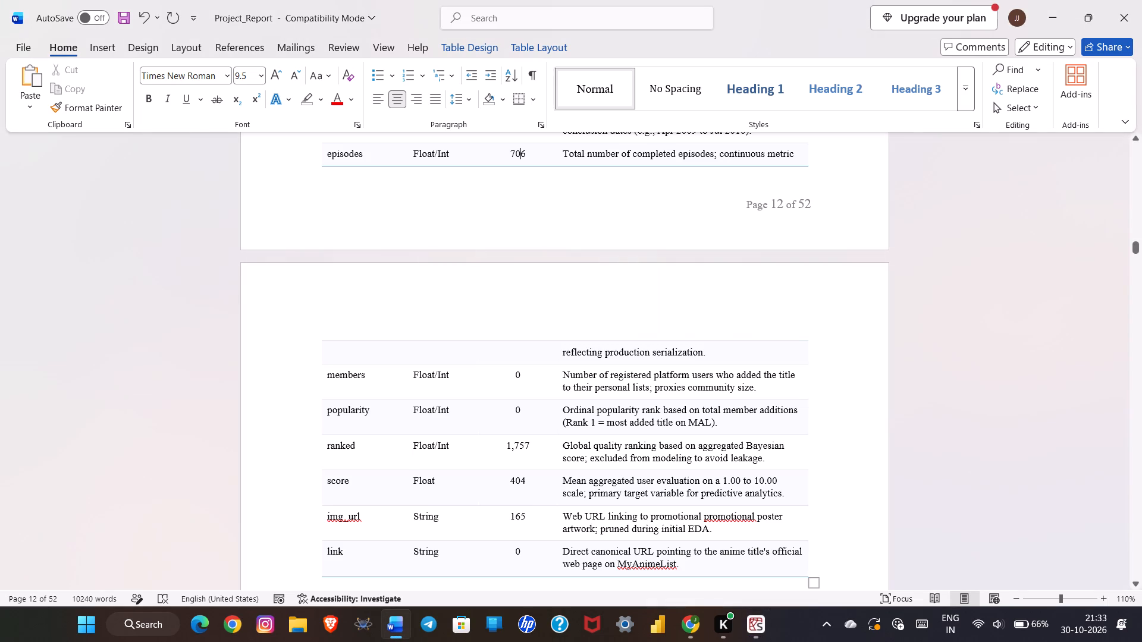
pyautogui.scroll(1, 687, 333)
pyautogui.hotkey('alt', 'Tab')
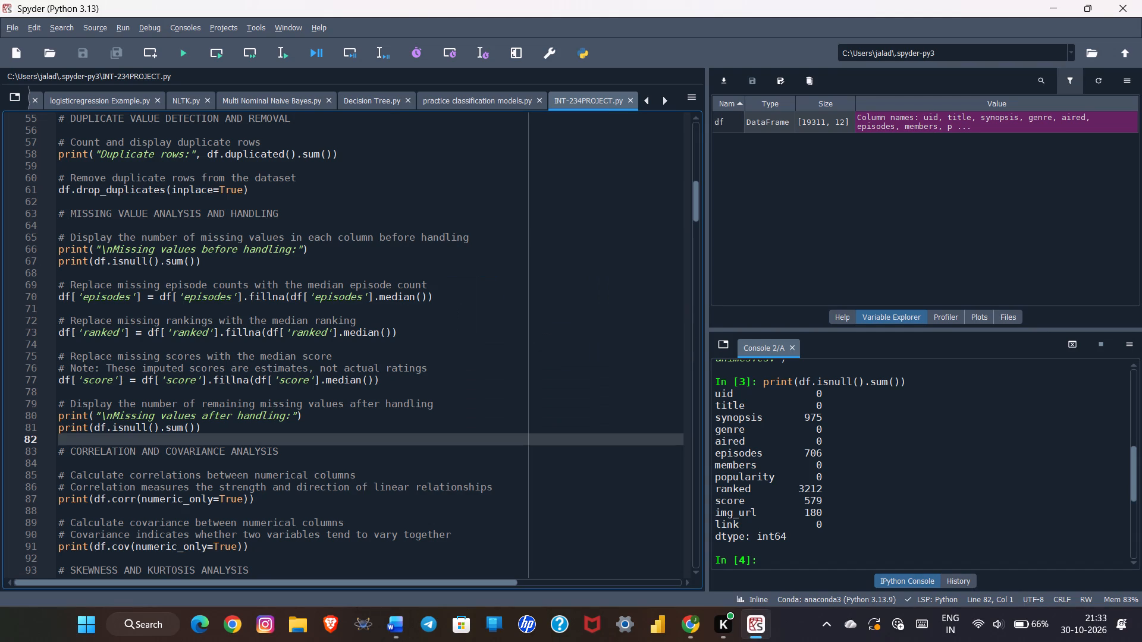
pyautogui.hotkey('alt', 'Tab')
pyautogui.hotkey('alt', 'Tab')
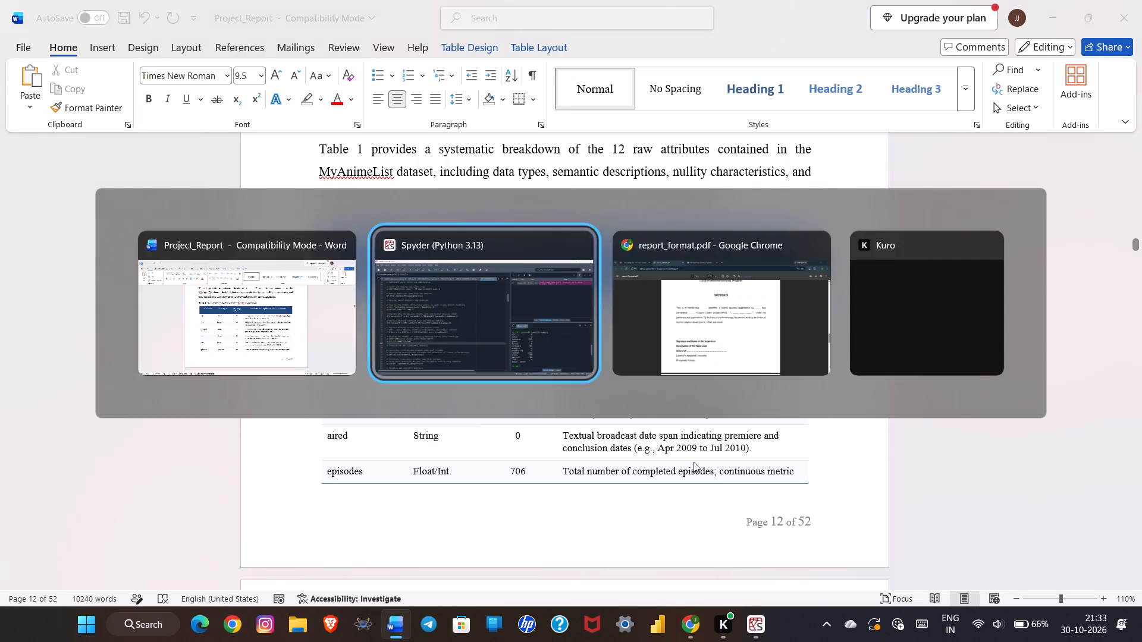
pyautogui.hotkey('alt', 'Tab')
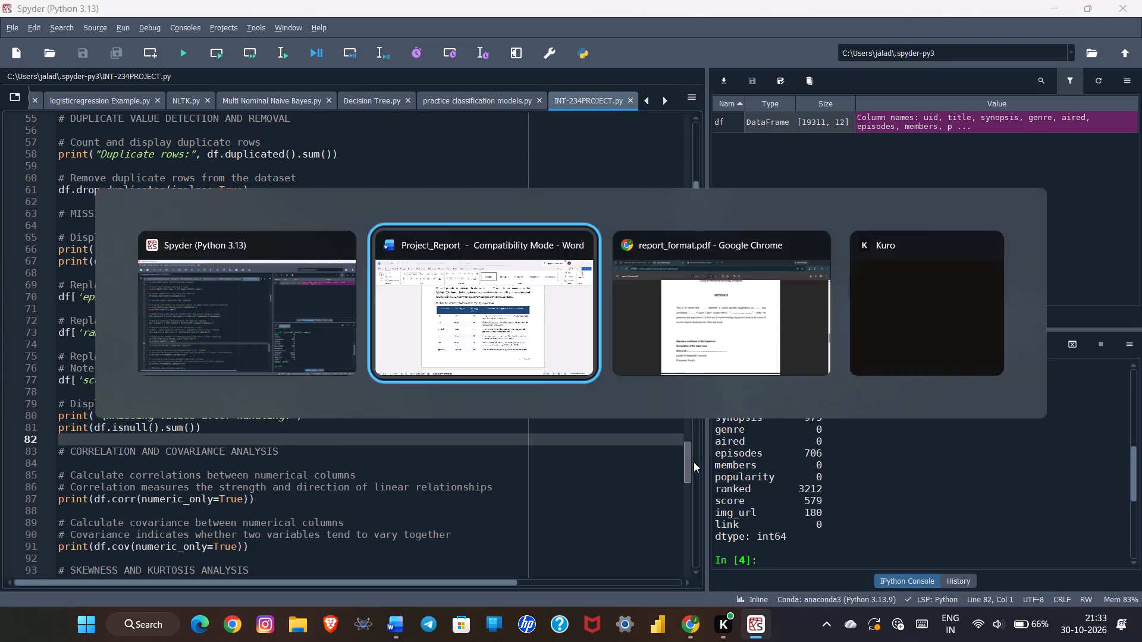
pyautogui.scroll(-4, 694, 462)
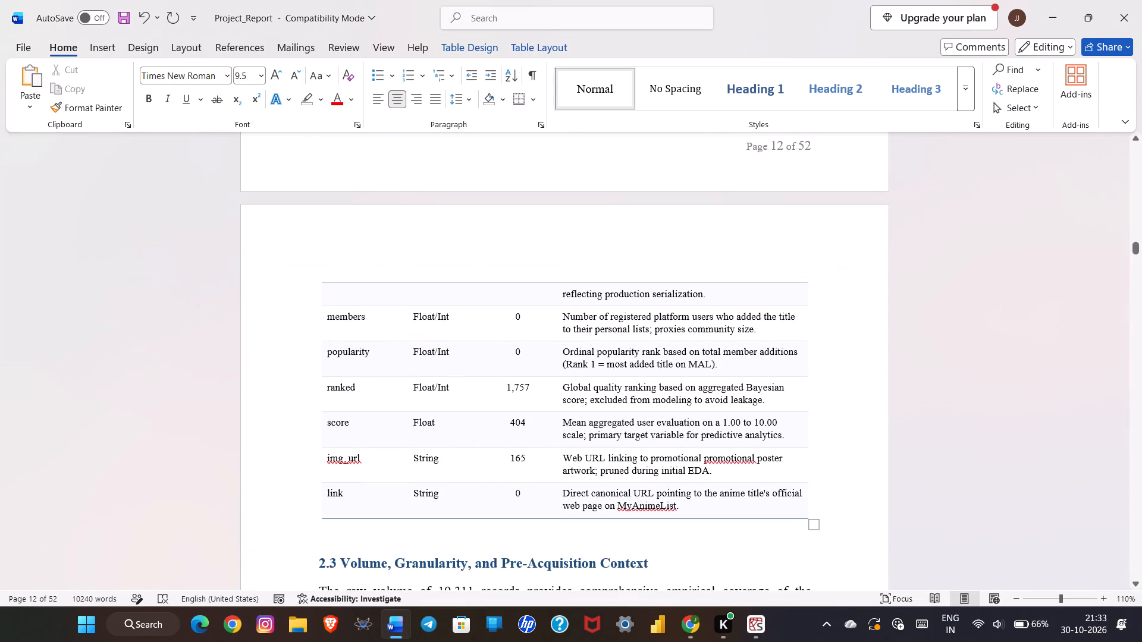
pyautogui.click(529, 387)
pyautogui.press('BackSpace')
pyautogui.press('BackSpace')
pyautogui.press('BackSpace')
pyautogui.press('BackSpace')
pyautogui.press('BackSpace')
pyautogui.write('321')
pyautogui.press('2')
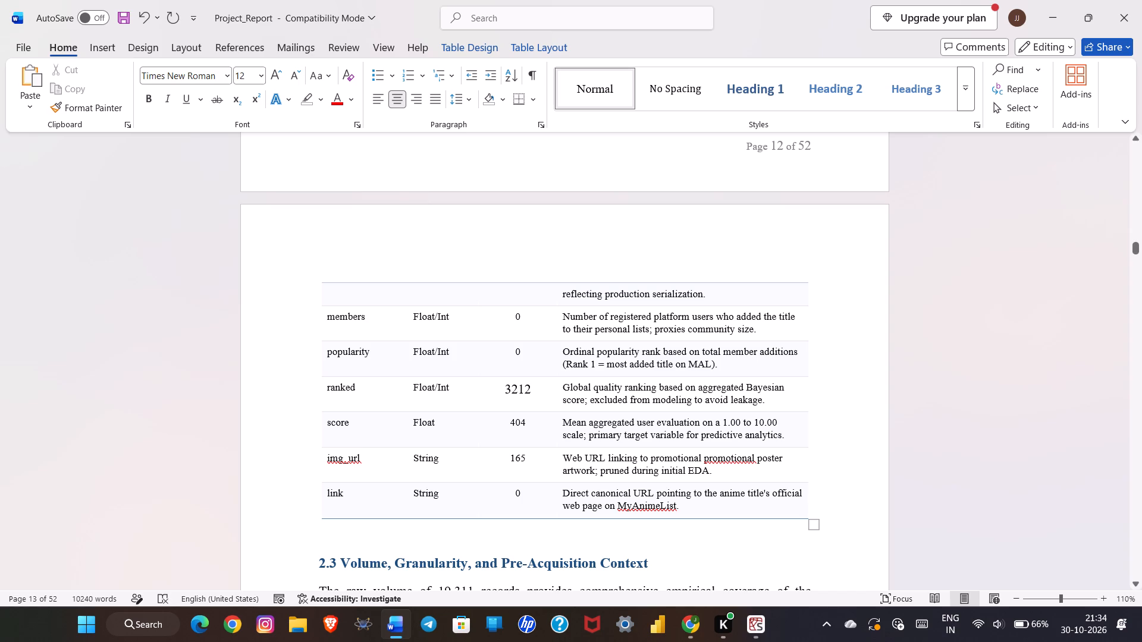
# Set the font size of the ranked row's Missing Count to 9.5.
pyautogui.moveTo(504, 388); pyautogui.dragTo(531, 390)
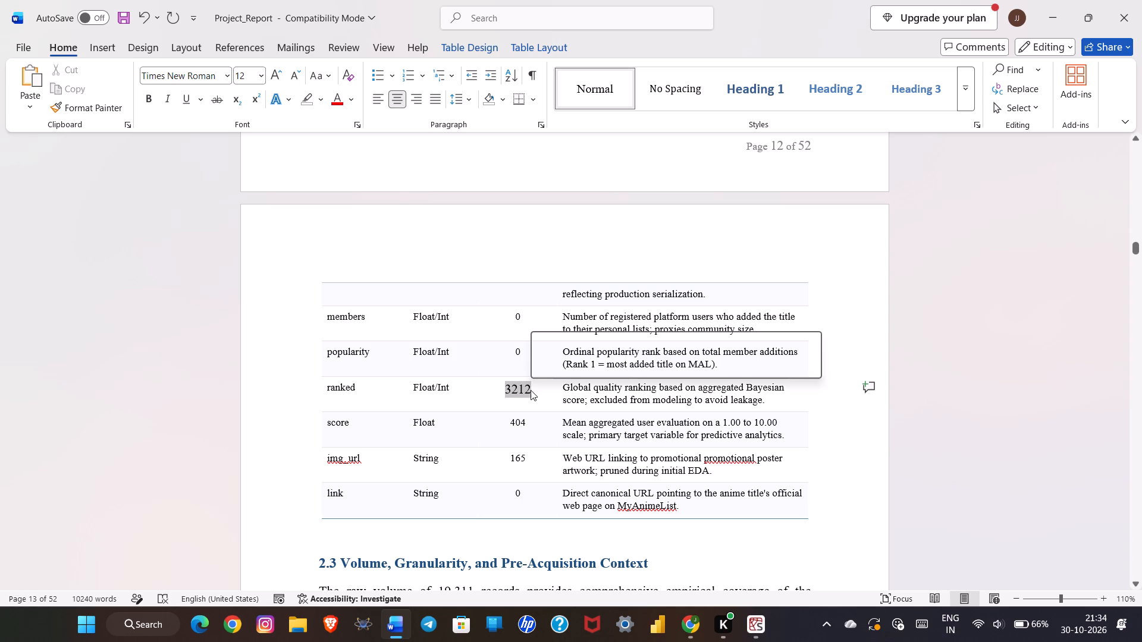
pyautogui.click(610, 345)
pyautogui.press('BackSpace')
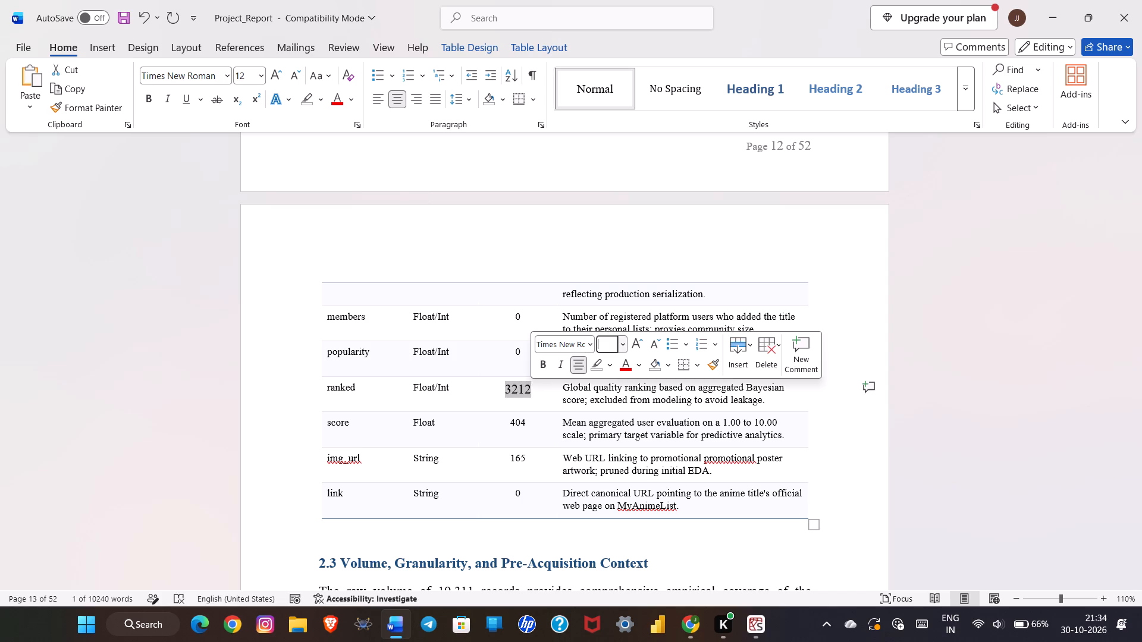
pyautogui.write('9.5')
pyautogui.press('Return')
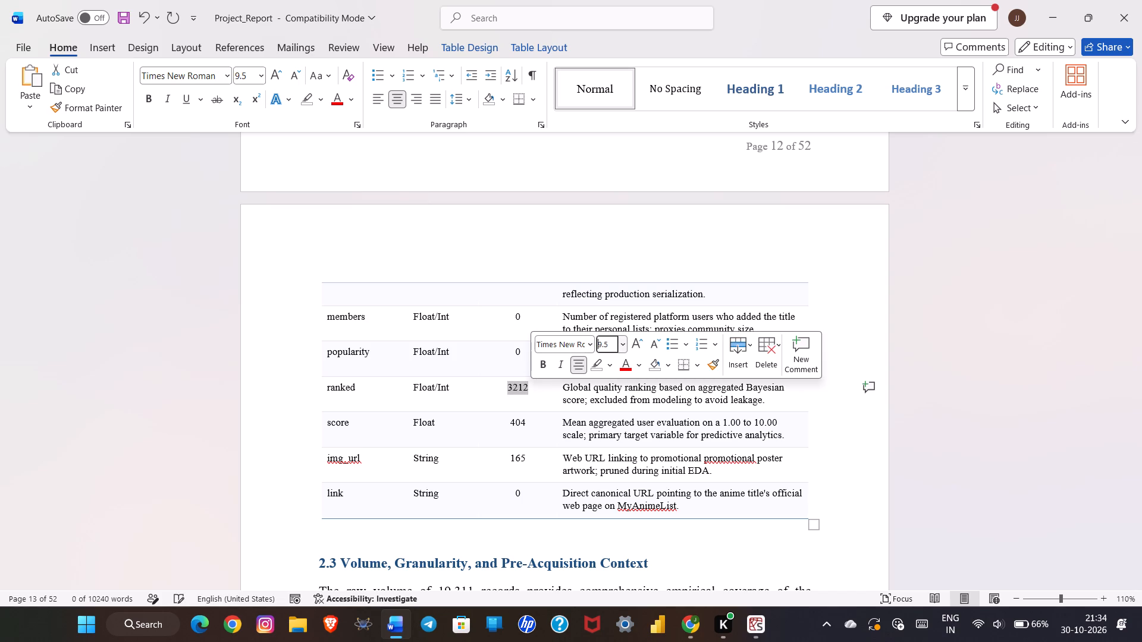
# Set the score row's Missing Count in Table 1 to 579.
pyautogui.click(517, 420)
pyautogui.hotkey('alt', 'Tab')
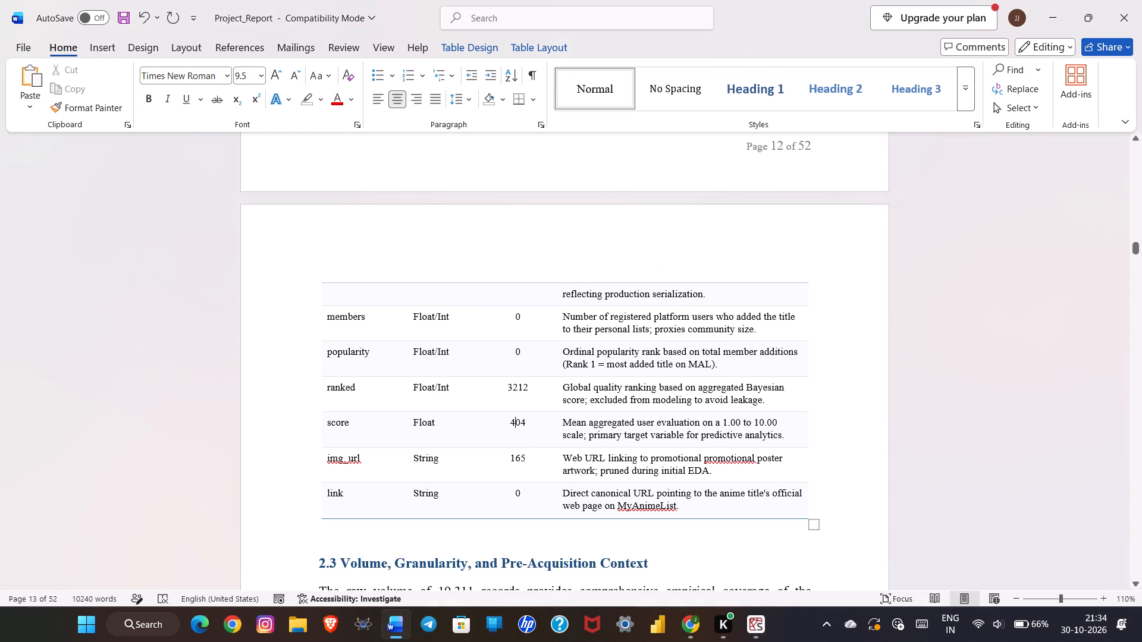
pyautogui.click(530, 426)
pyautogui.press('BackSpace')
pyautogui.press('BackSpace')
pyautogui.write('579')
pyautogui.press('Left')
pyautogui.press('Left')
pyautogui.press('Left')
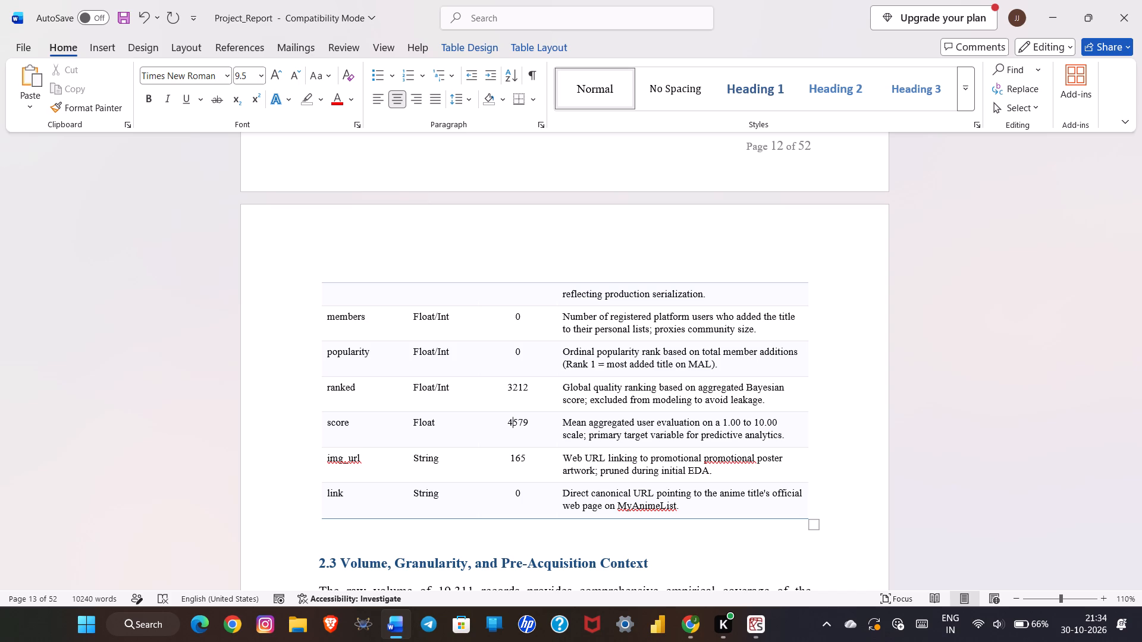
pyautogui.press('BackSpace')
# Set the img_url row's Missing Count to 180 from Spyder's output, save the report, and return to Spyder.
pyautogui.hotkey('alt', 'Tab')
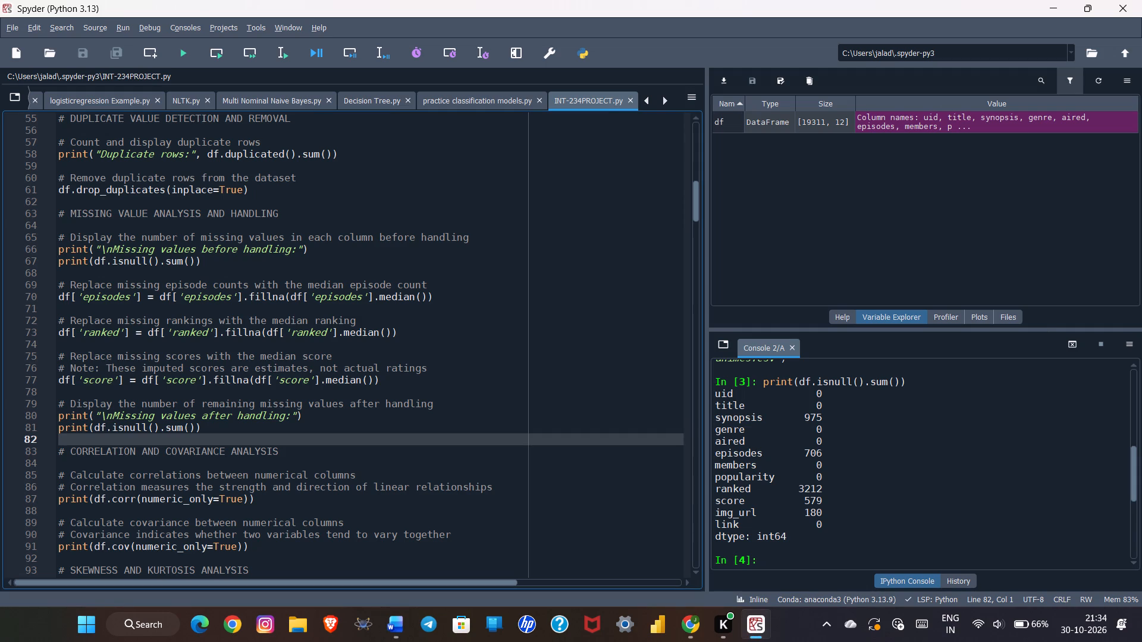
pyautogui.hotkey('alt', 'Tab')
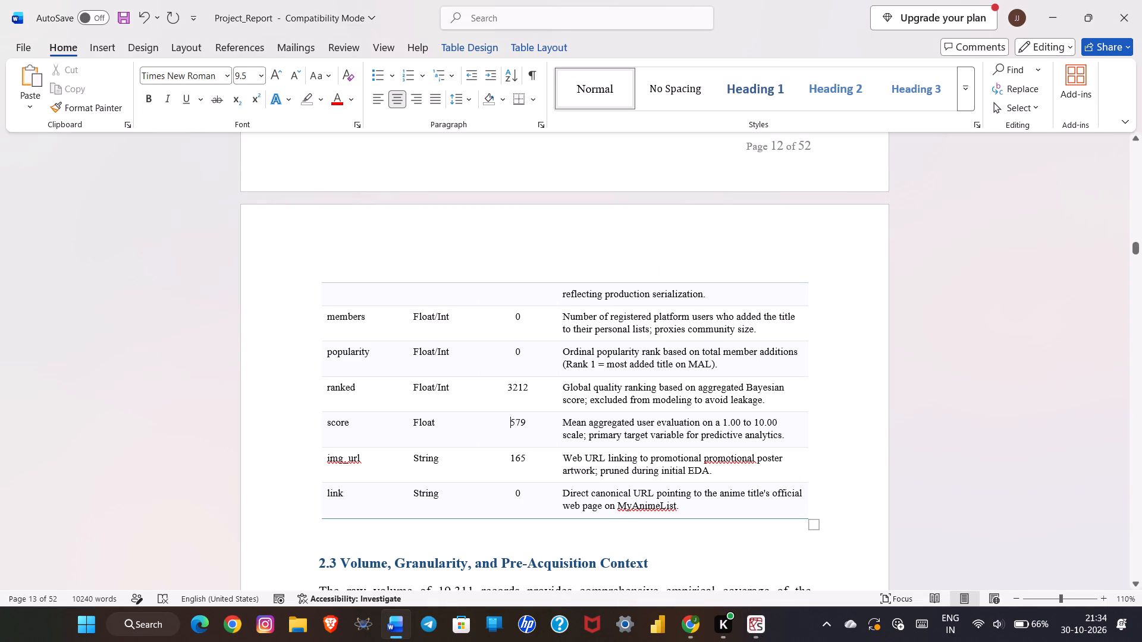
pyautogui.click(525, 457)
pyautogui.press('BackSpace')
pyautogui.press('BackSpace')
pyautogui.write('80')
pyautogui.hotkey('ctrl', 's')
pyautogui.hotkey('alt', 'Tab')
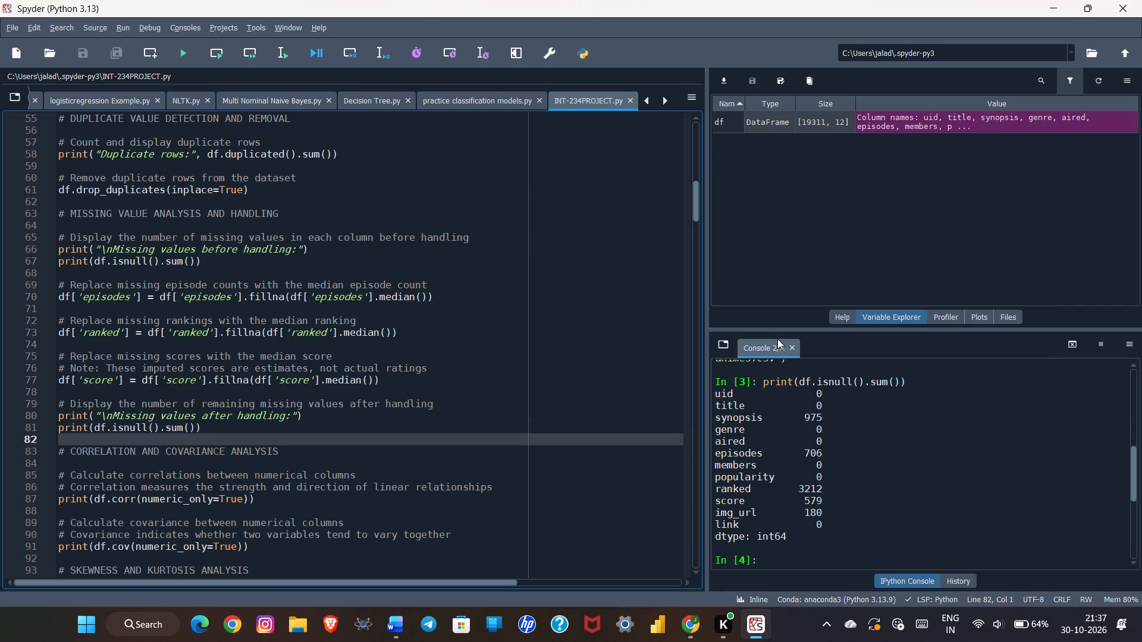
pyautogui.click(790, 346)
pyautogui.click(368, 174)
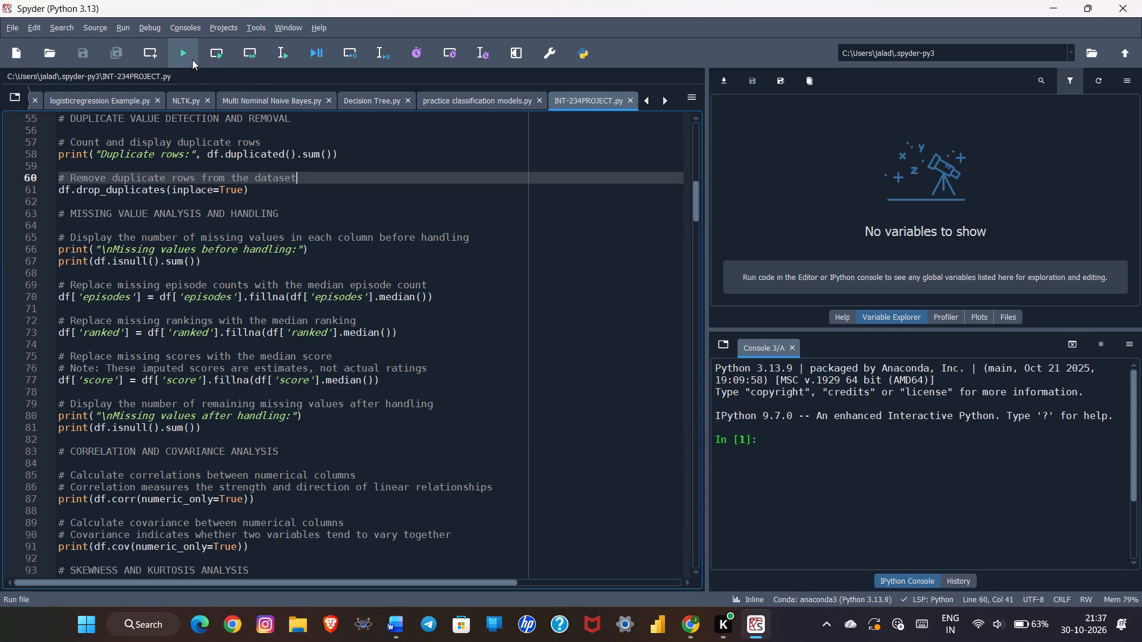
pyautogui.click(192, 59)
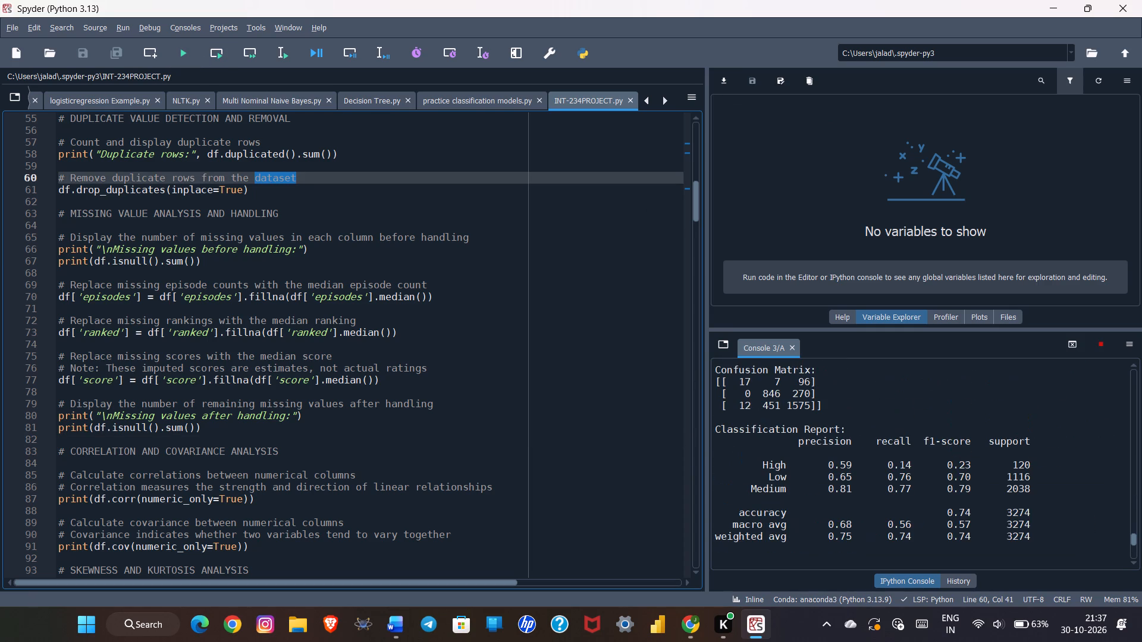
# Find the Highest Rated Anime list under Objective 1 in the console output and read its titles and scores.
pyautogui.scroll(-1, 843, 481)
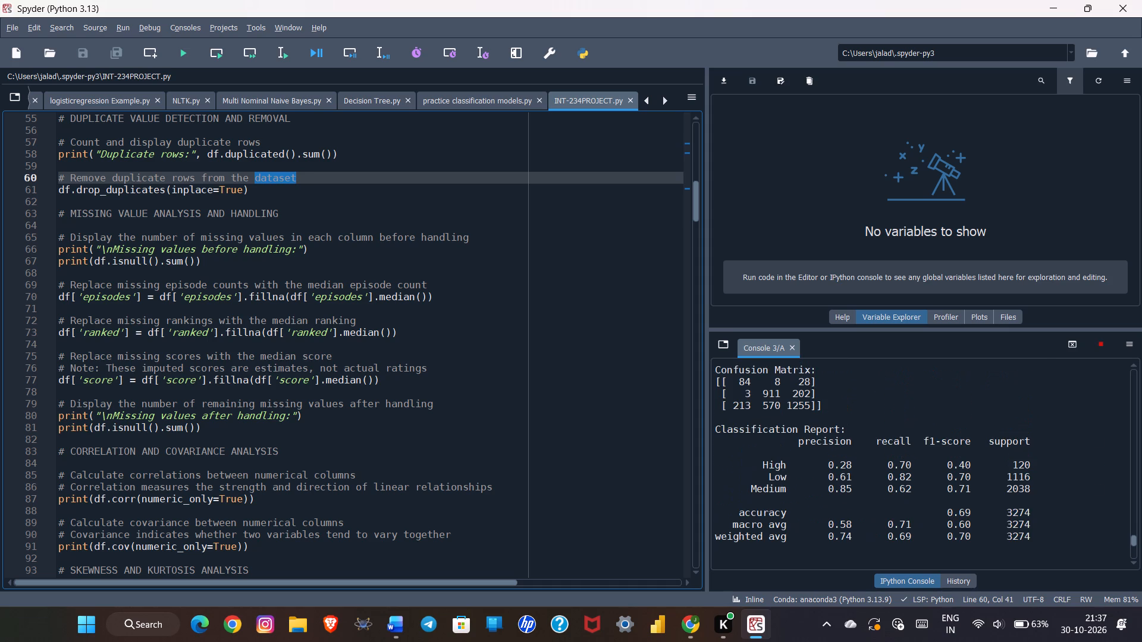
pyautogui.scroll(2, 843, 481)
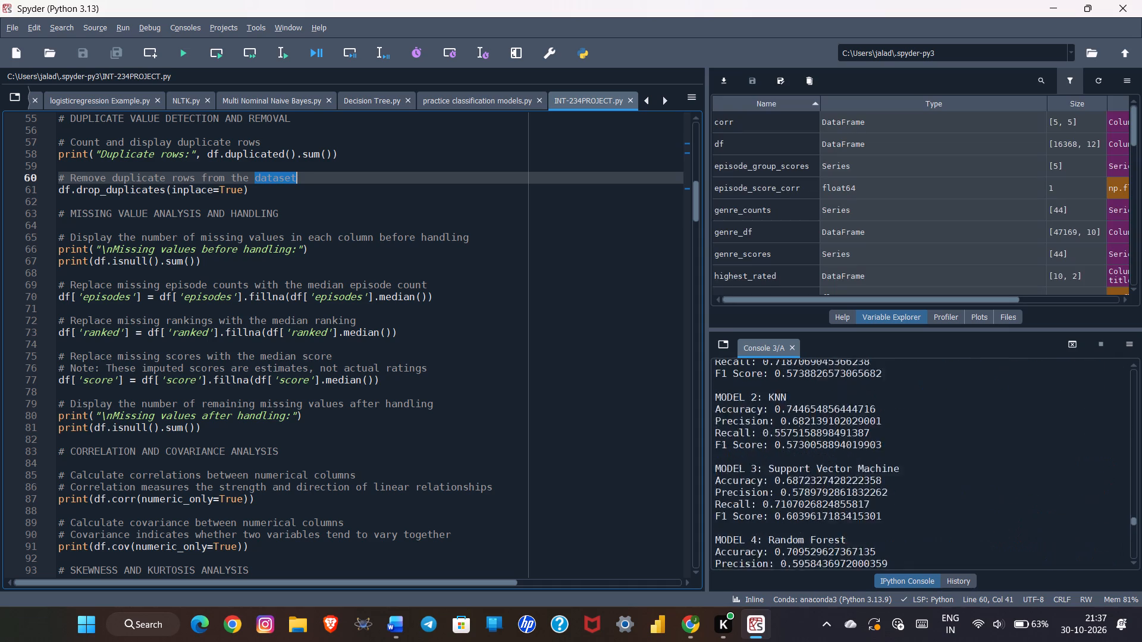
pyautogui.scroll(3, 843, 481)
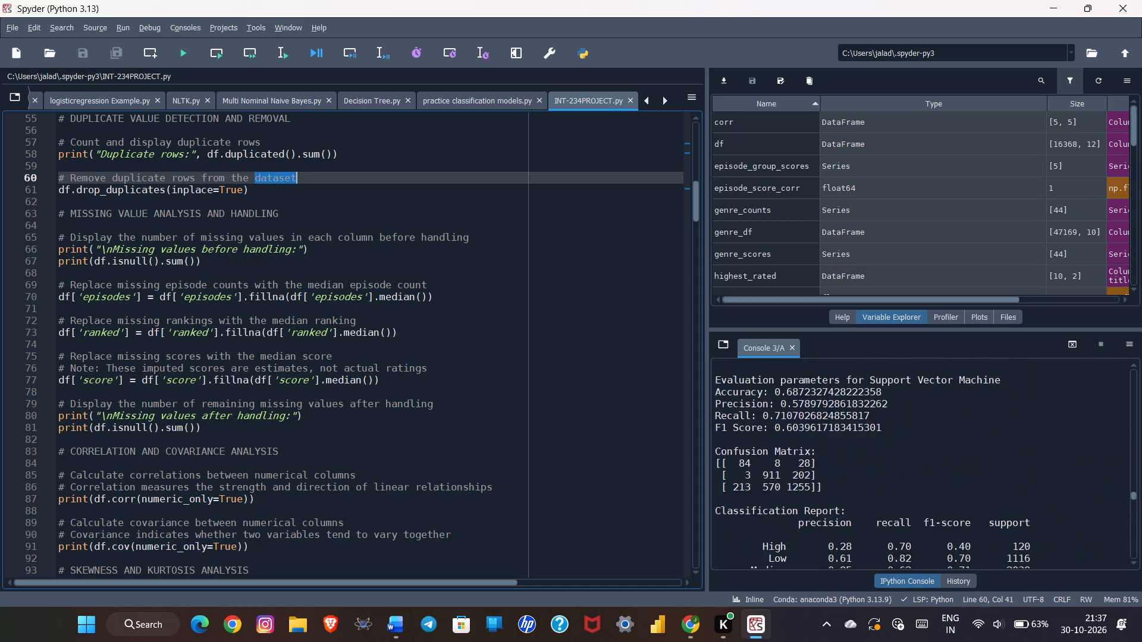
pyautogui.scroll(3, 843, 481)
pyautogui.scroll(-1, 843, 481)
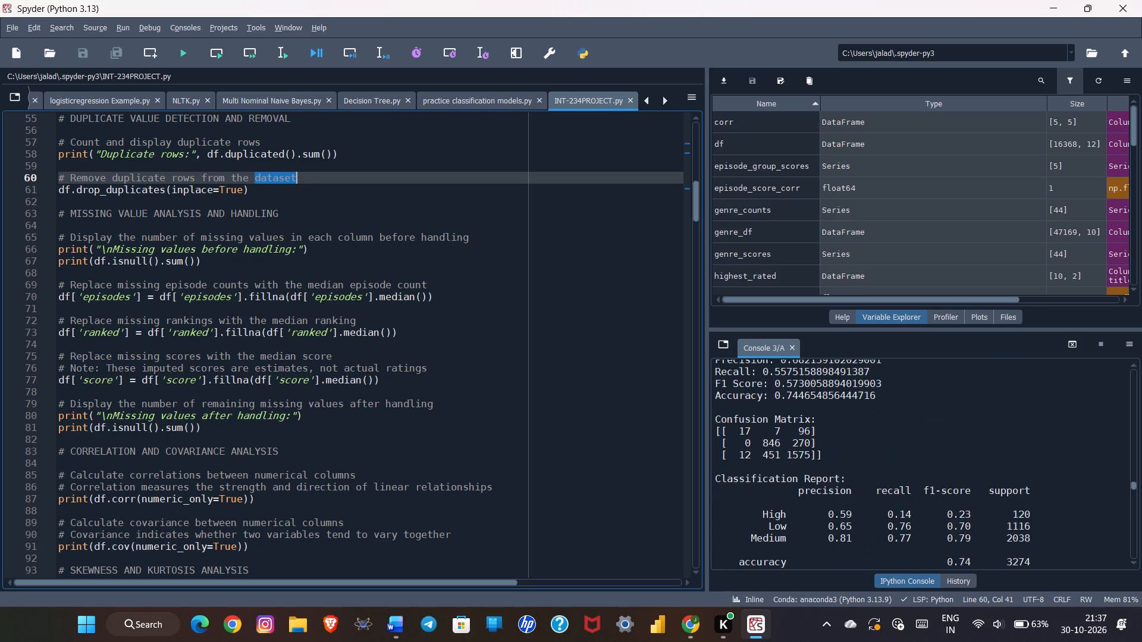
pyautogui.scroll(-1, 843, 481)
pyautogui.scroll(2, 843, 481)
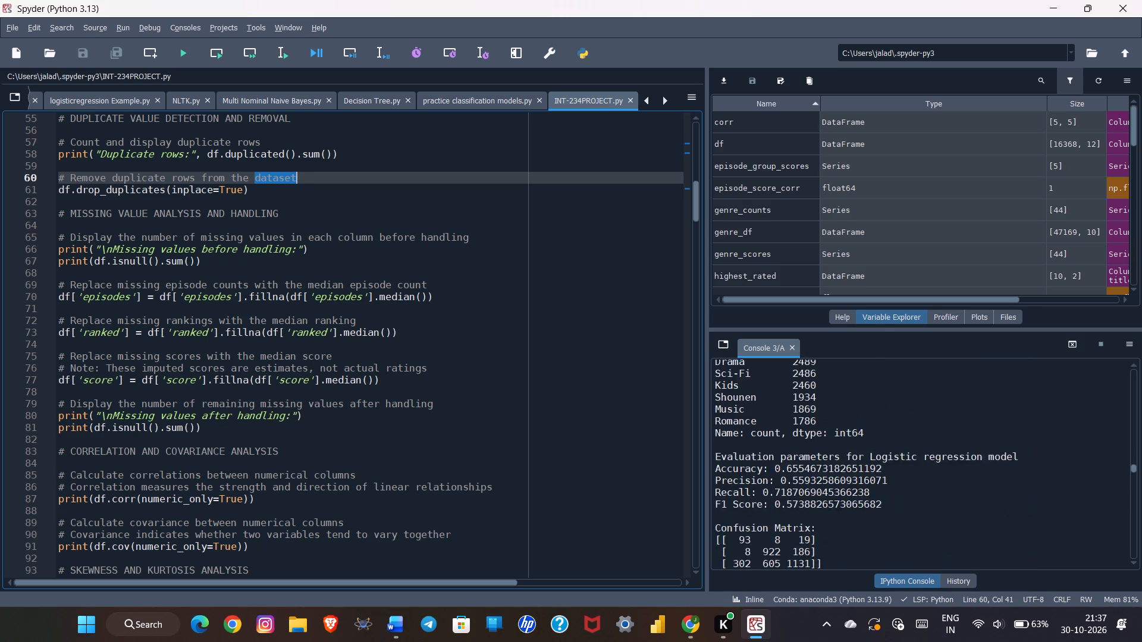
pyautogui.scroll(2, 843, 481)
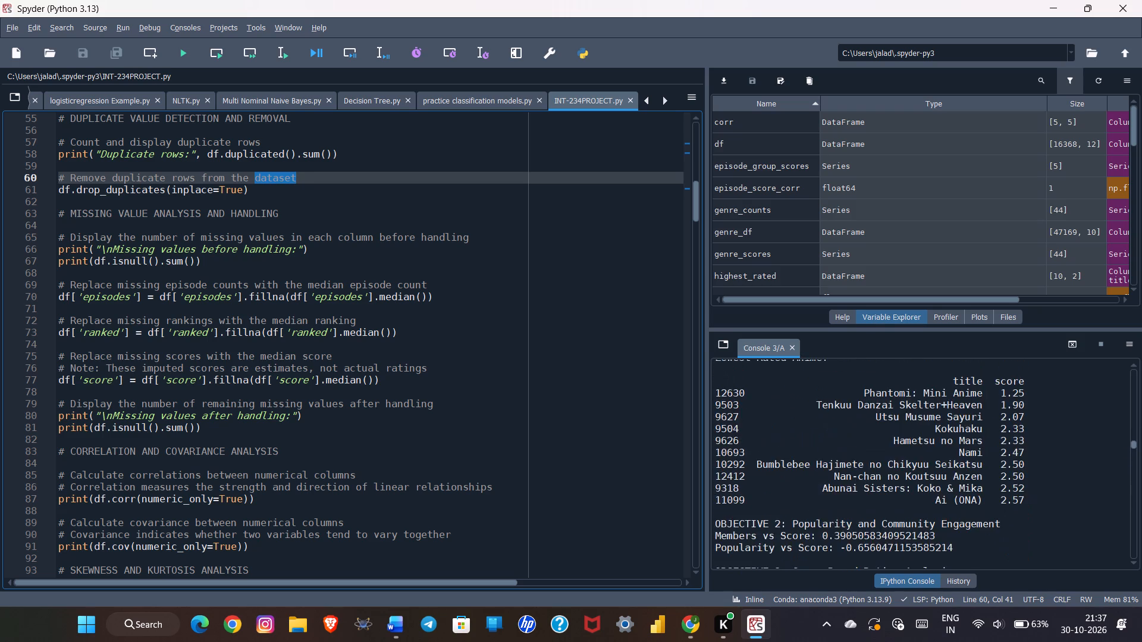
pyautogui.scroll(2, 843, 481)
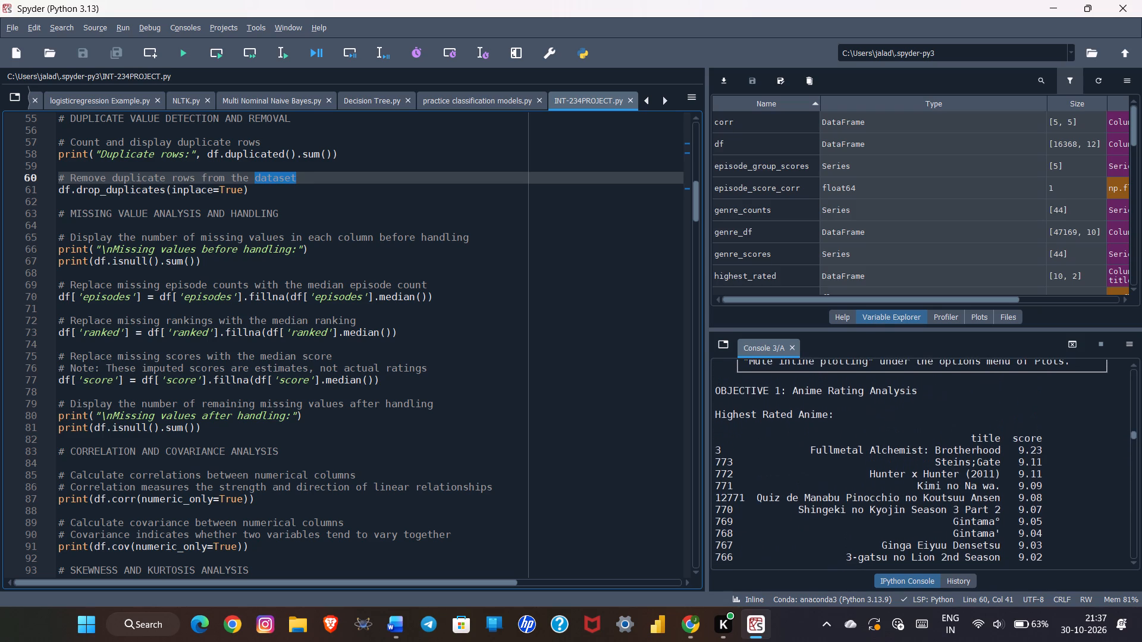
pyautogui.scroll(-1, 843, 481)
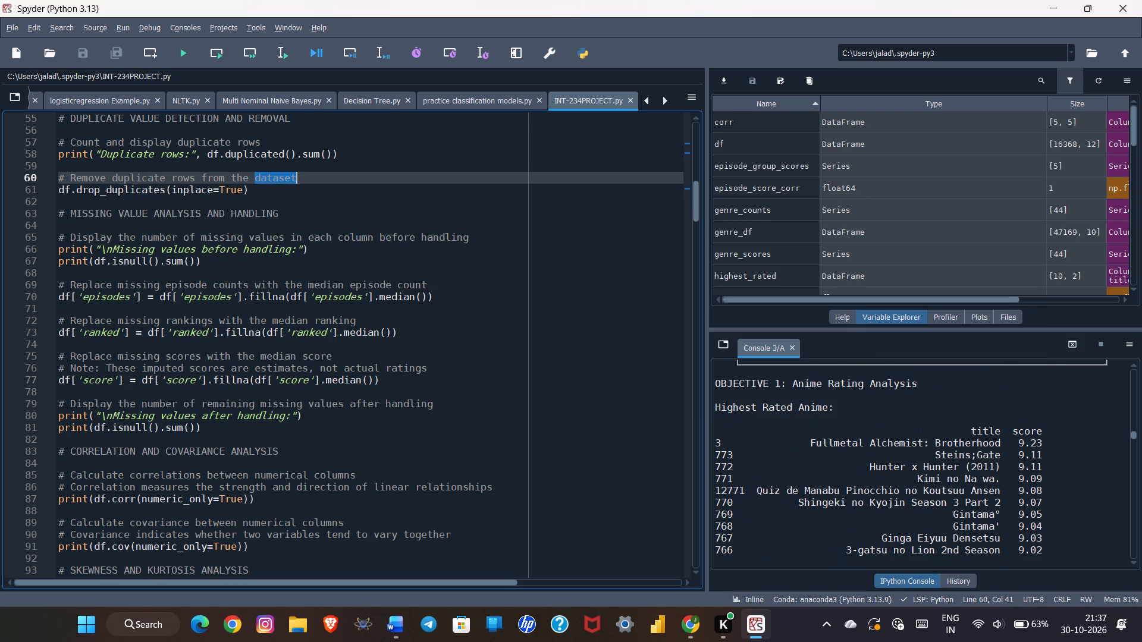
# Return to the report after checking Spyder's output and set Steins;Gate's score in Table 7 to 9.11.
pyautogui.hotkey('alt', 'Tab')
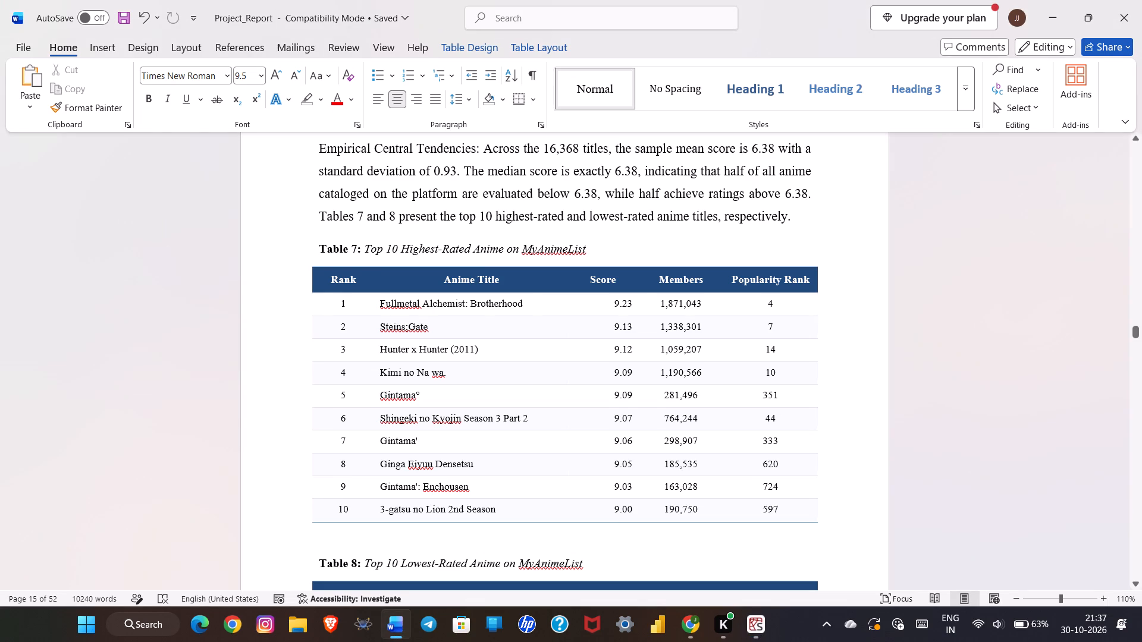
pyautogui.hotkey('alt', 'Tab')
pyautogui.hotkey('alt', 'Tab')
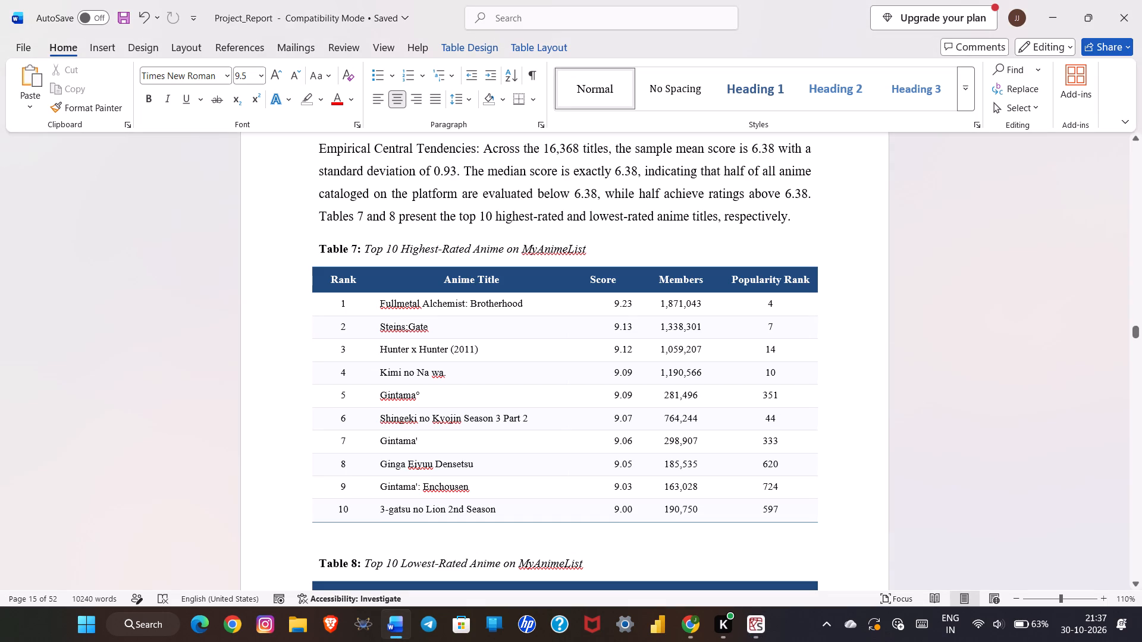
pyautogui.click(632, 325)
pyautogui.press('BackSpace')
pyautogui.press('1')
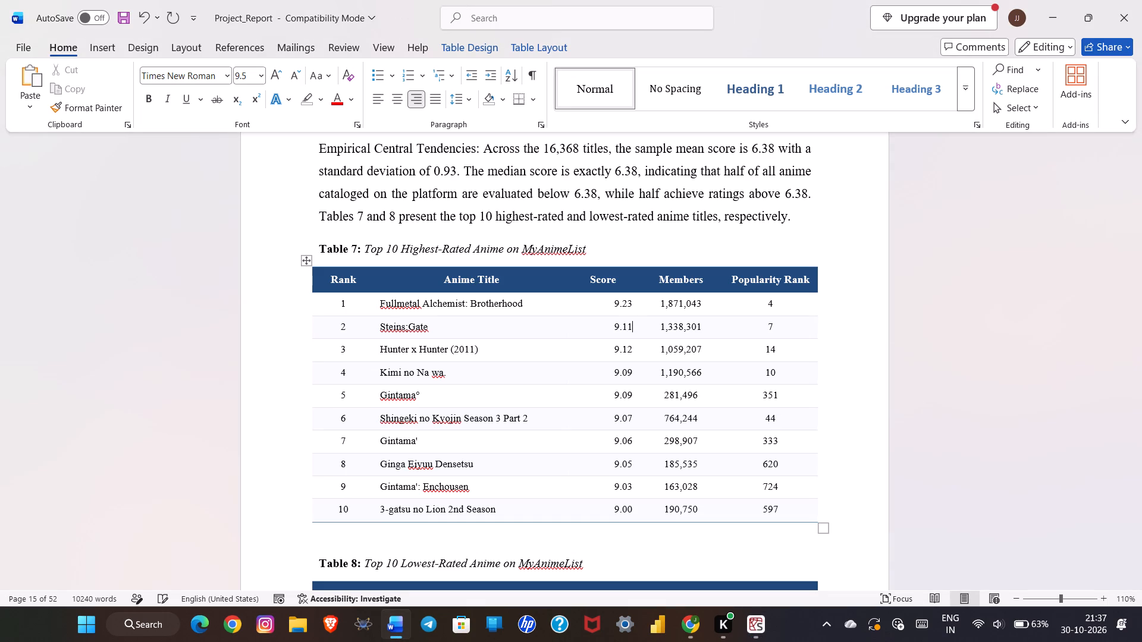
# Set the Table 7 scores to 9.11 for Hunter x Hunter (2011) and 9.08 for rank 5, checking them against Spyder's output.
pyautogui.press('Down')
pyautogui.press('BackSpace')
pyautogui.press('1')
pyautogui.hotkey('alt', 'Tab')
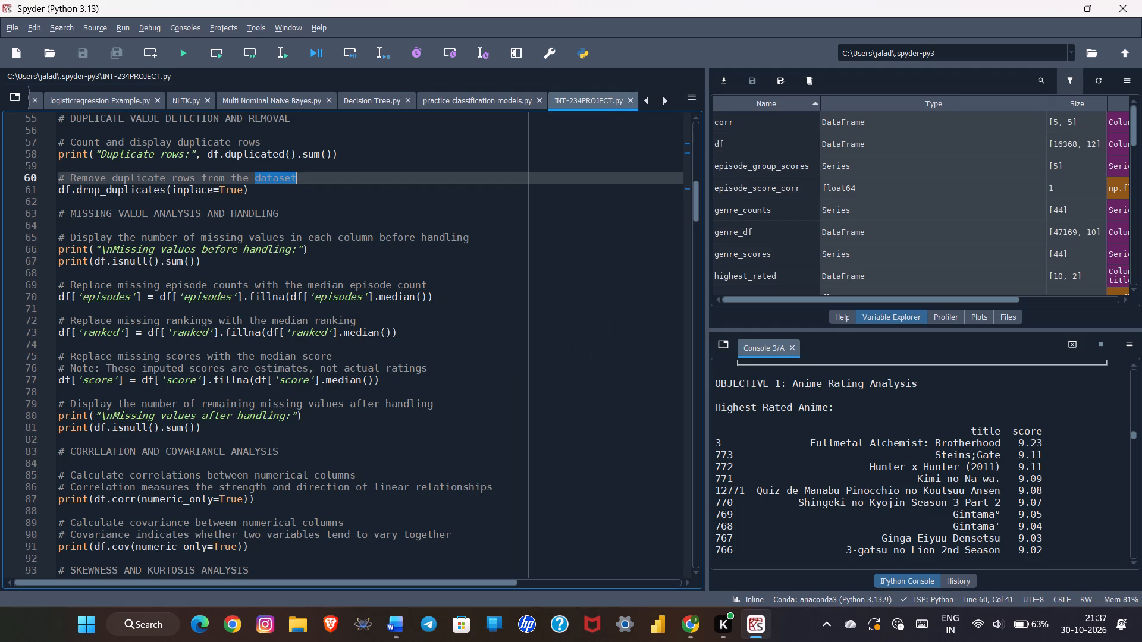
pyautogui.hotkey('alt', 'Tab')
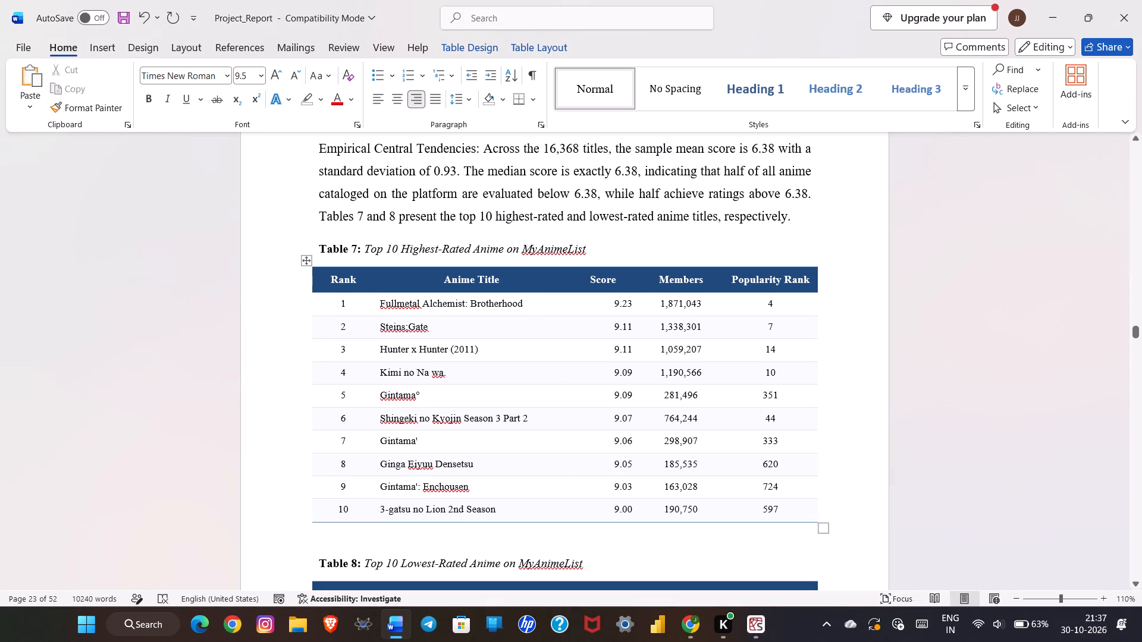
pyautogui.click(631, 394)
pyautogui.press('BackSpace')
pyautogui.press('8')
# Check Spyder's list and set the Table 7 scores to 9.05 for rank 7 and 9.04 for rank 8.
pyautogui.hotkey('alt', 'Tab')
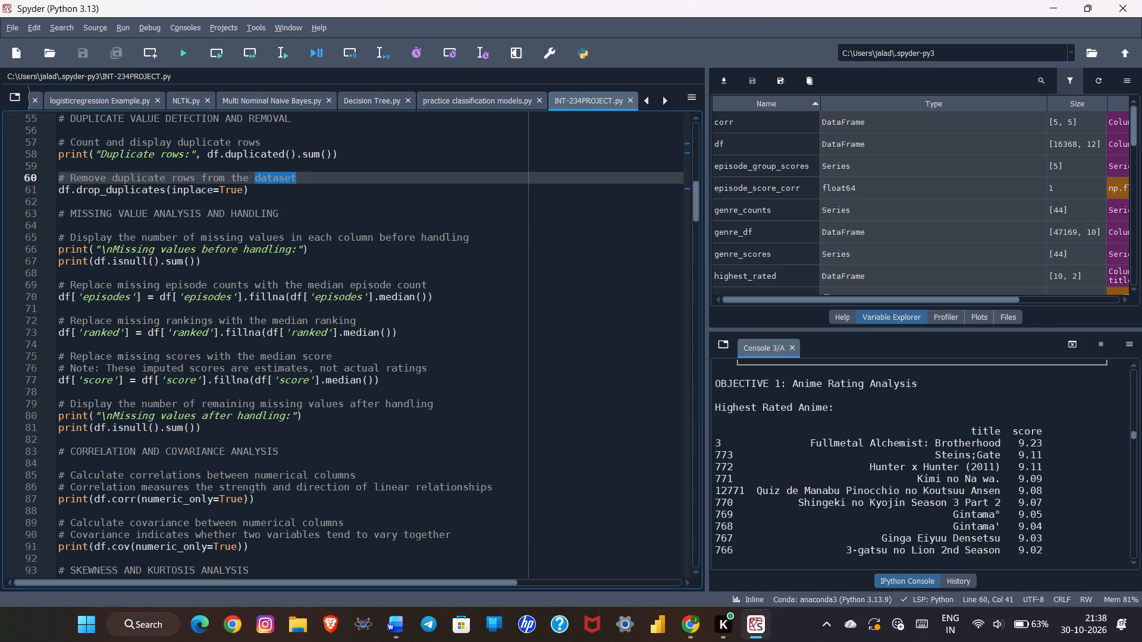
pyautogui.hotkey('alt', 'Tab')
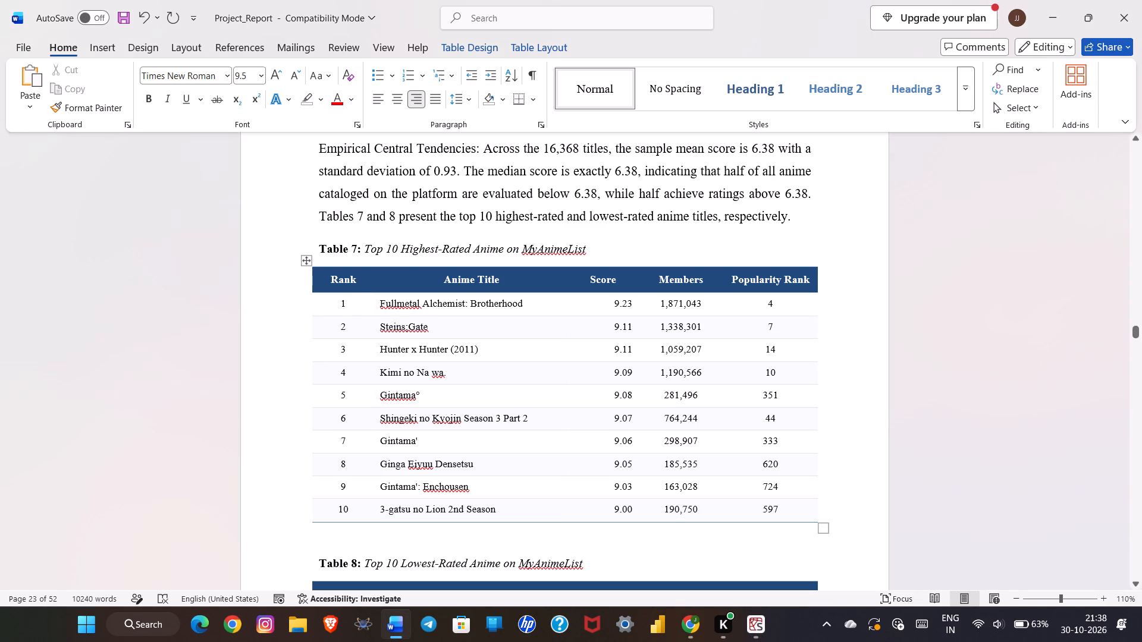
pyautogui.hotkey('alt', 'Tab')
pyautogui.hotkey('alt', 'Tab')
pyautogui.click(633, 441)
pyautogui.press('BackSpace')
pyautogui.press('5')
pyautogui.hotkey('alt', 'Tab')
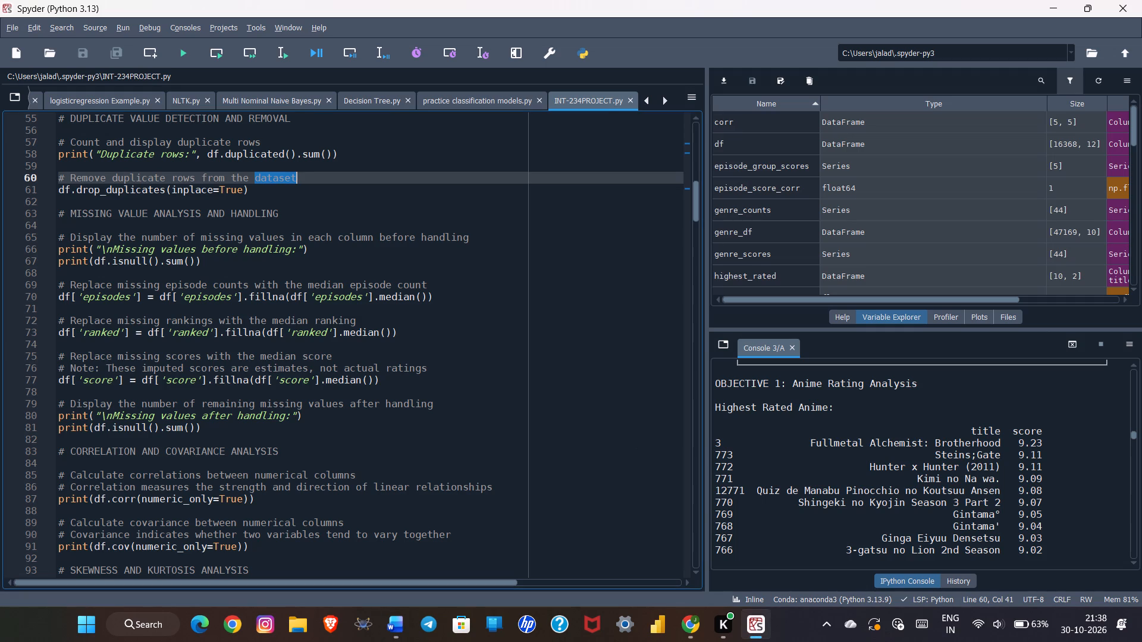
pyautogui.hotkey('alt', 'Tab')
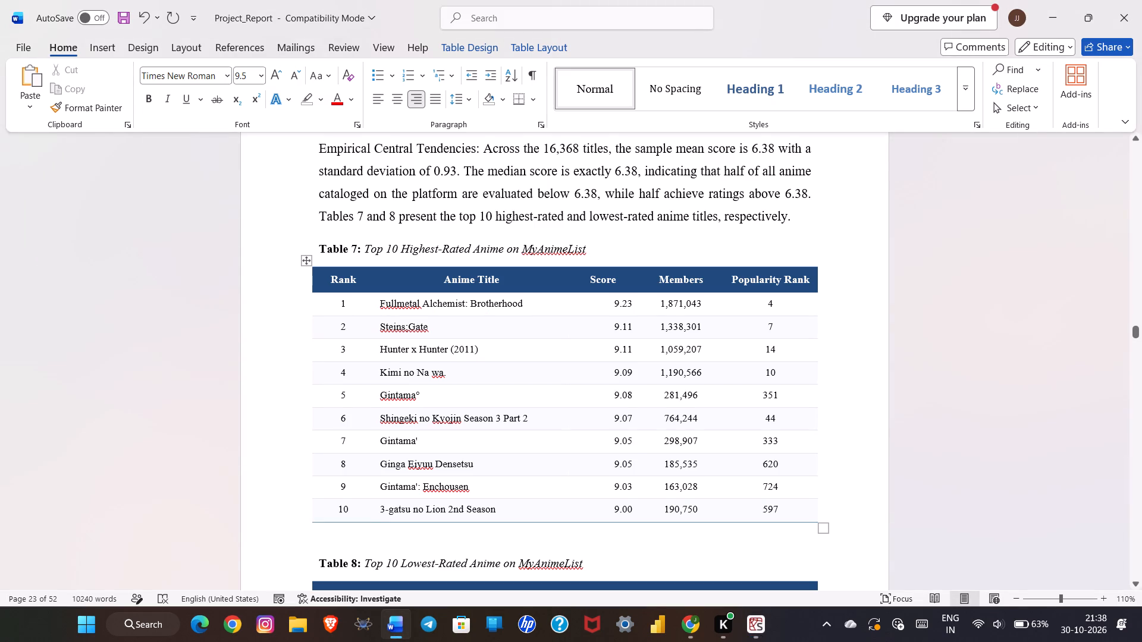
pyautogui.click(632, 465)
pyautogui.press('BackSpace')
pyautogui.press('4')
pyautogui.hotkey('alt', 'Tab')
pyautogui.hotkey('alt', 'Tab')
pyautogui.press('Down')
pyautogui.press('Down')
pyautogui.press('BackSpace')
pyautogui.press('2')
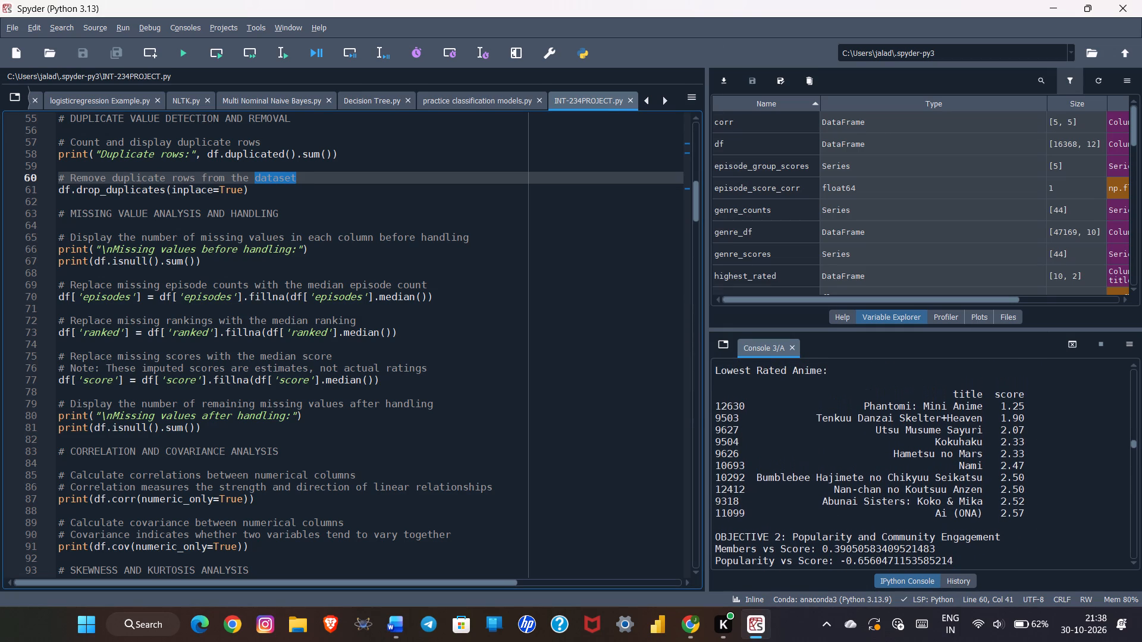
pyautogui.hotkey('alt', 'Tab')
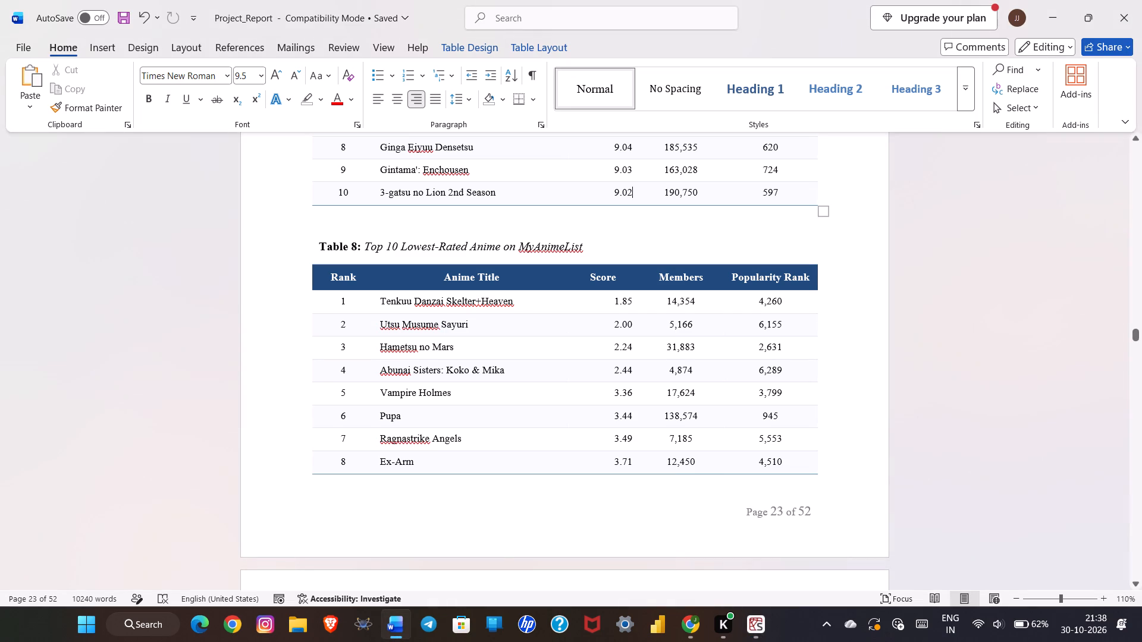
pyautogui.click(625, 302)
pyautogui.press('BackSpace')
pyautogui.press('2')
# Compare all ten titles and scores of the report's Table 8 with Spyder's Lowest Rated Anime list.
pyautogui.hotkey('alt', 'Tab')
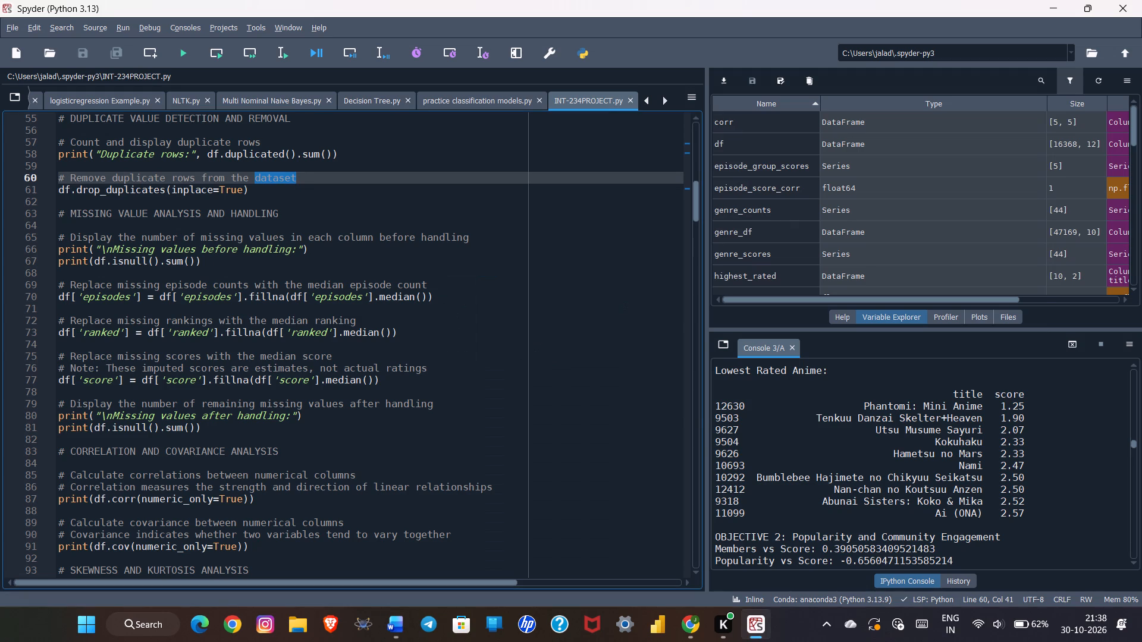
pyautogui.hotkey('alt', 'Tab')
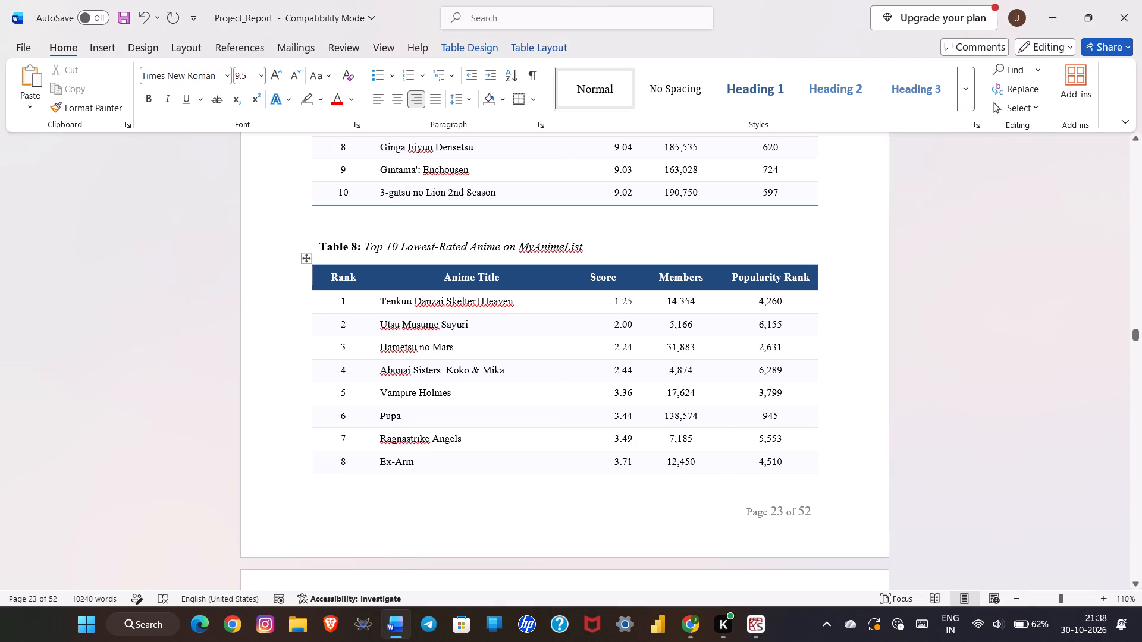
pyautogui.hotkey('alt', 'Tab')
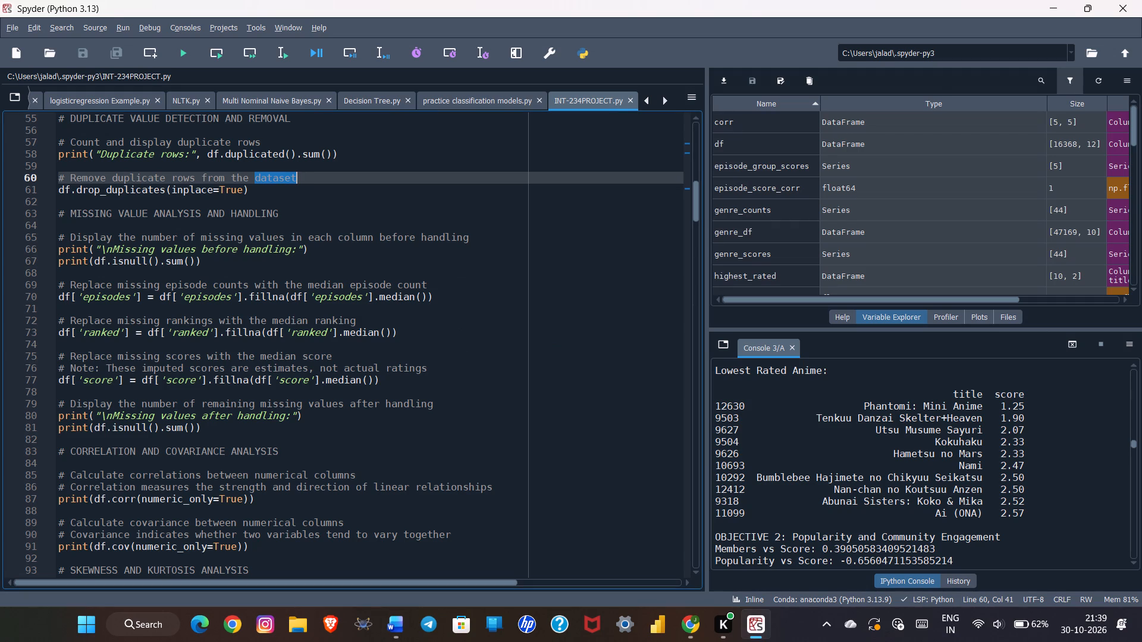
pyautogui.hotkey('alt', 'Tab')
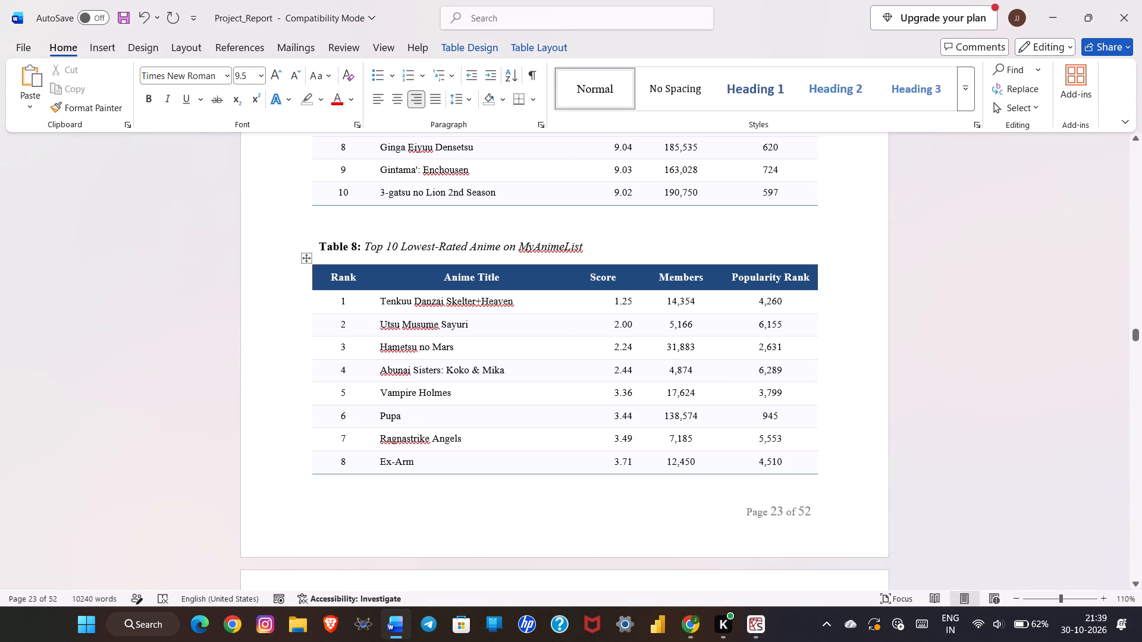
pyautogui.scroll(-2, 625, 302)
pyautogui.scroll(1, 625, 302)
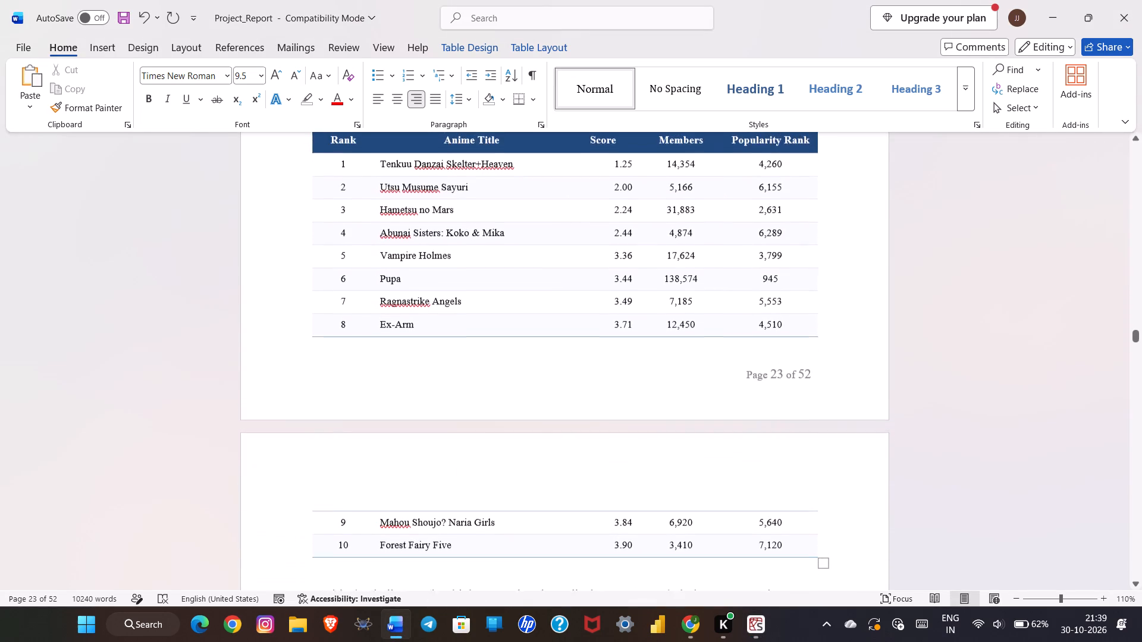
pyautogui.scroll(2, 625, 302)
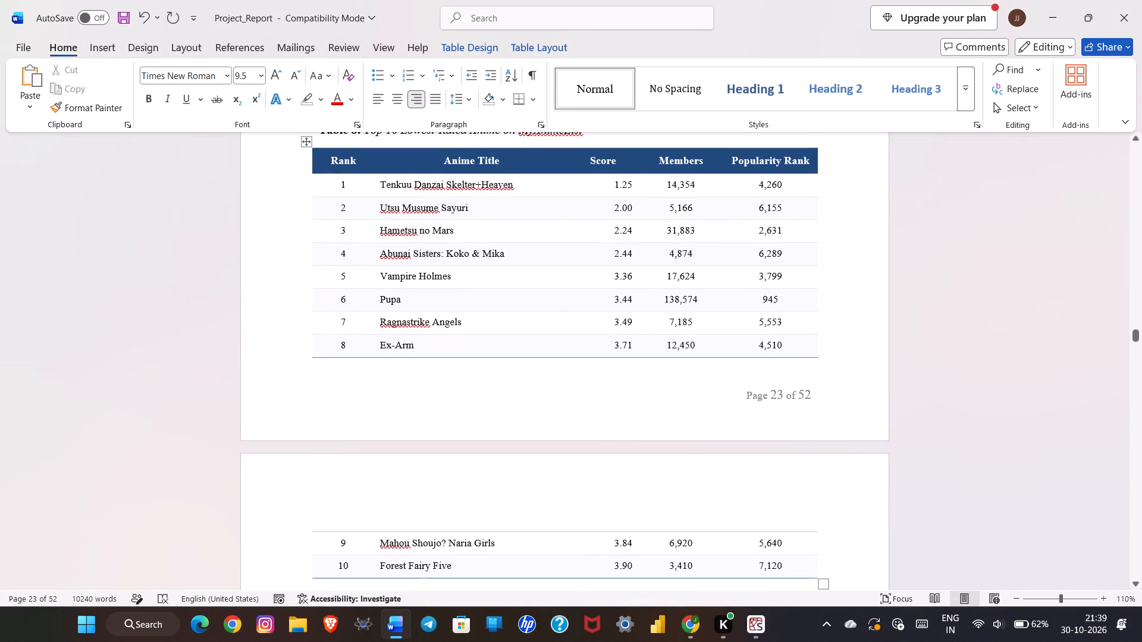
pyautogui.hotkey('alt', 'Tab')
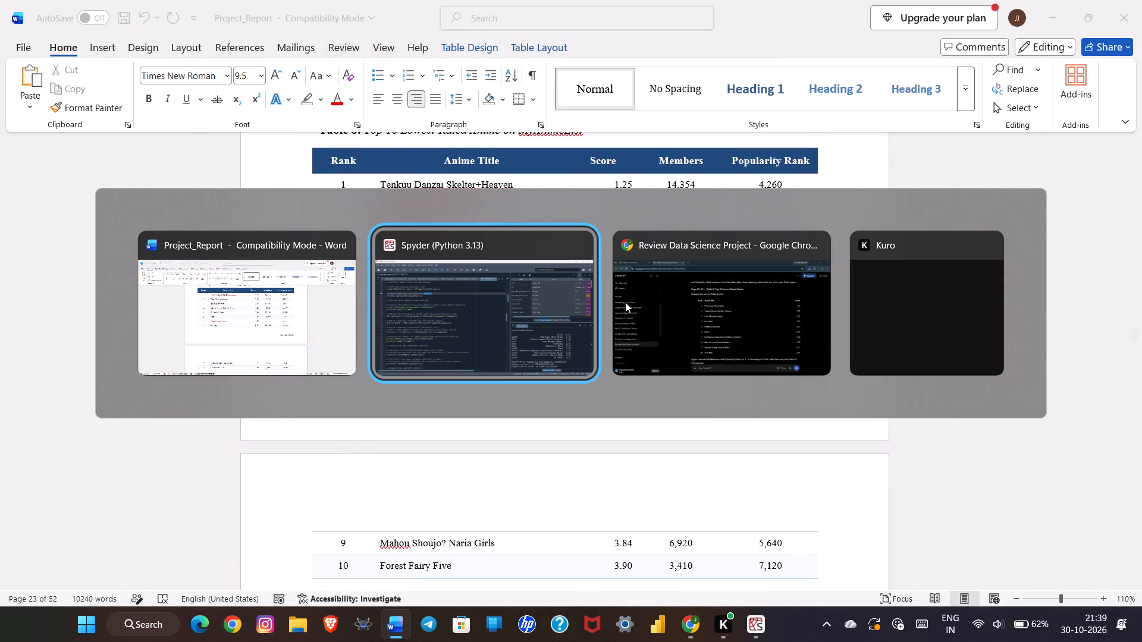
pyautogui.hotkey('alt', 'Tab')
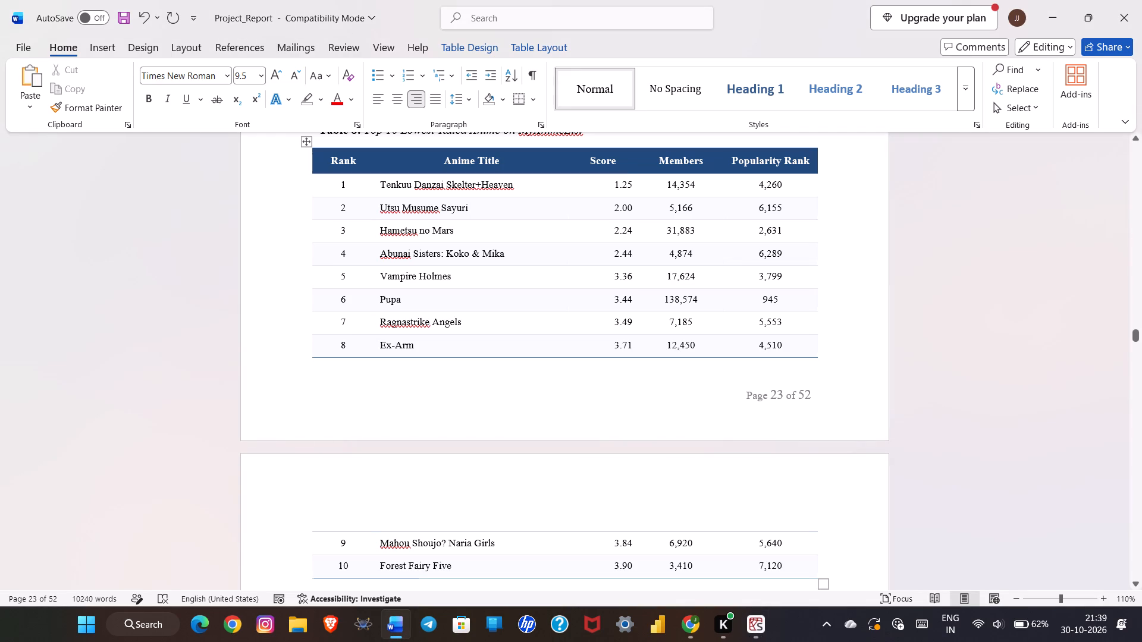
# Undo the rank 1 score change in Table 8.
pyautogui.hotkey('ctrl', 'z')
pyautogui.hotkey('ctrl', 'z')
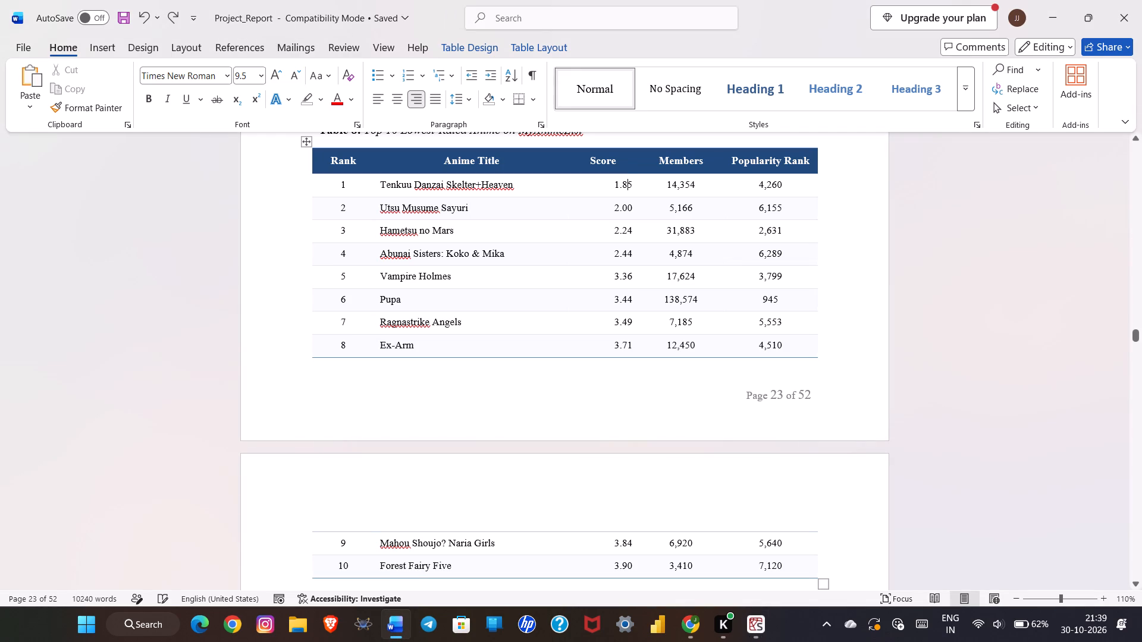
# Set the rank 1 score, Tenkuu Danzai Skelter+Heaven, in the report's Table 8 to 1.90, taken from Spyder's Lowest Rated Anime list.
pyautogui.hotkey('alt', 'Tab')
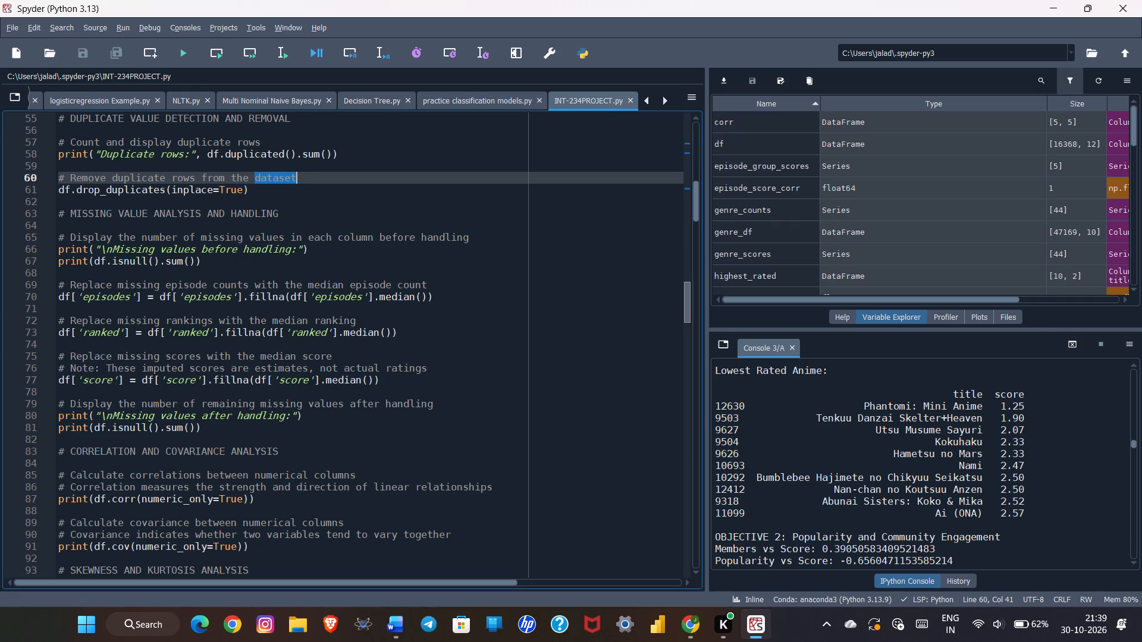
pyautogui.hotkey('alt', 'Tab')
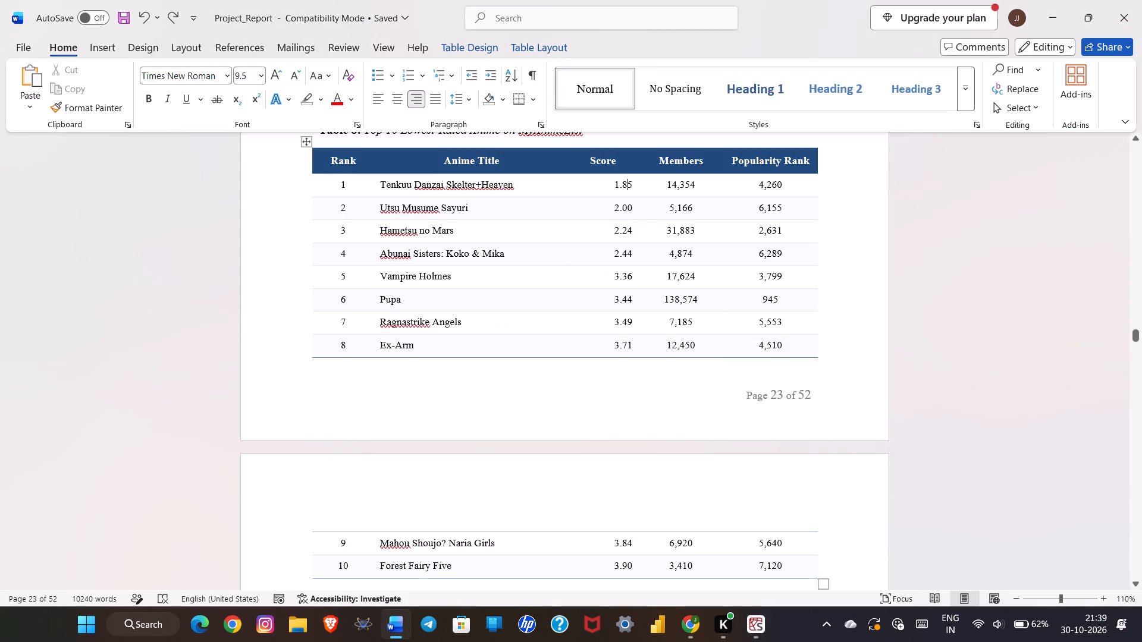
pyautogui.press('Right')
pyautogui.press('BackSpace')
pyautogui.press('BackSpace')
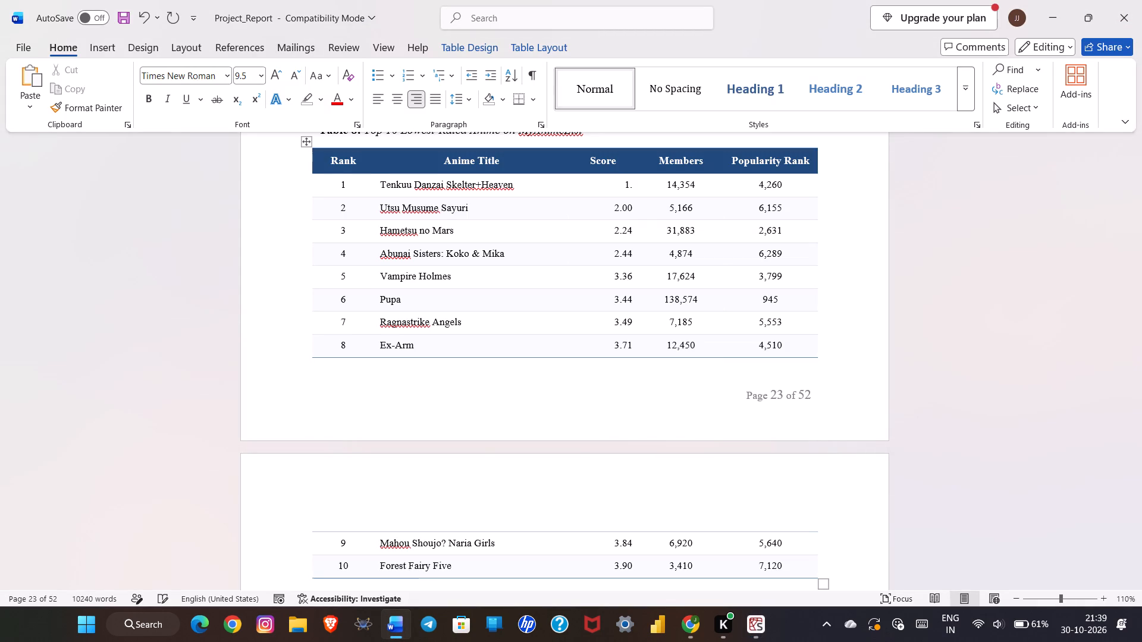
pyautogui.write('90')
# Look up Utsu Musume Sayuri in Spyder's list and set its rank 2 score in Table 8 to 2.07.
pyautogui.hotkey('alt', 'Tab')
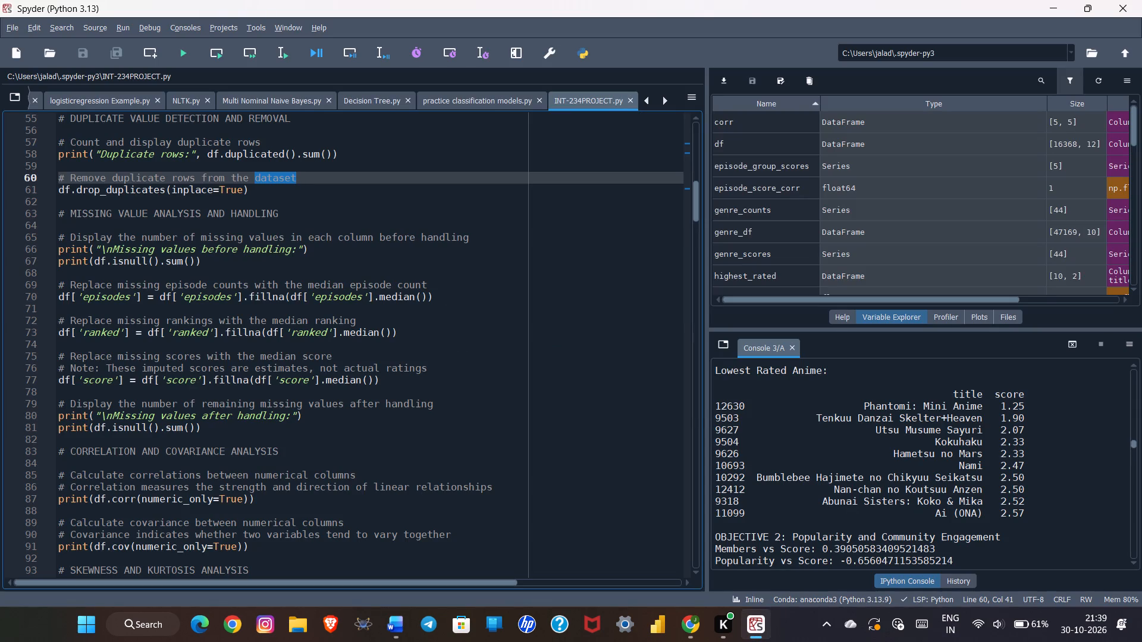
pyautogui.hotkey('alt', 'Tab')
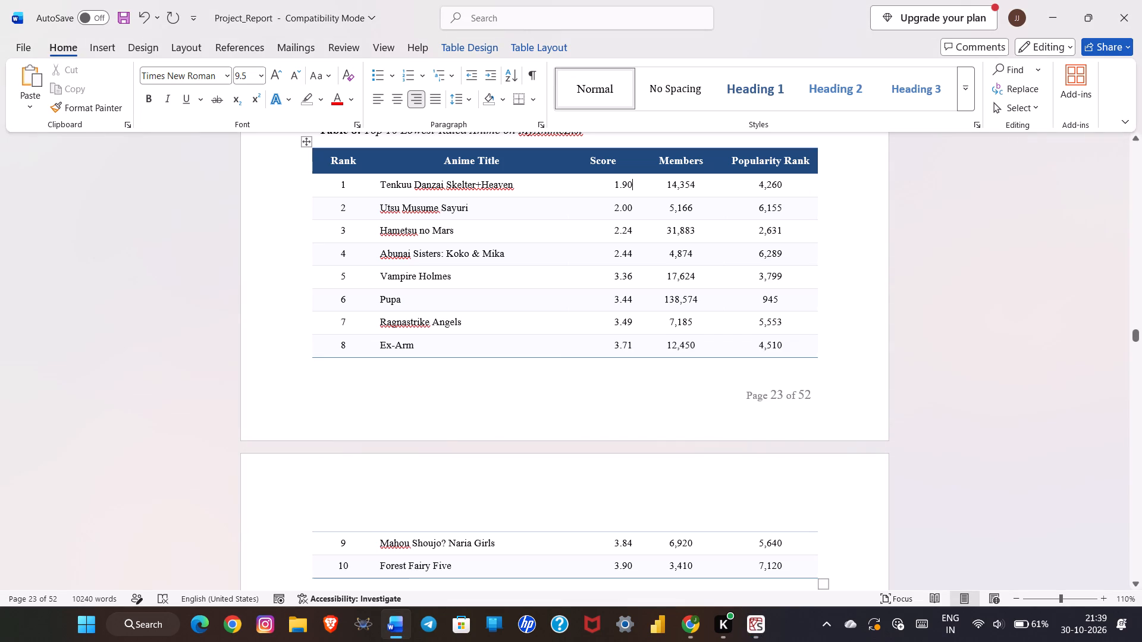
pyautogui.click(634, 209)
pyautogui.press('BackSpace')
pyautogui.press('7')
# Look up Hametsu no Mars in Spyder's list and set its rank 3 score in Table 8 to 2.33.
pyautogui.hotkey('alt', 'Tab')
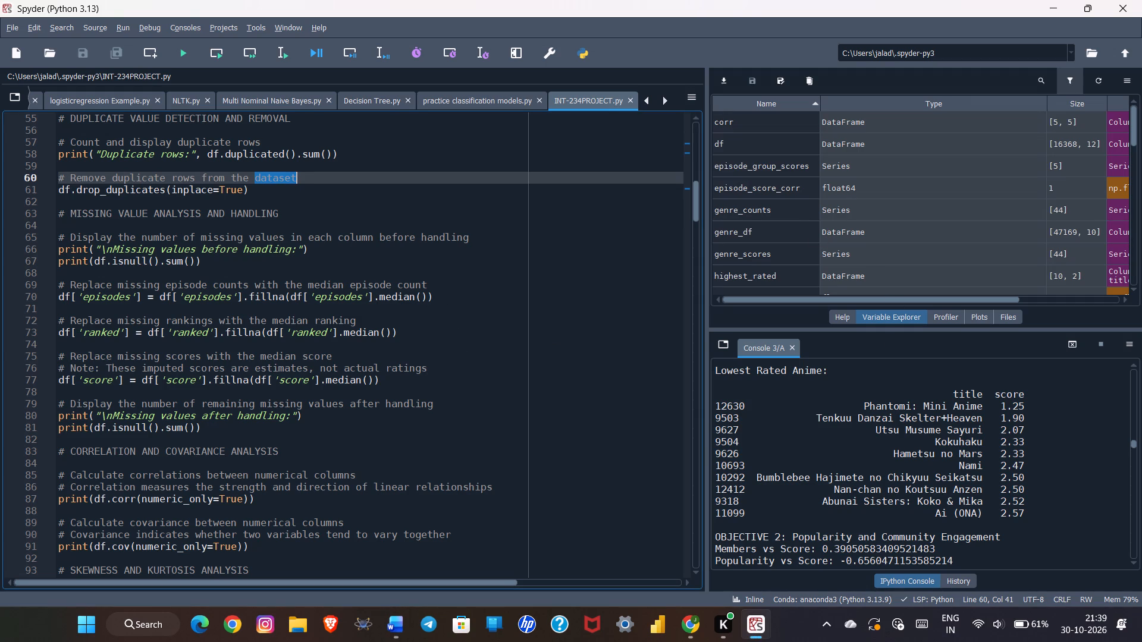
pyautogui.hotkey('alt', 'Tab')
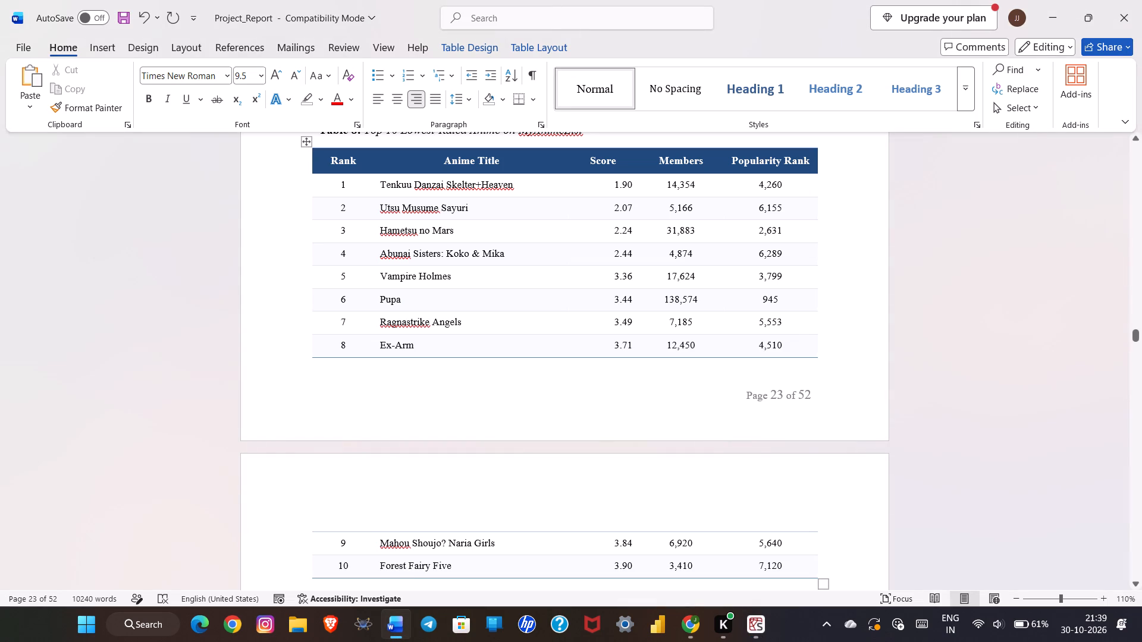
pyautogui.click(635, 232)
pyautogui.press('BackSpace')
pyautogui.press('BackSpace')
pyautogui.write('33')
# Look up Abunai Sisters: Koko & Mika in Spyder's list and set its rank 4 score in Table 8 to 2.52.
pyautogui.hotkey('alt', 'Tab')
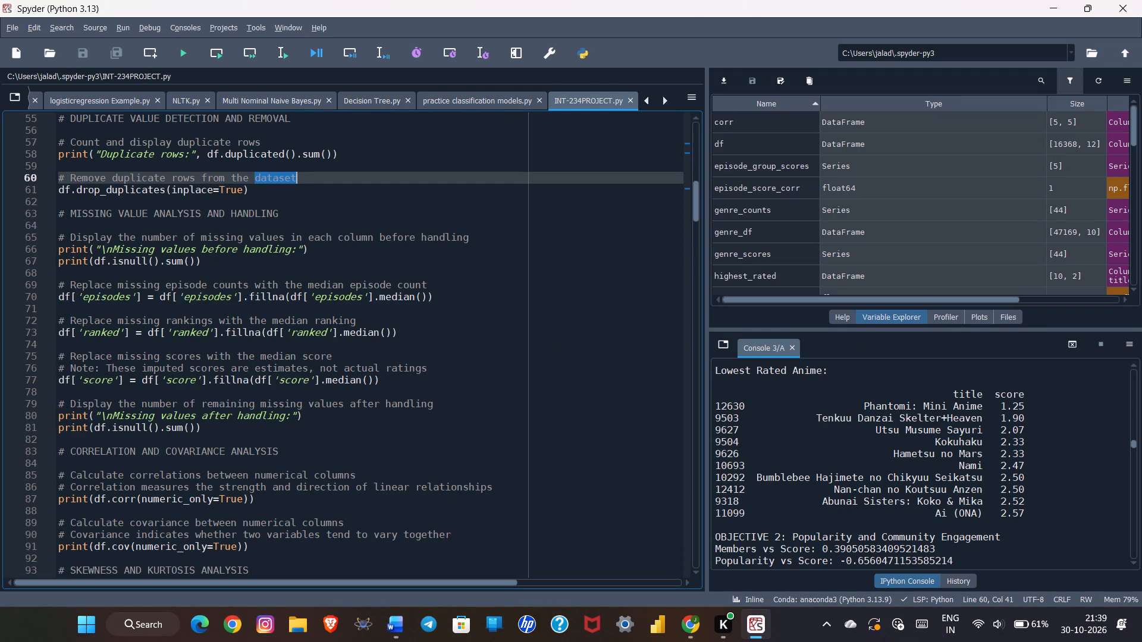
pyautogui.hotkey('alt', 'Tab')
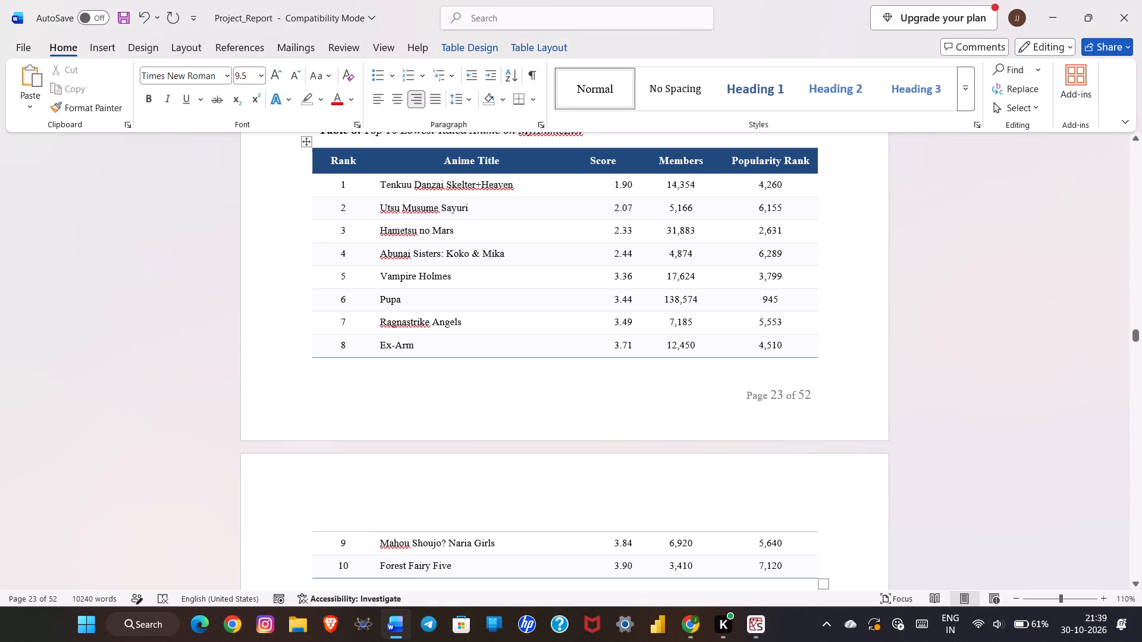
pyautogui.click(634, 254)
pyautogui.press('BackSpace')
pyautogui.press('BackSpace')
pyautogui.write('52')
# Check Spyder's Lowest Rated Anime list for the titles in ranks 5 to 10 of the report's Table 8.
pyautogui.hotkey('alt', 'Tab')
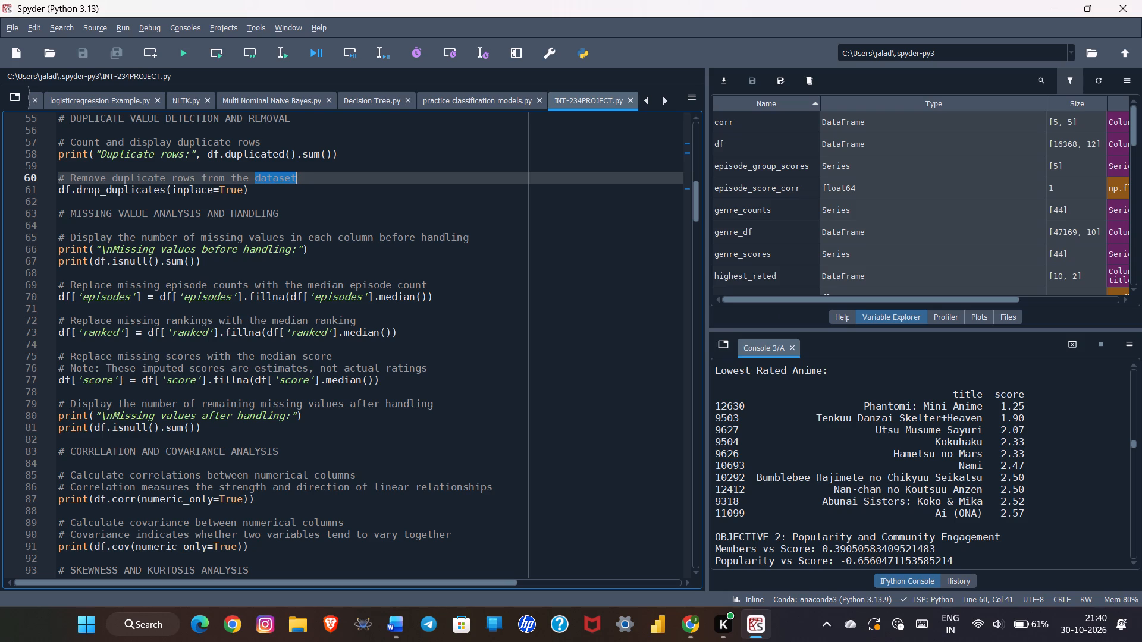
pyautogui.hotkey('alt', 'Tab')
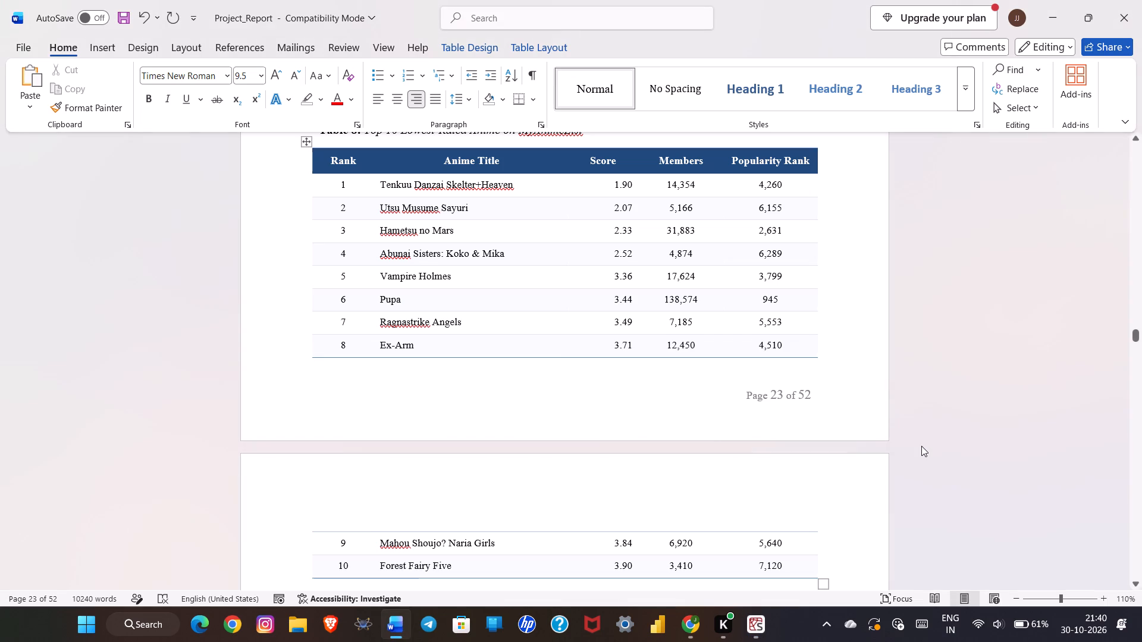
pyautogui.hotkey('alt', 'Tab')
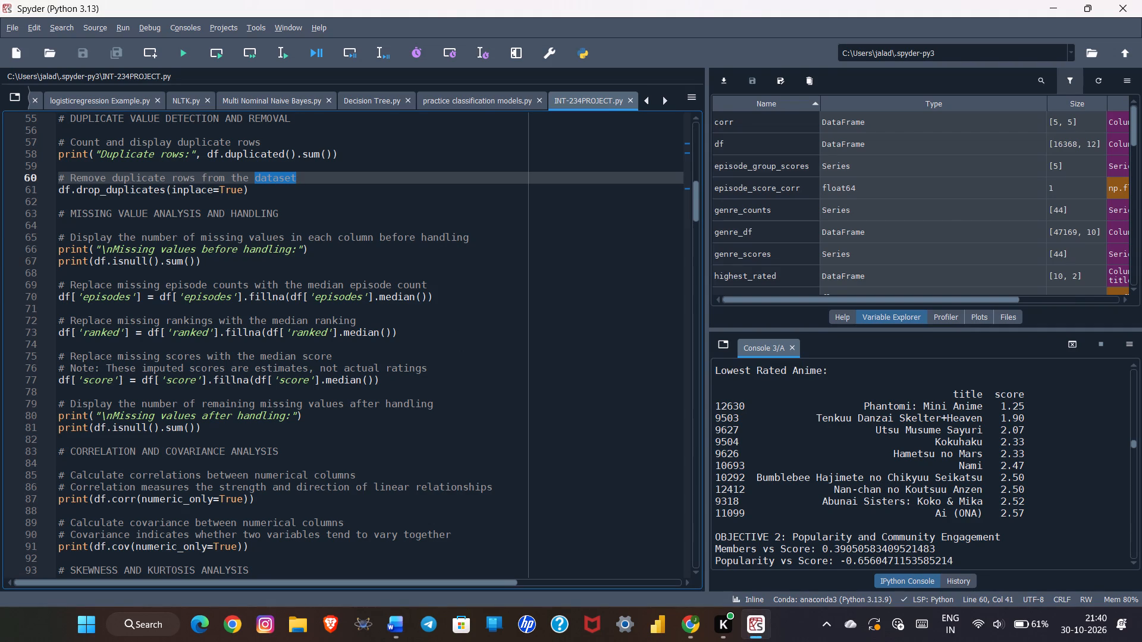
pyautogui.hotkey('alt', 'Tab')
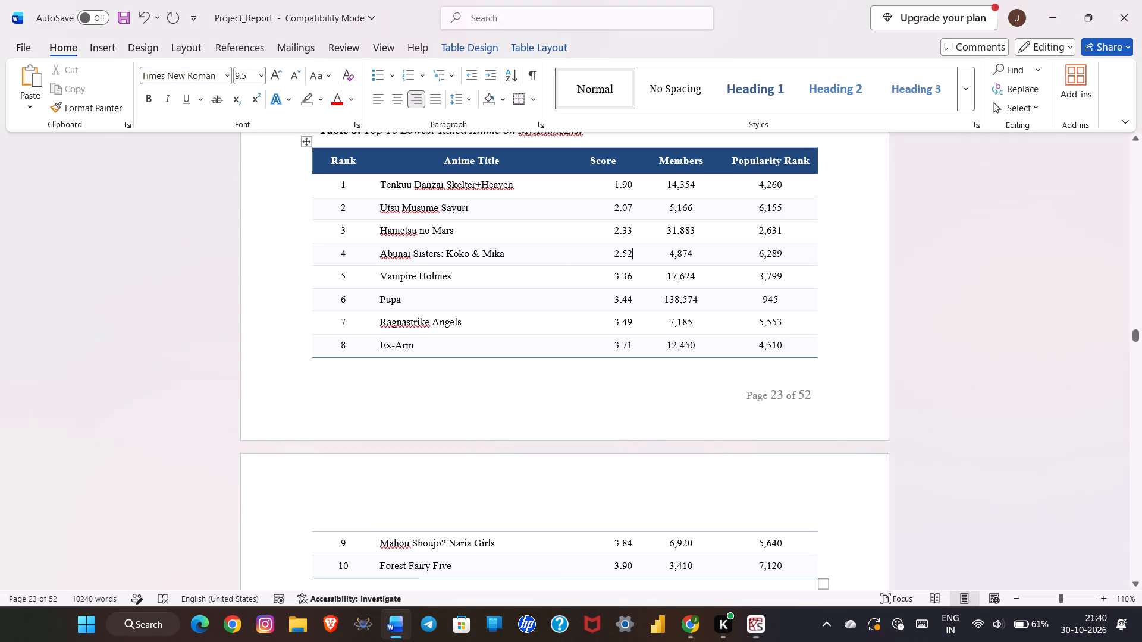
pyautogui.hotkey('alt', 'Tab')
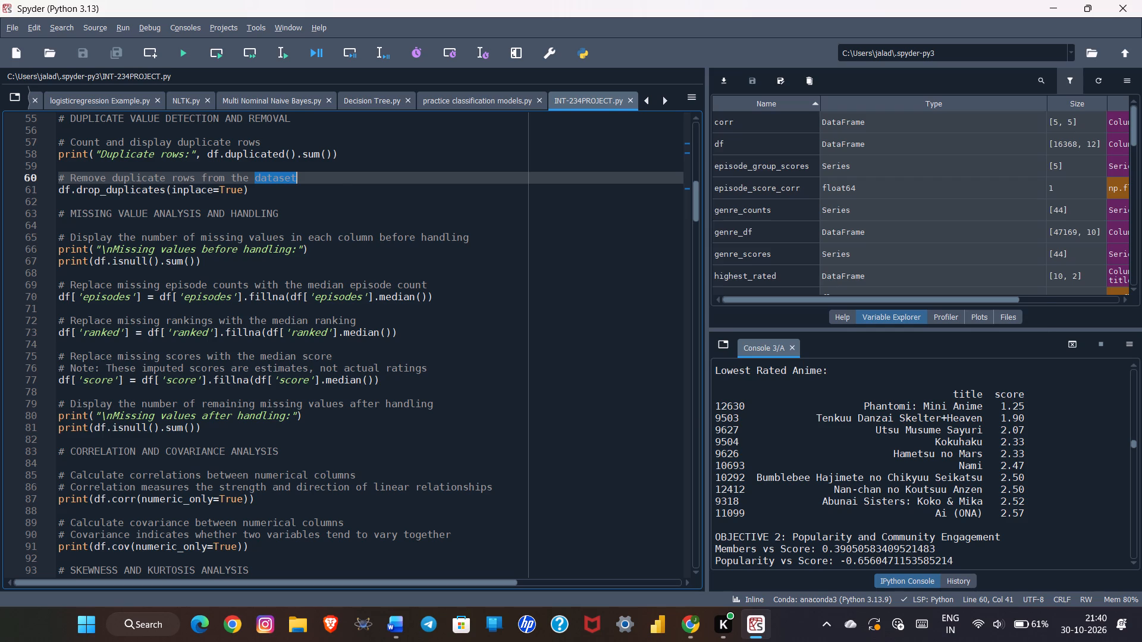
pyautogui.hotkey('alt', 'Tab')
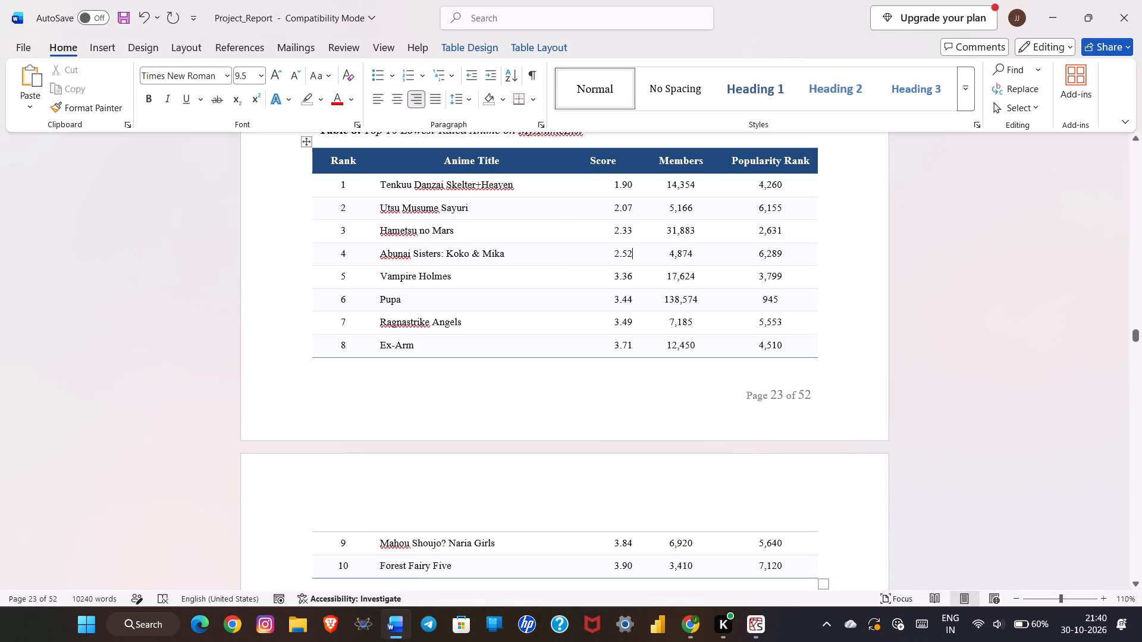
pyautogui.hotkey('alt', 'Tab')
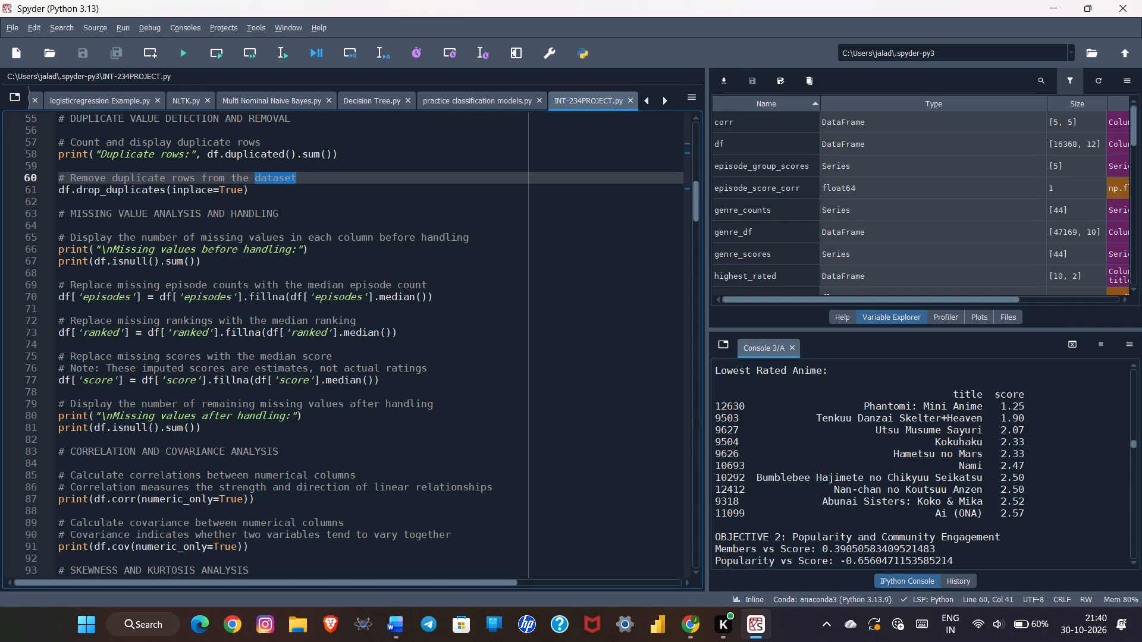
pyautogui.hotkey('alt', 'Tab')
pyautogui.scroll(-1, 903, 465)
pyautogui.hotkey('alt', 'Tab')
pyautogui.hotkey('alt', 'Tab')
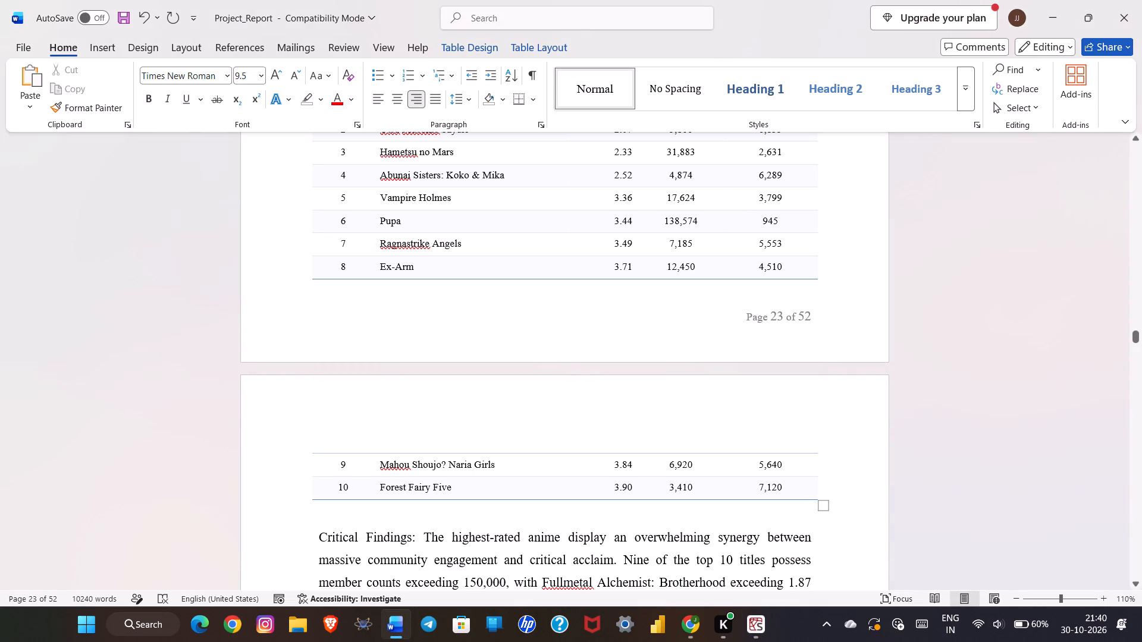
pyautogui.hotkey('alt', 'Tab')
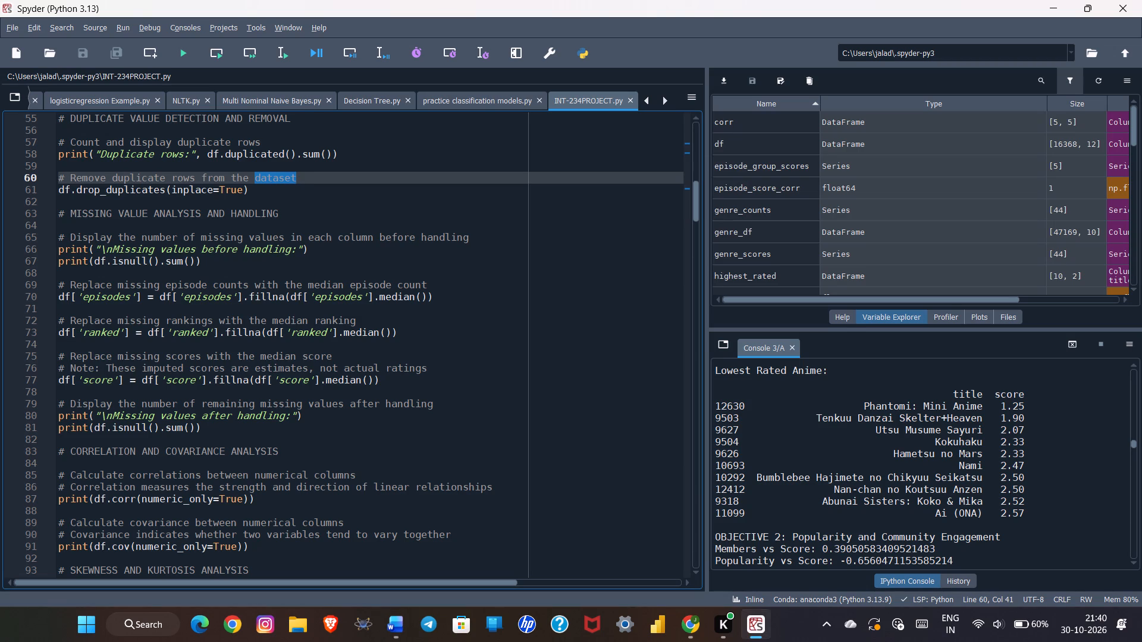
pyautogui.scroll(-2, 842, 445)
pyautogui.scroll(1, 842, 445)
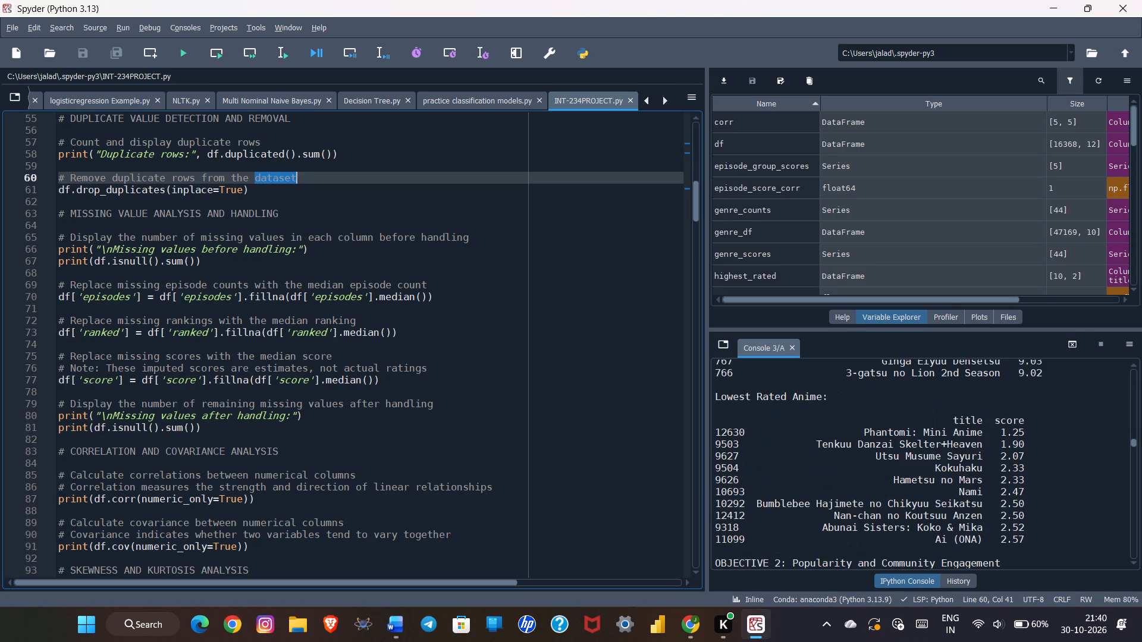
# Switch to ChatGPT, reread its replacement for Table 8, and compare it with the titles and columns in the report's table.
pyautogui.hotkey('alt', 'Tab')
pyautogui.scroll(2, 666, 376)
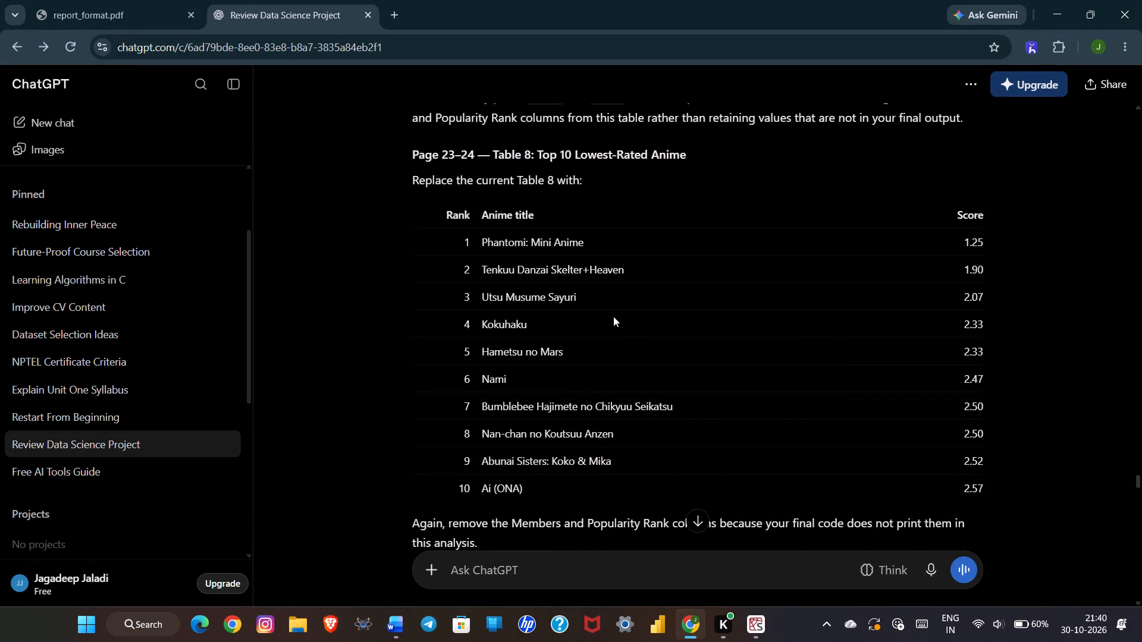
pyautogui.hotkey('alt', 'Tab')
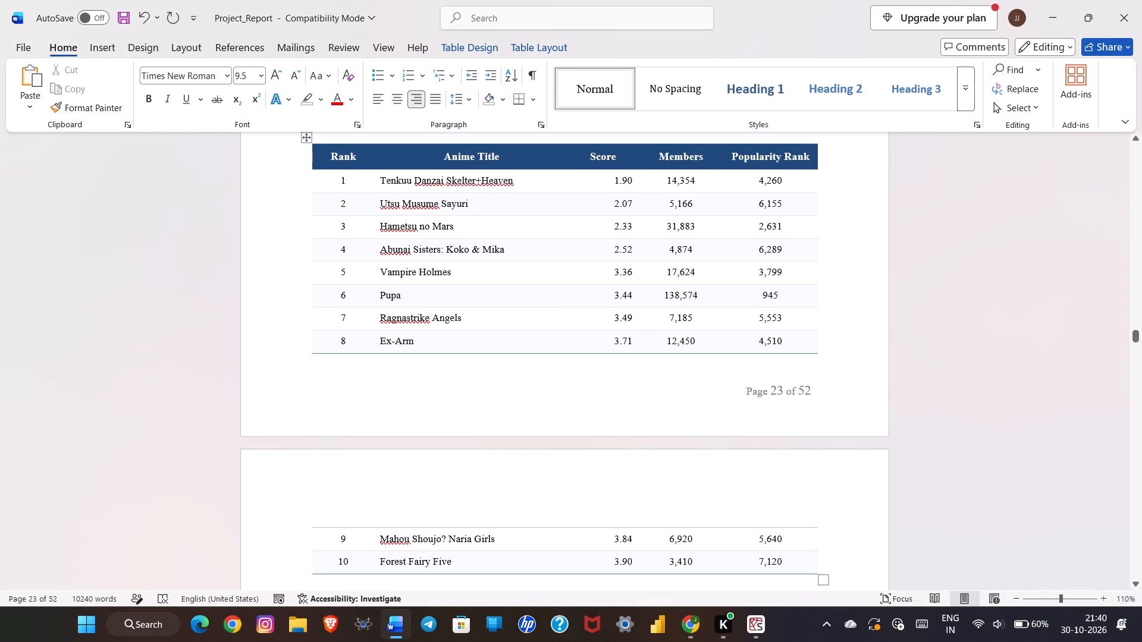
pyautogui.scroll(-1, 623, 351)
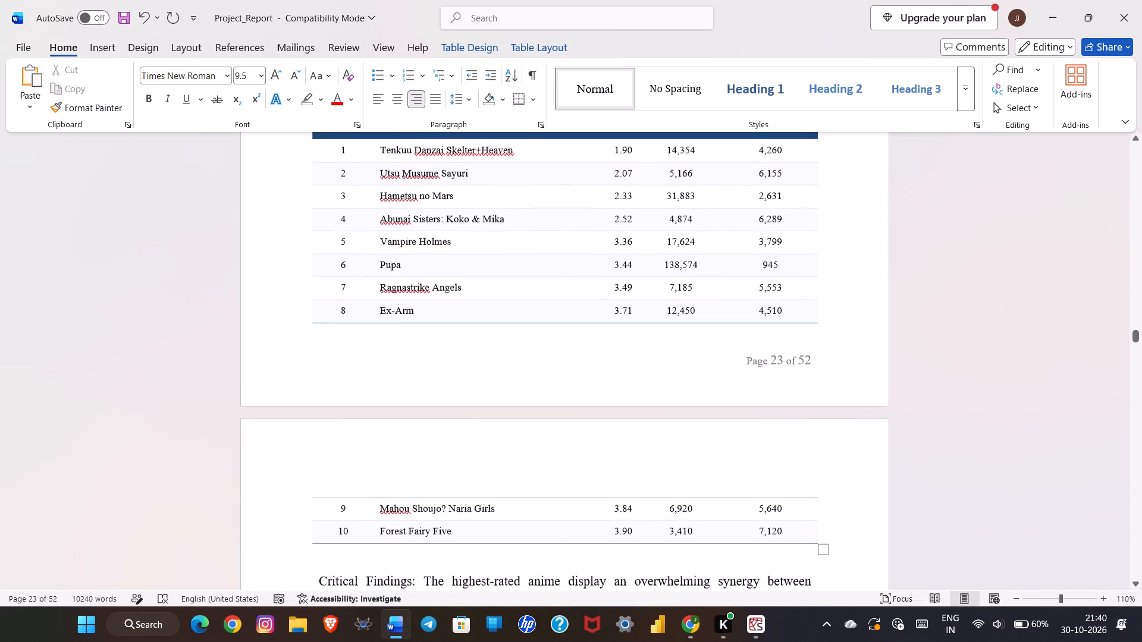
pyautogui.scroll(-2, 623, 351)
pyautogui.scroll(1, 623, 351)
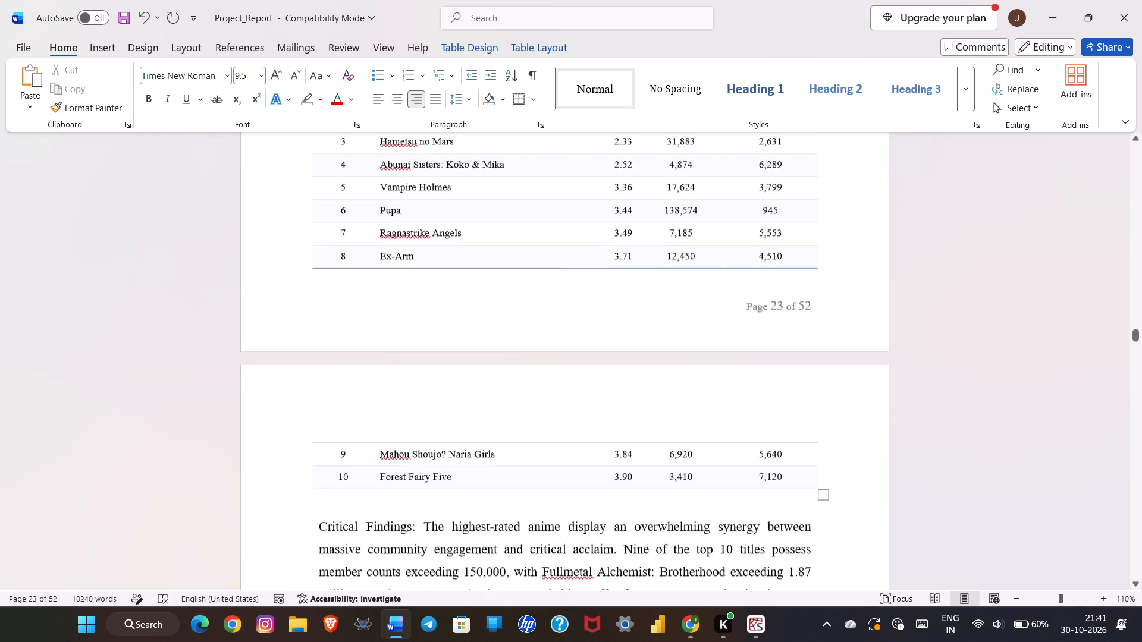
pyautogui.scroll(1, 623, 351)
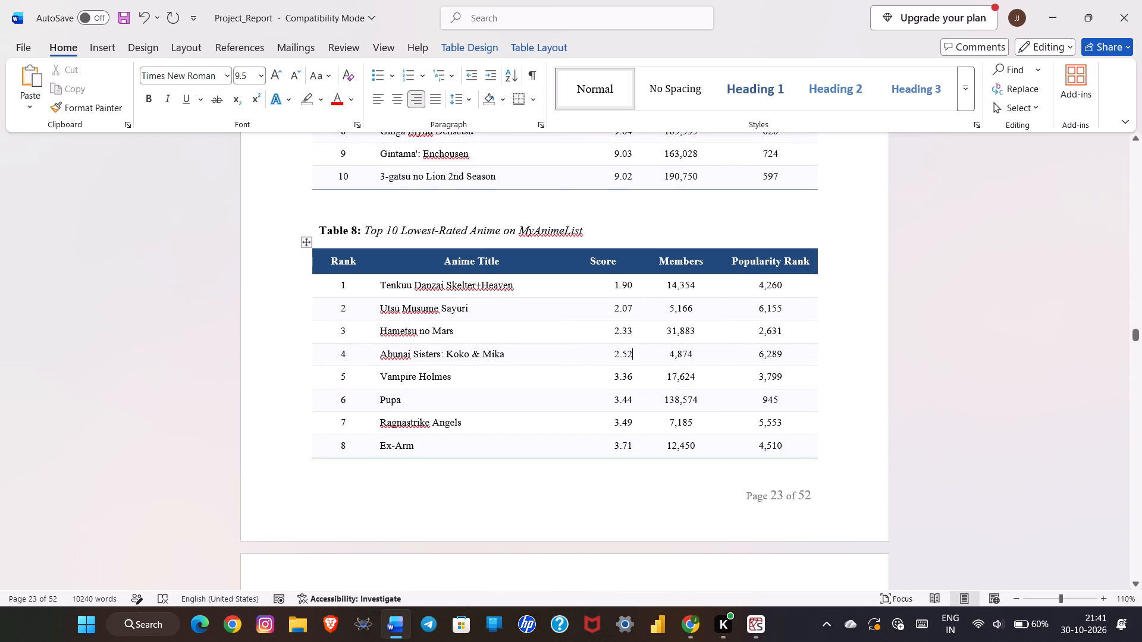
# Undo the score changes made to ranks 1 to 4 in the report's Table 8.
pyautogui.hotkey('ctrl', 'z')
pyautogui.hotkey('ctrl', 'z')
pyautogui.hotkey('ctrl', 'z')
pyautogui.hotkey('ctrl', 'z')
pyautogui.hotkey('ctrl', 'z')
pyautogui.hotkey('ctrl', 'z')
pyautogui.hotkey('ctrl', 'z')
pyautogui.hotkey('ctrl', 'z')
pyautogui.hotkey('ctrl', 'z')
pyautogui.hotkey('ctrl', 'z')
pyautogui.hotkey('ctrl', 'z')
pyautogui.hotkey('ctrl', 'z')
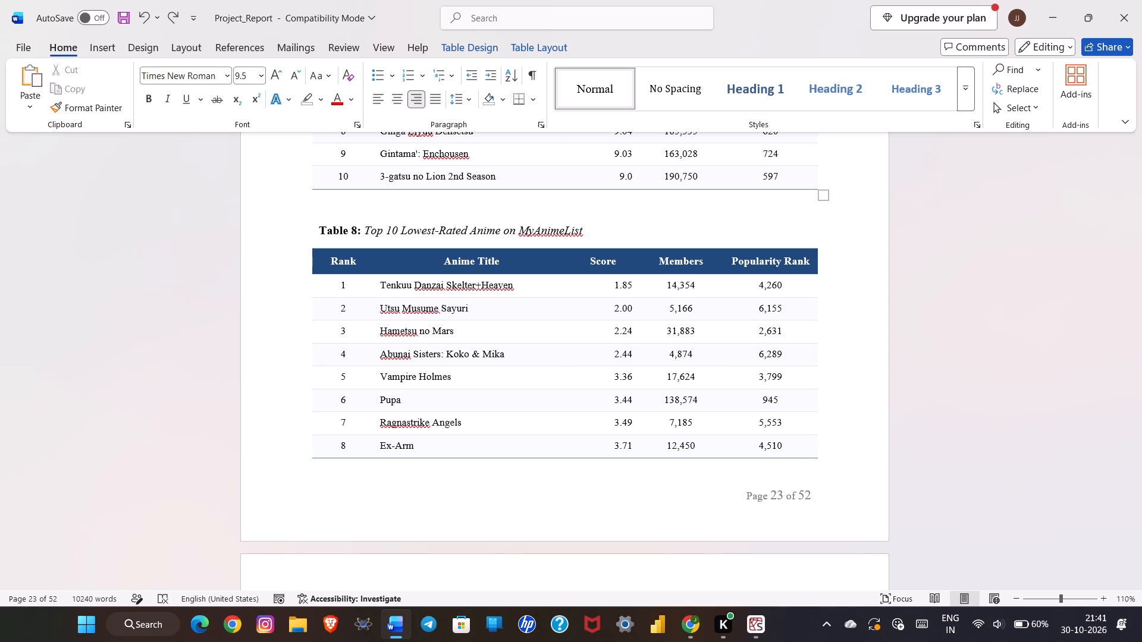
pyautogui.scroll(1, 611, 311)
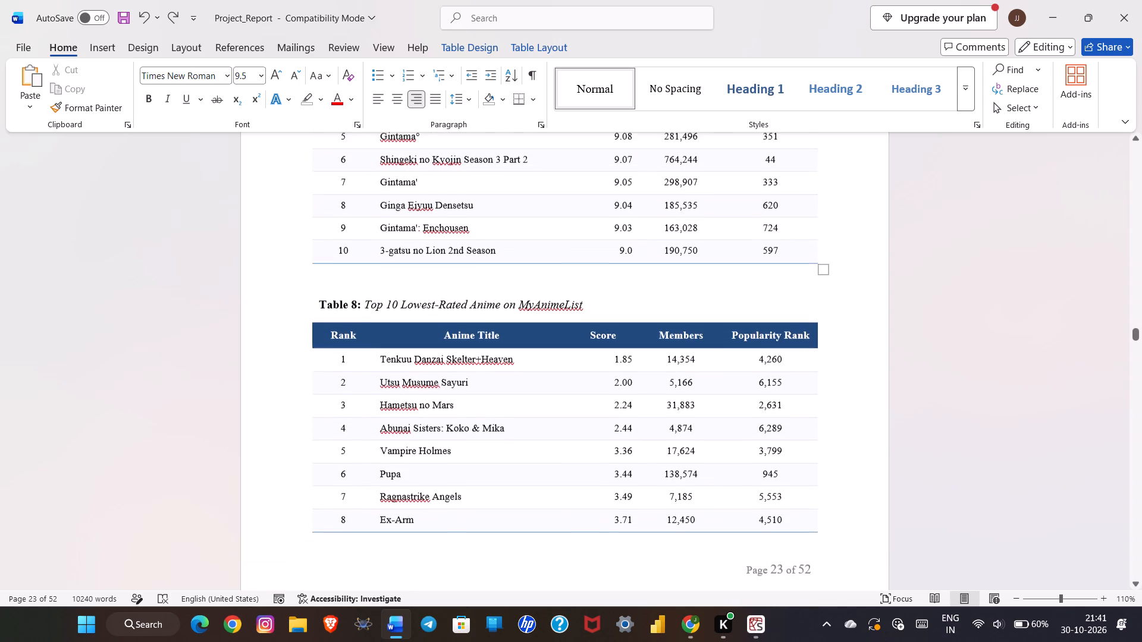
# Redo the undone edit to the rank 10 score of 9.02 in Table 7 and save the report.
pyautogui.click(170, 14)
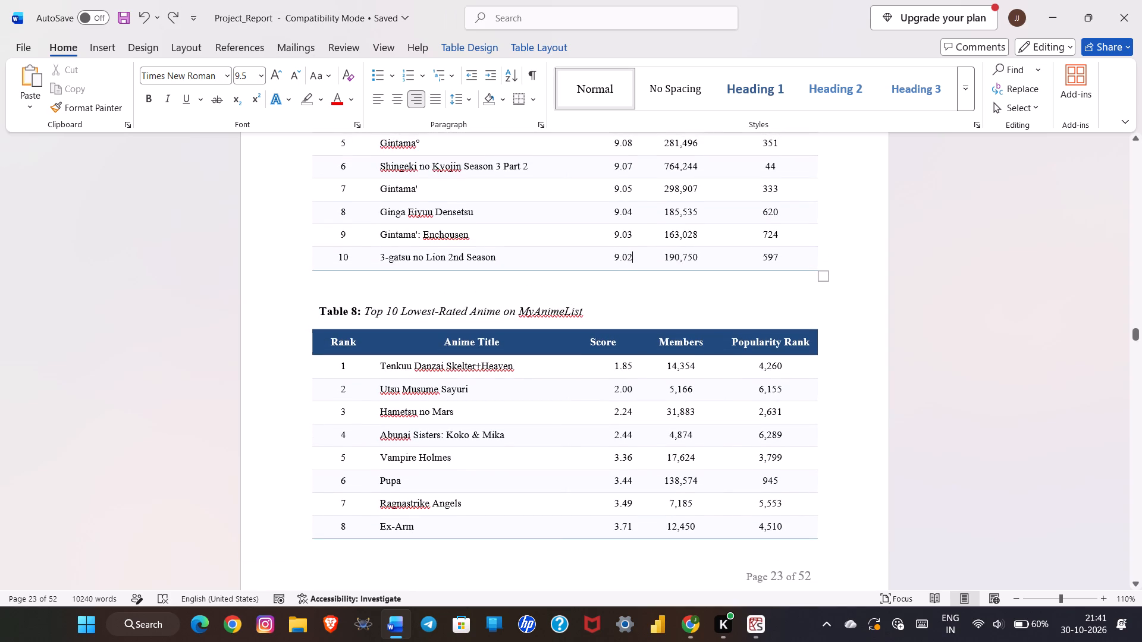
pyautogui.hotkey('alt', 'Tab')
pyautogui.hotkey('alt', 'Tab')
pyautogui.hotkey('alt', 'Tab')
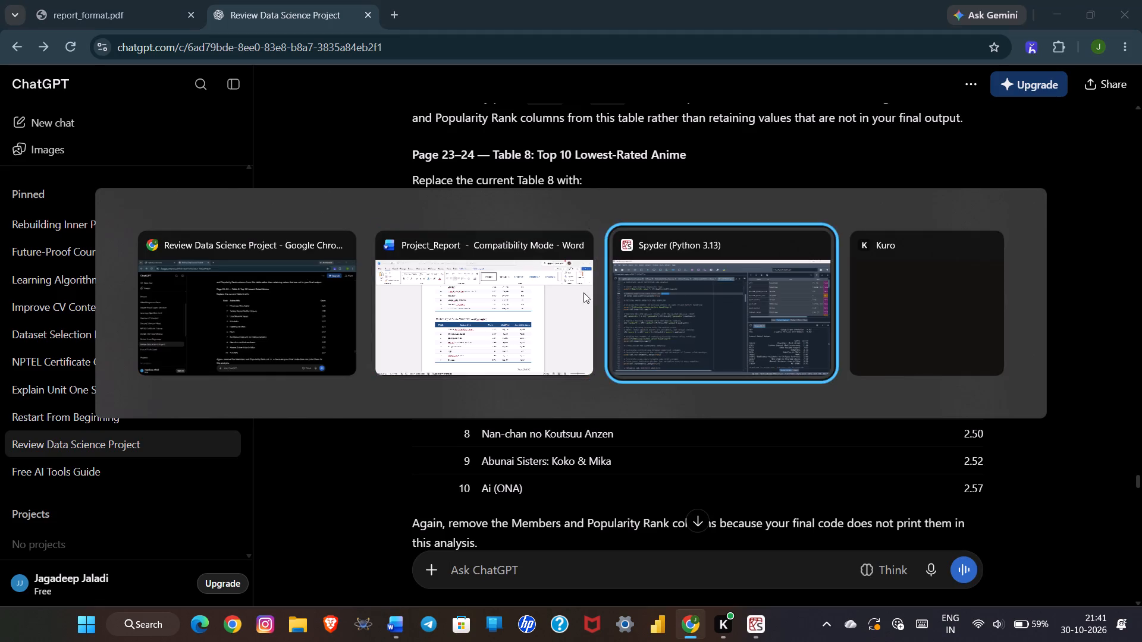
pyautogui.hotkey('alt', 'Tab')
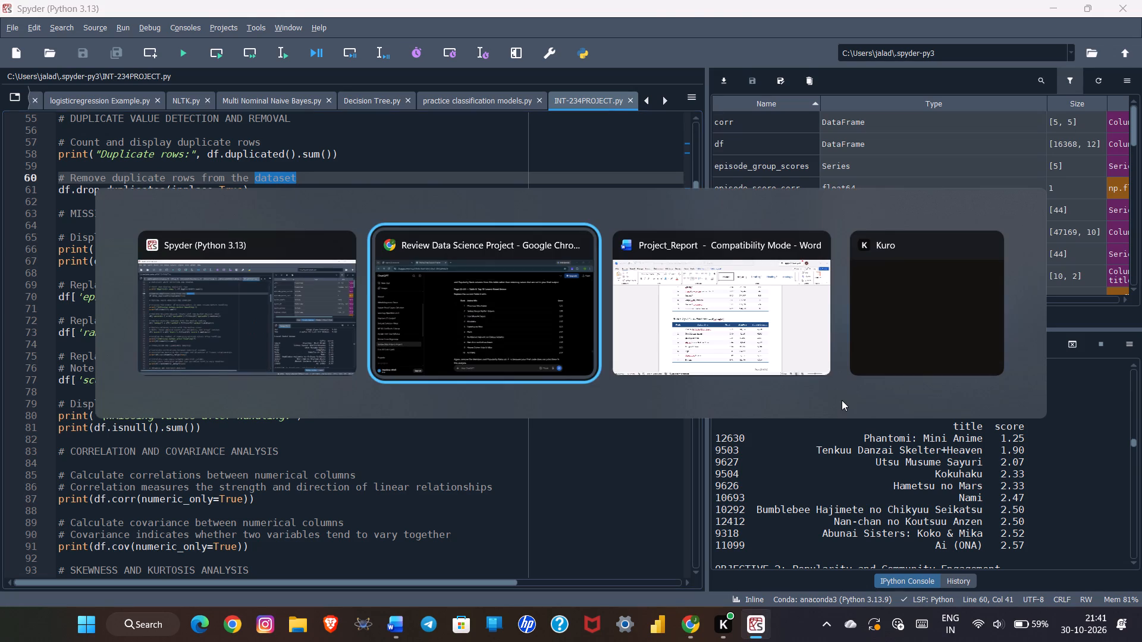
pyautogui.hotkey('alt', 'Tab')
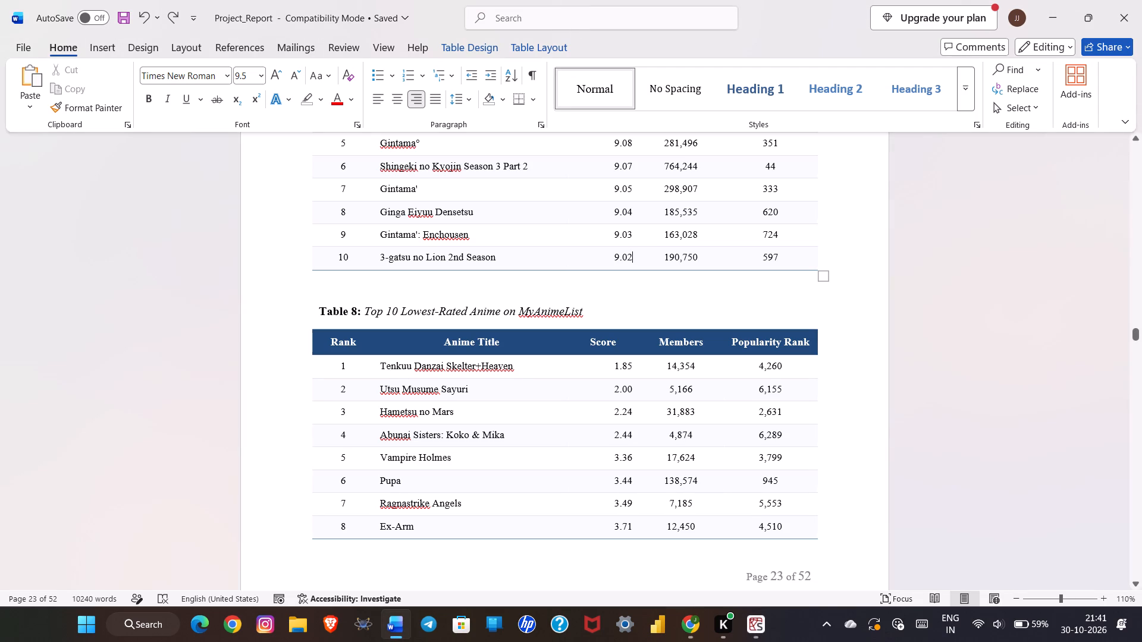
pyautogui.hotkey('ctrl', 's')
# Review Tables 7 and 8 in the report, including Table 8's rows on page 24 and the Critical Findings paragraph below.
pyautogui.scroll(1, 587, 270)
pyautogui.scroll(-1, 587, 270)
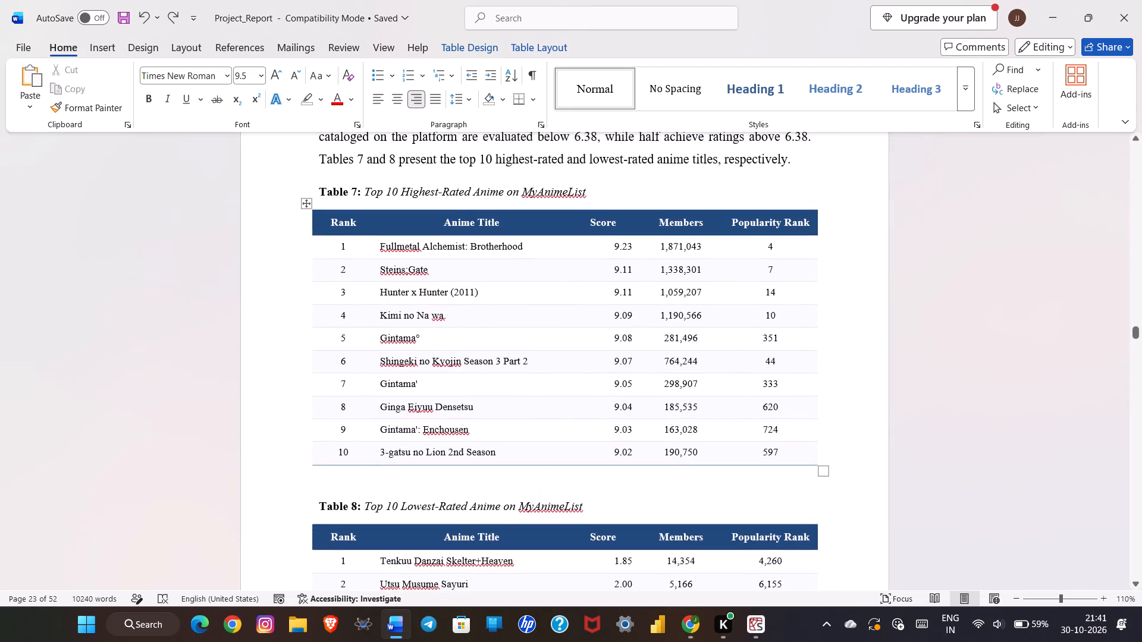
pyautogui.scroll(-3, 587, 270)
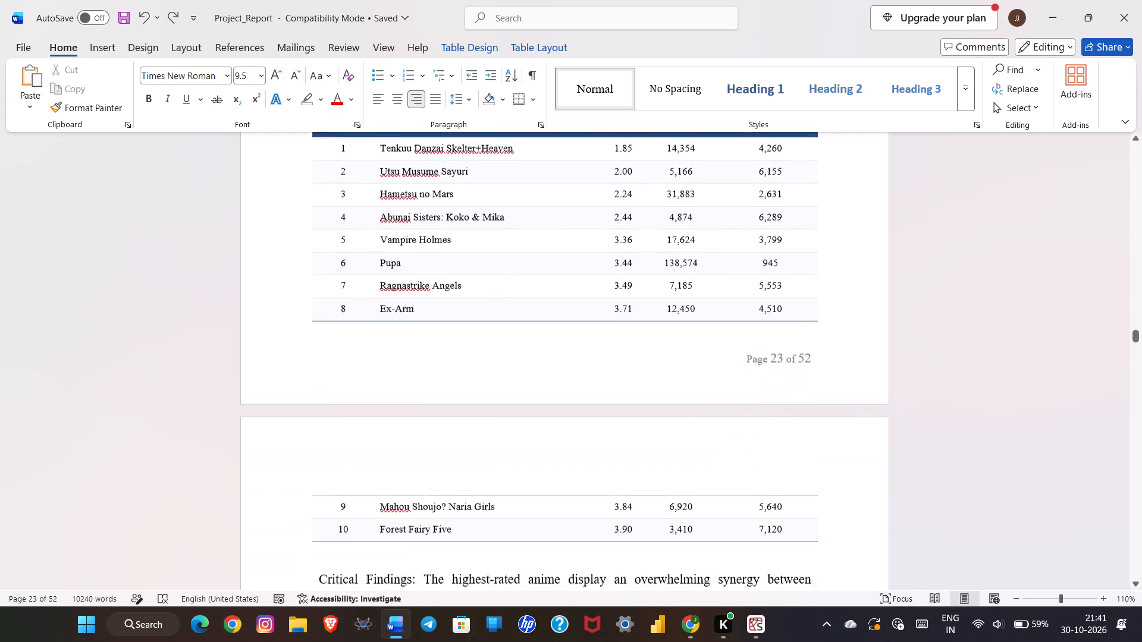
pyautogui.scroll(-2, 587, 270)
pyautogui.scroll(2, 587, 270)
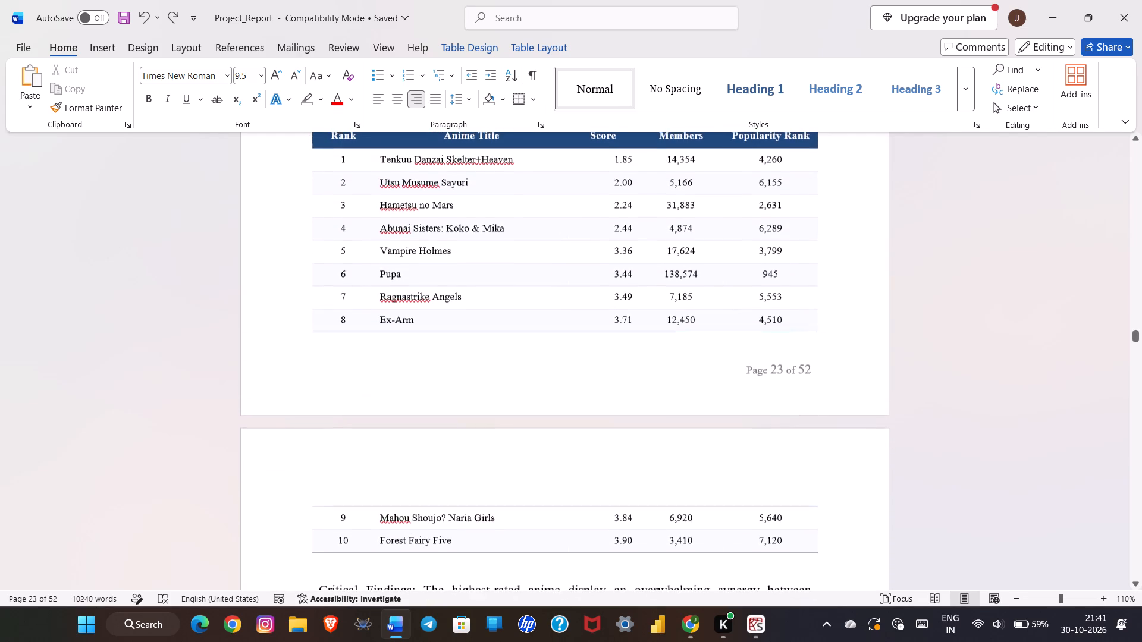
pyautogui.scroll(1, 587, 270)
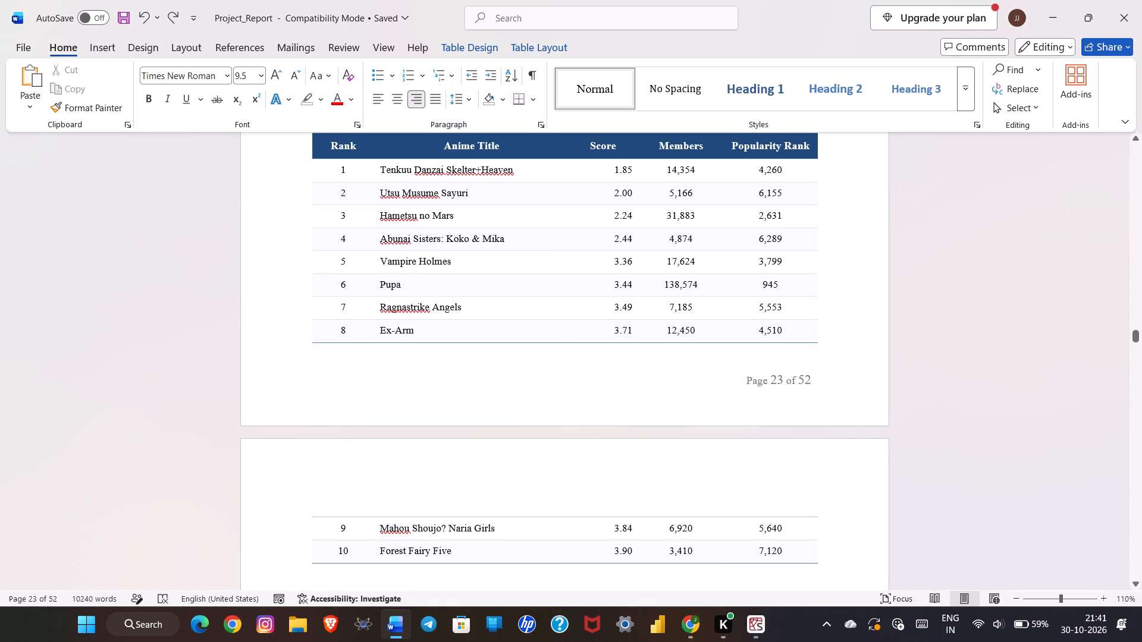
pyautogui.scroll(-1, 611, 348)
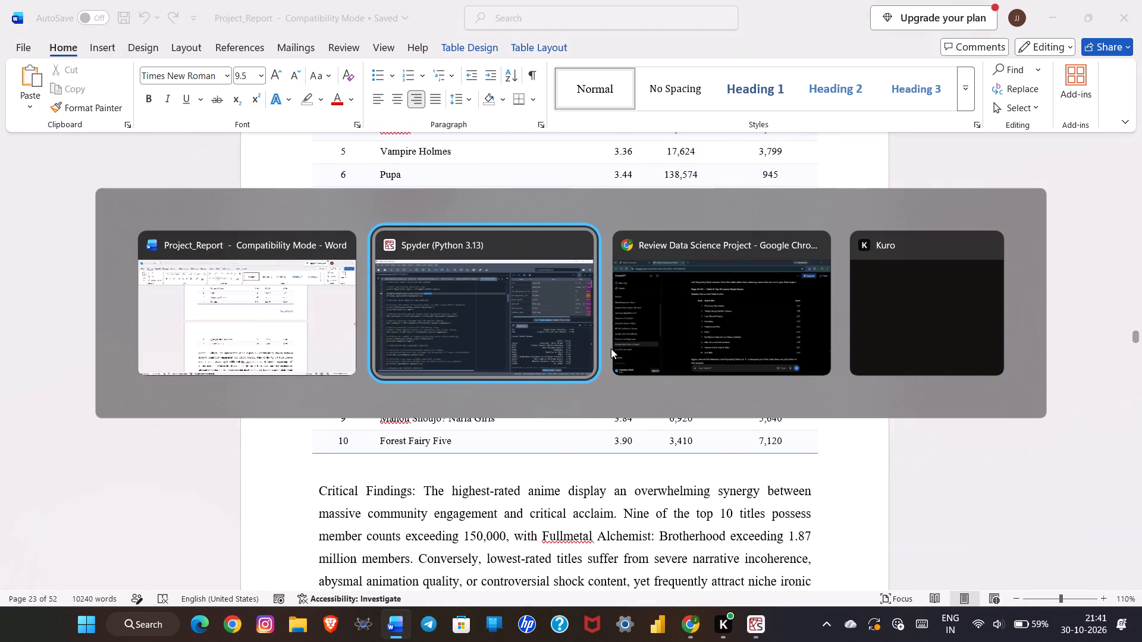
# Switch to ChatGPT and skim its remaining corrections from the page 32 rating categories through the section on what to leave unchanged.
pyautogui.scroll(-1, 697, 328)
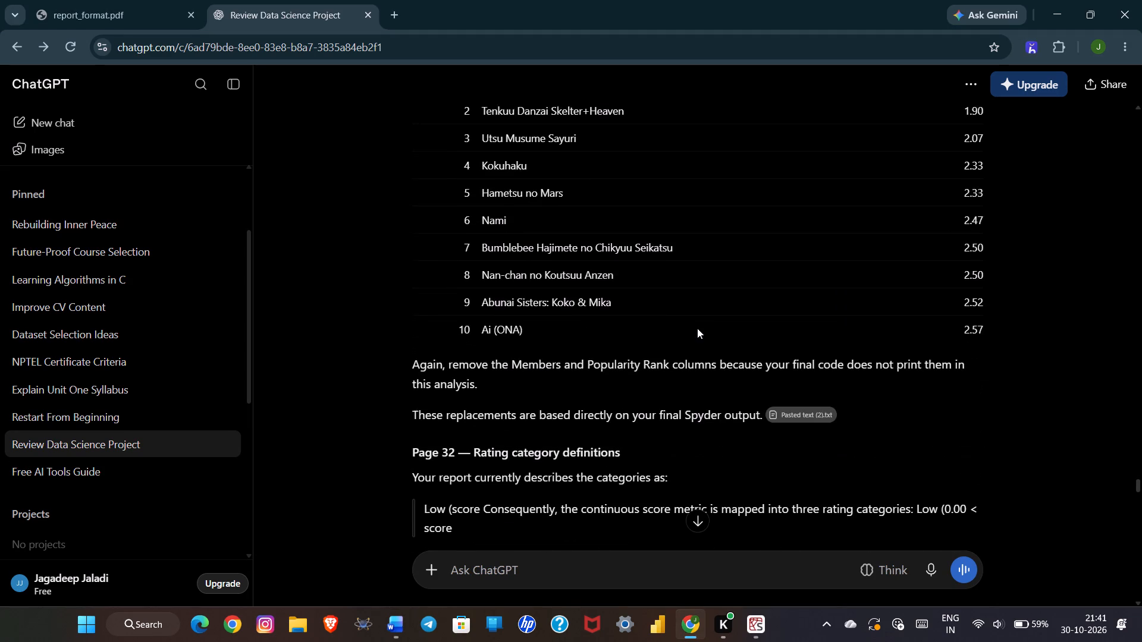
pyautogui.scroll(-3, 697, 328)
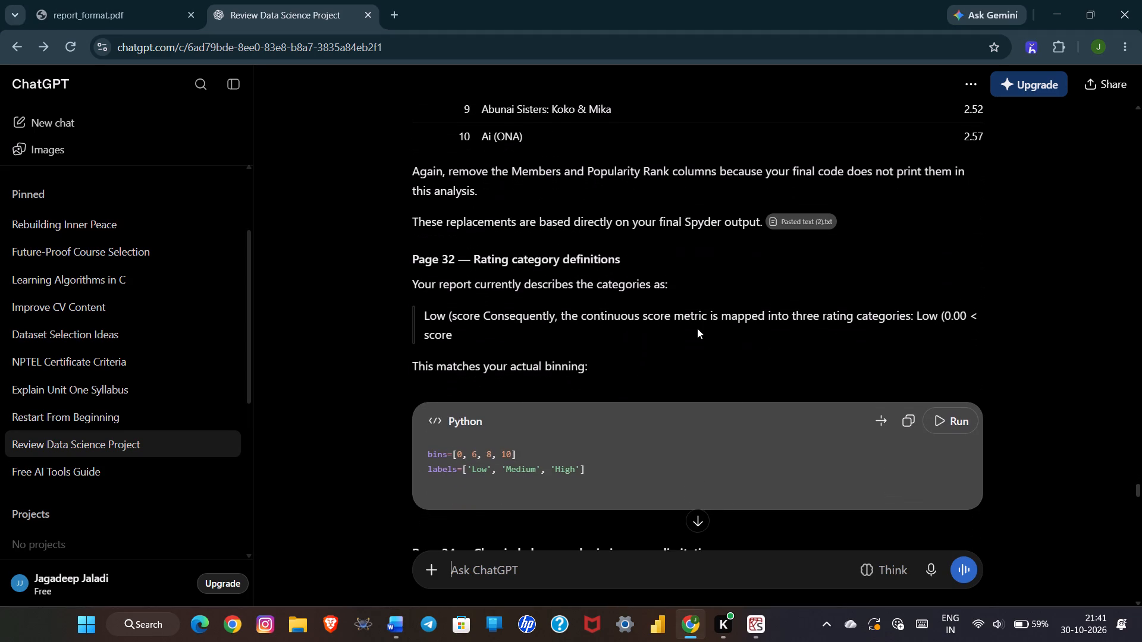
pyautogui.scroll(-3, 697, 328)
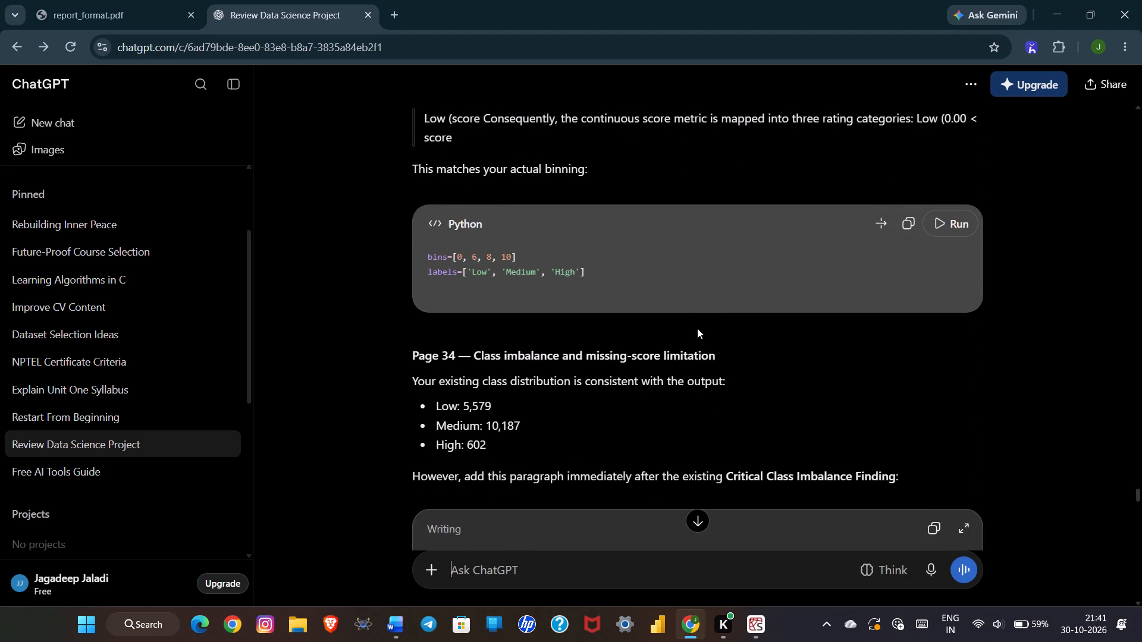
pyautogui.scroll(-6, 697, 328)
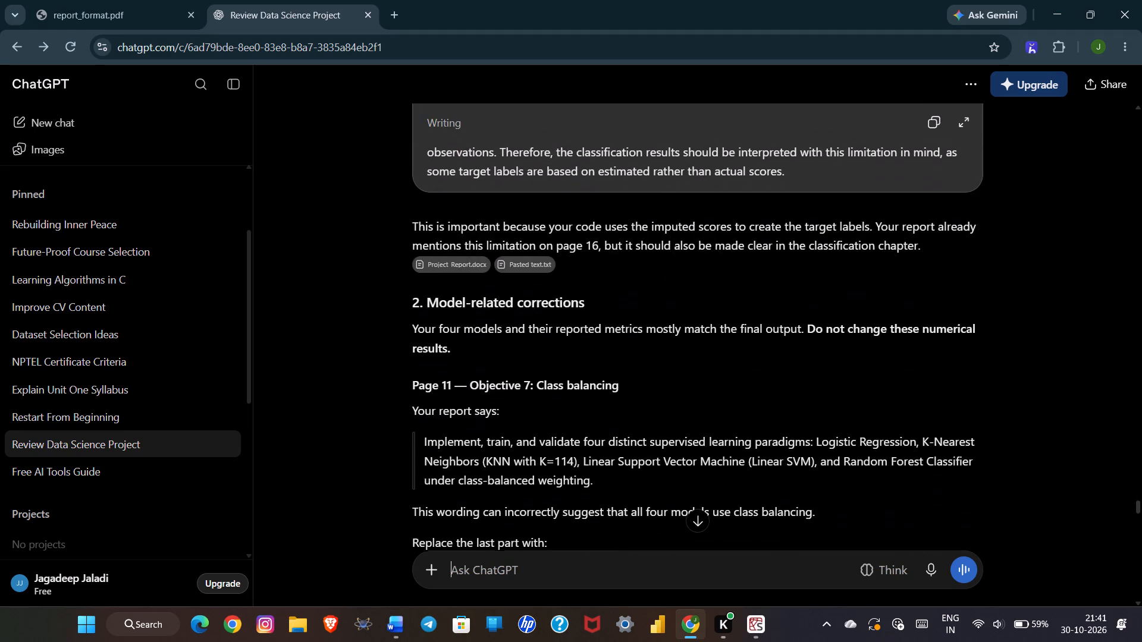
pyautogui.scroll(-19, 697, 328)
# Review ChatGPT's unchanged-items, formatting, conclusion and model corrections in reverse order, back to its replacement for Table 8.
pyautogui.scroll(6, 697, 328)
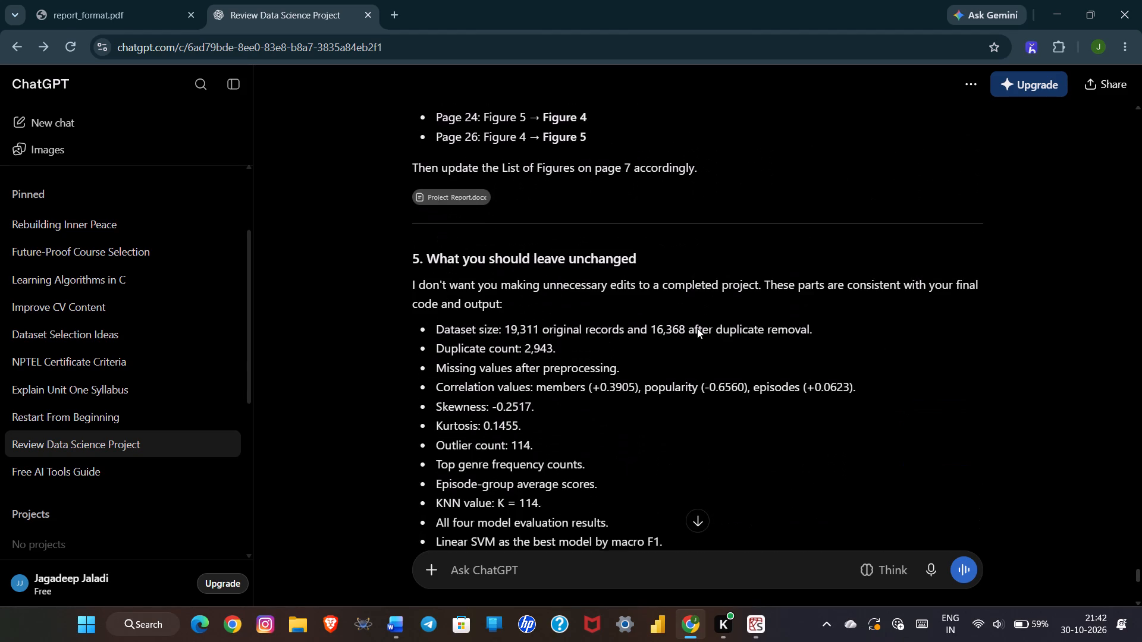
pyautogui.scroll(1, 697, 328)
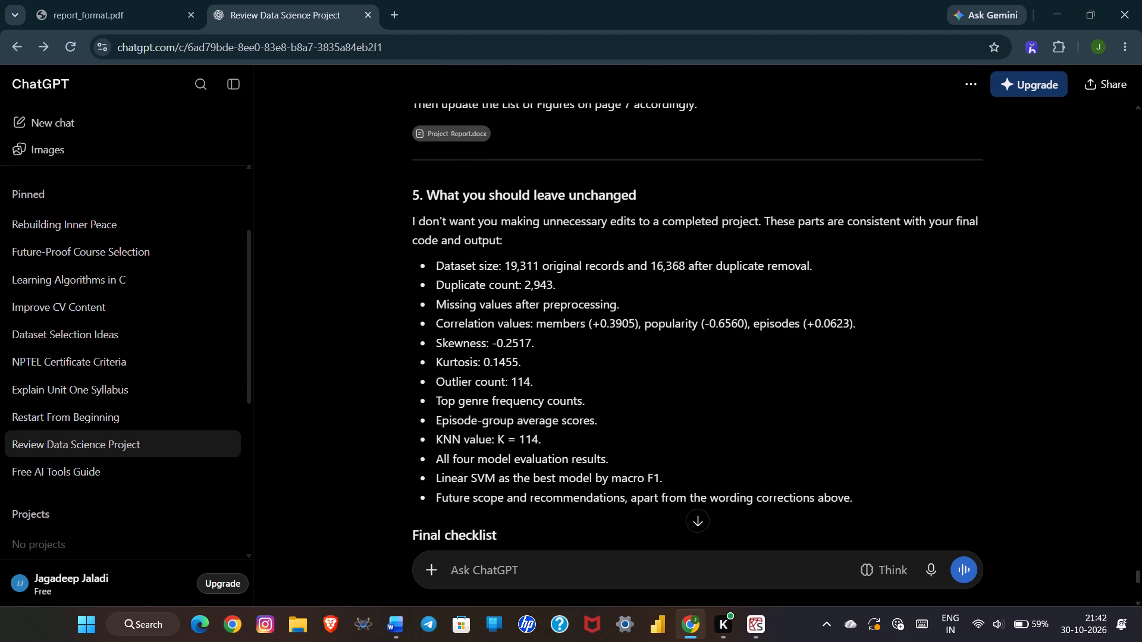
pyautogui.scroll(3, 697, 328)
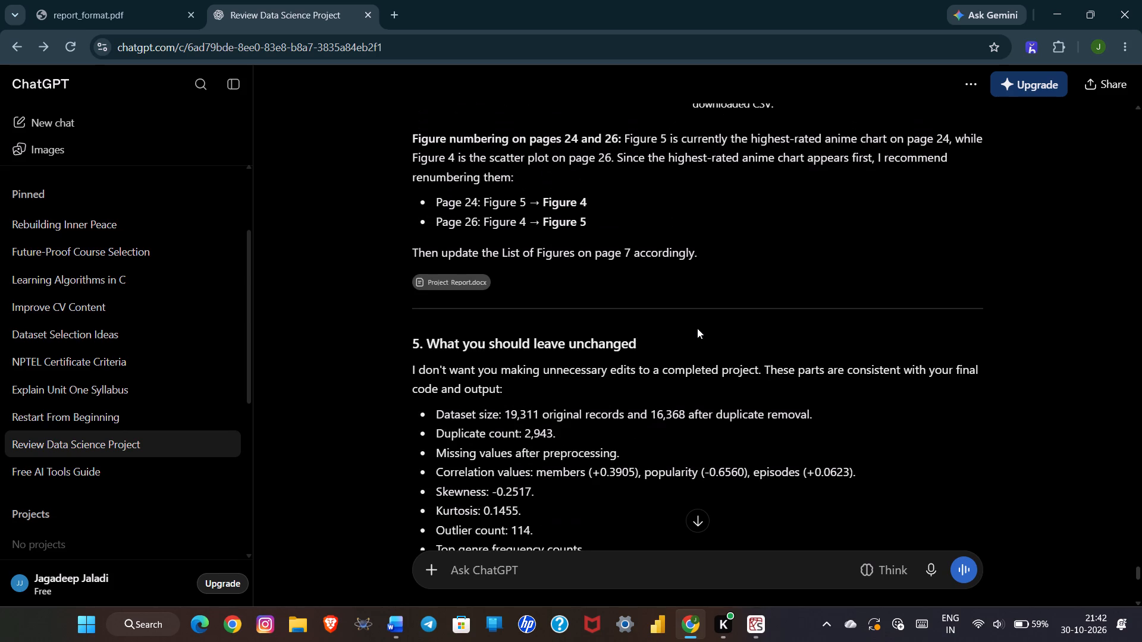
pyautogui.scroll(2, 697, 328)
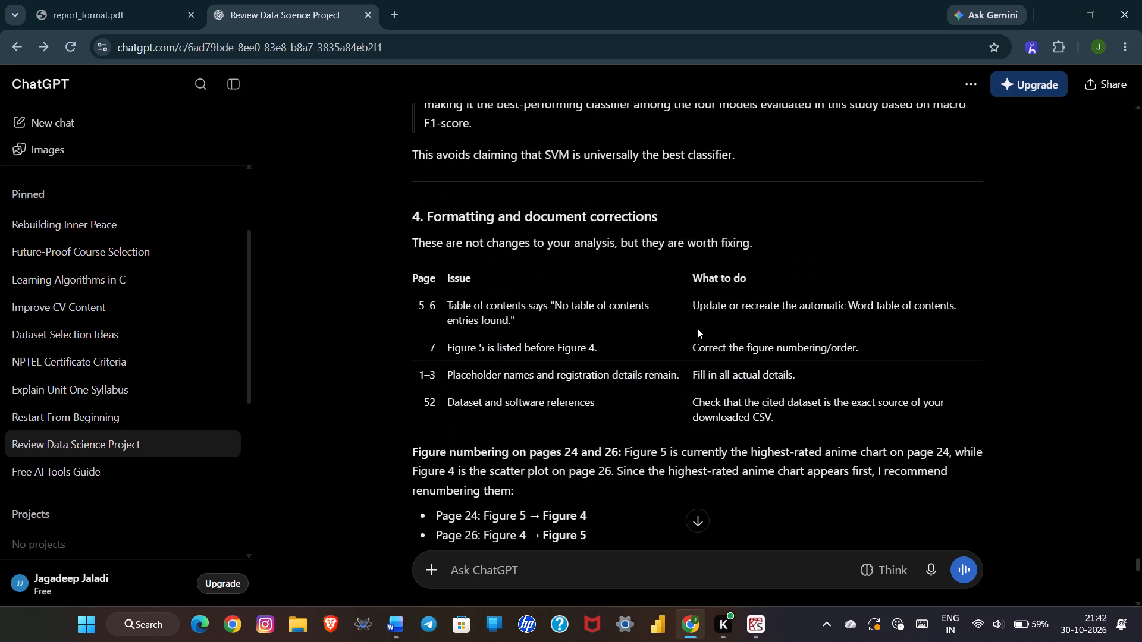
pyautogui.scroll(6, 697, 328)
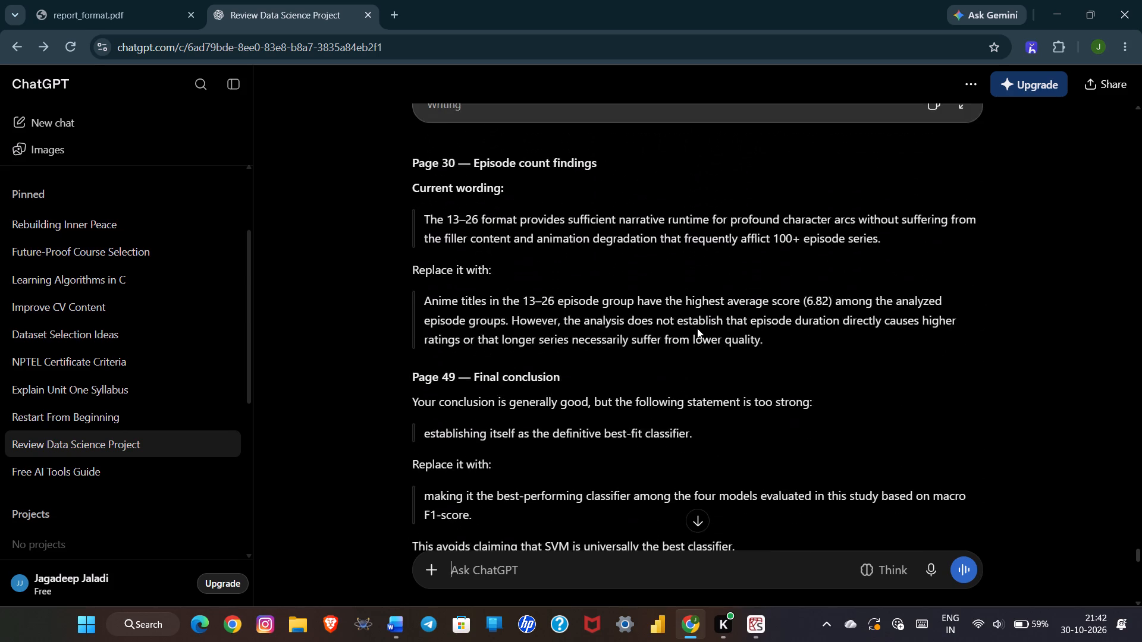
pyautogui.scroll(4, 697, 328)
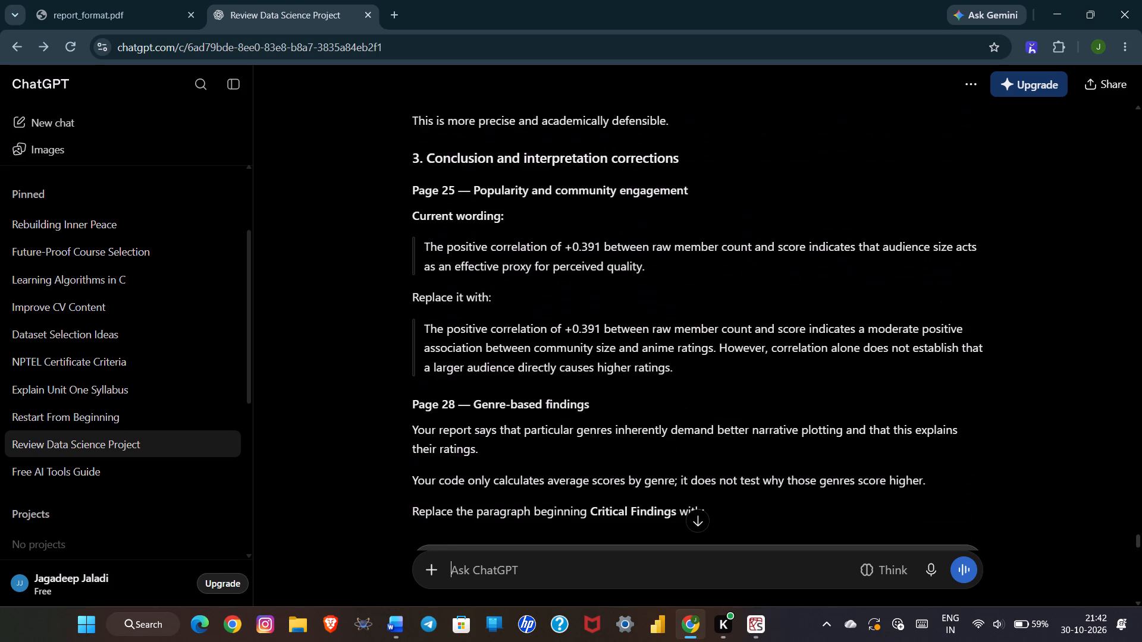
pyautogui.scroll(4, 697, 328)
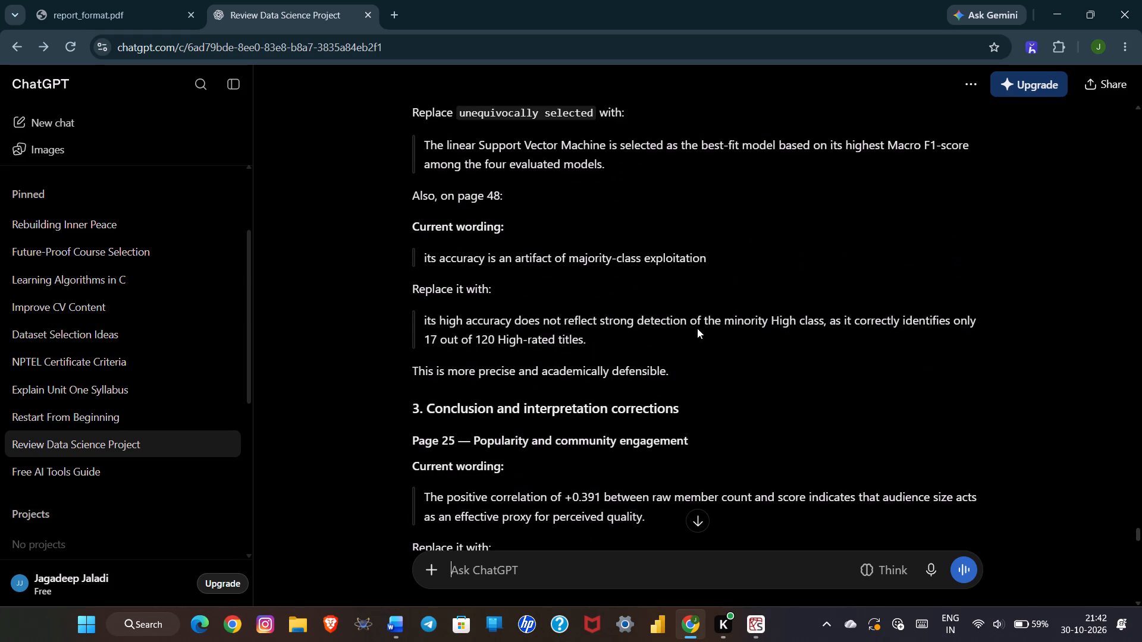
pyautogui.scroll(7, 697, 328)
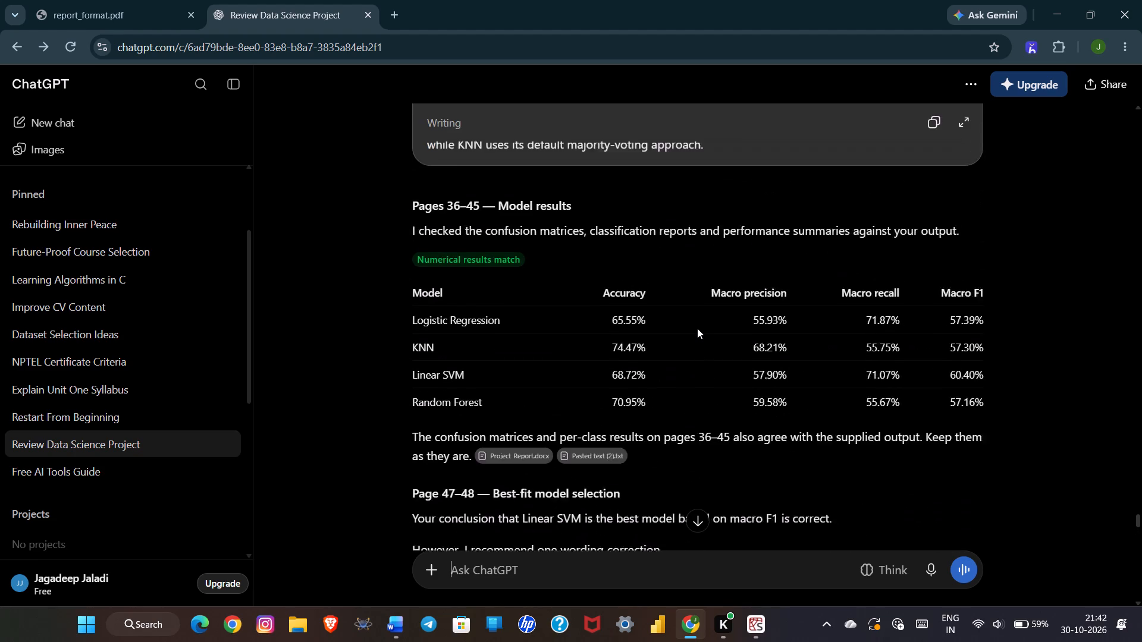
pyautogui.scroll(7, 697, 328)
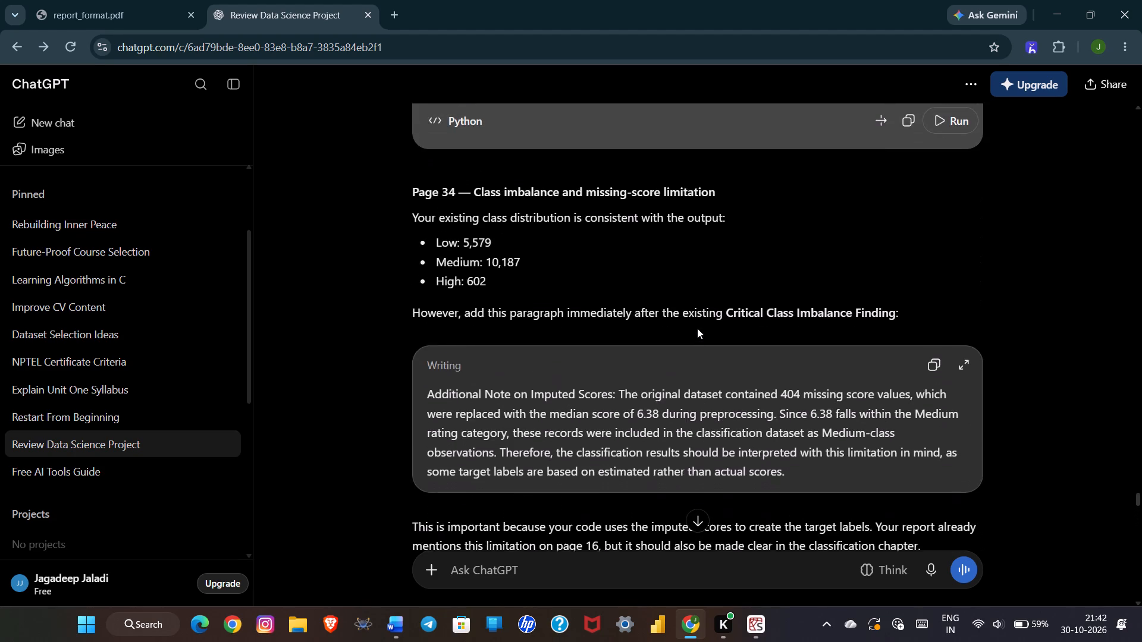
pyautogui.scroll(5, 697, 328)
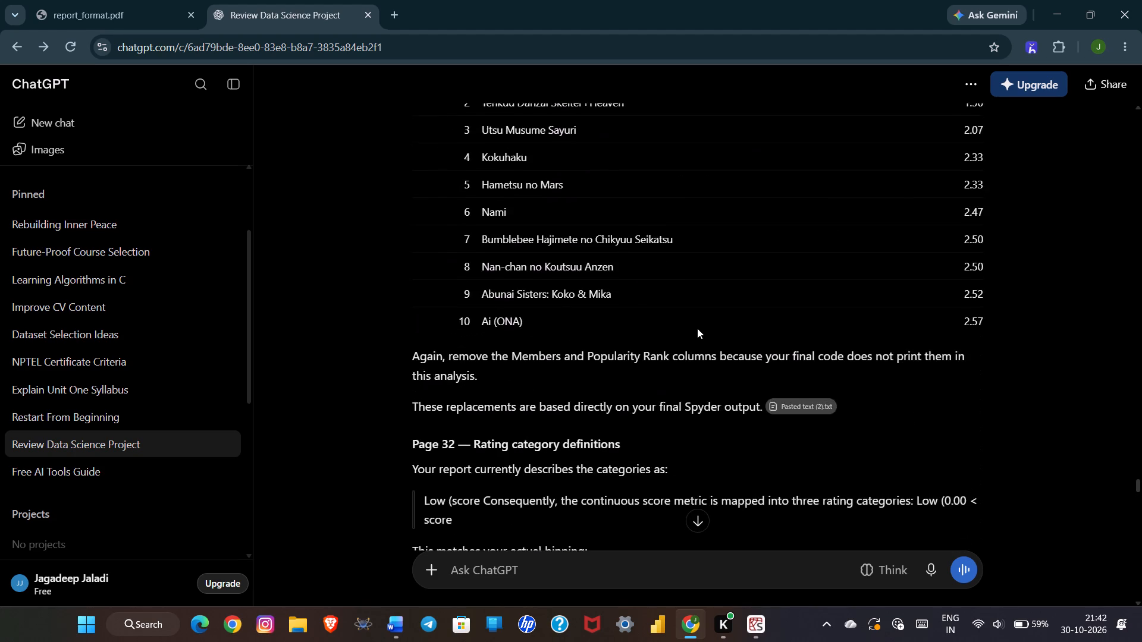
pyautogui.scroll(3, 697, 328)
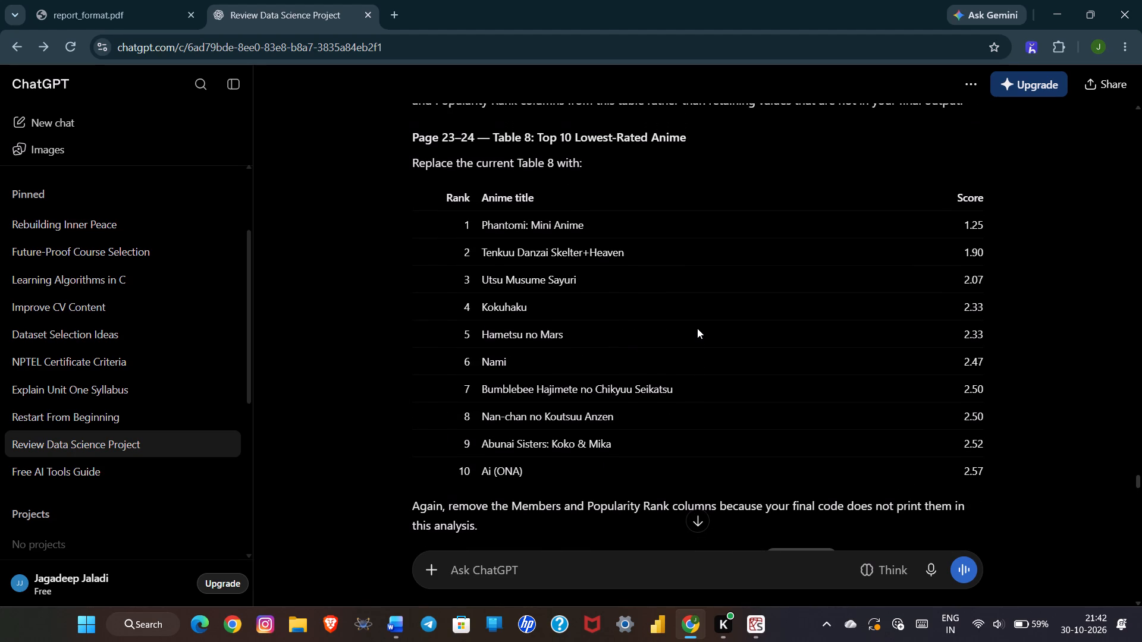